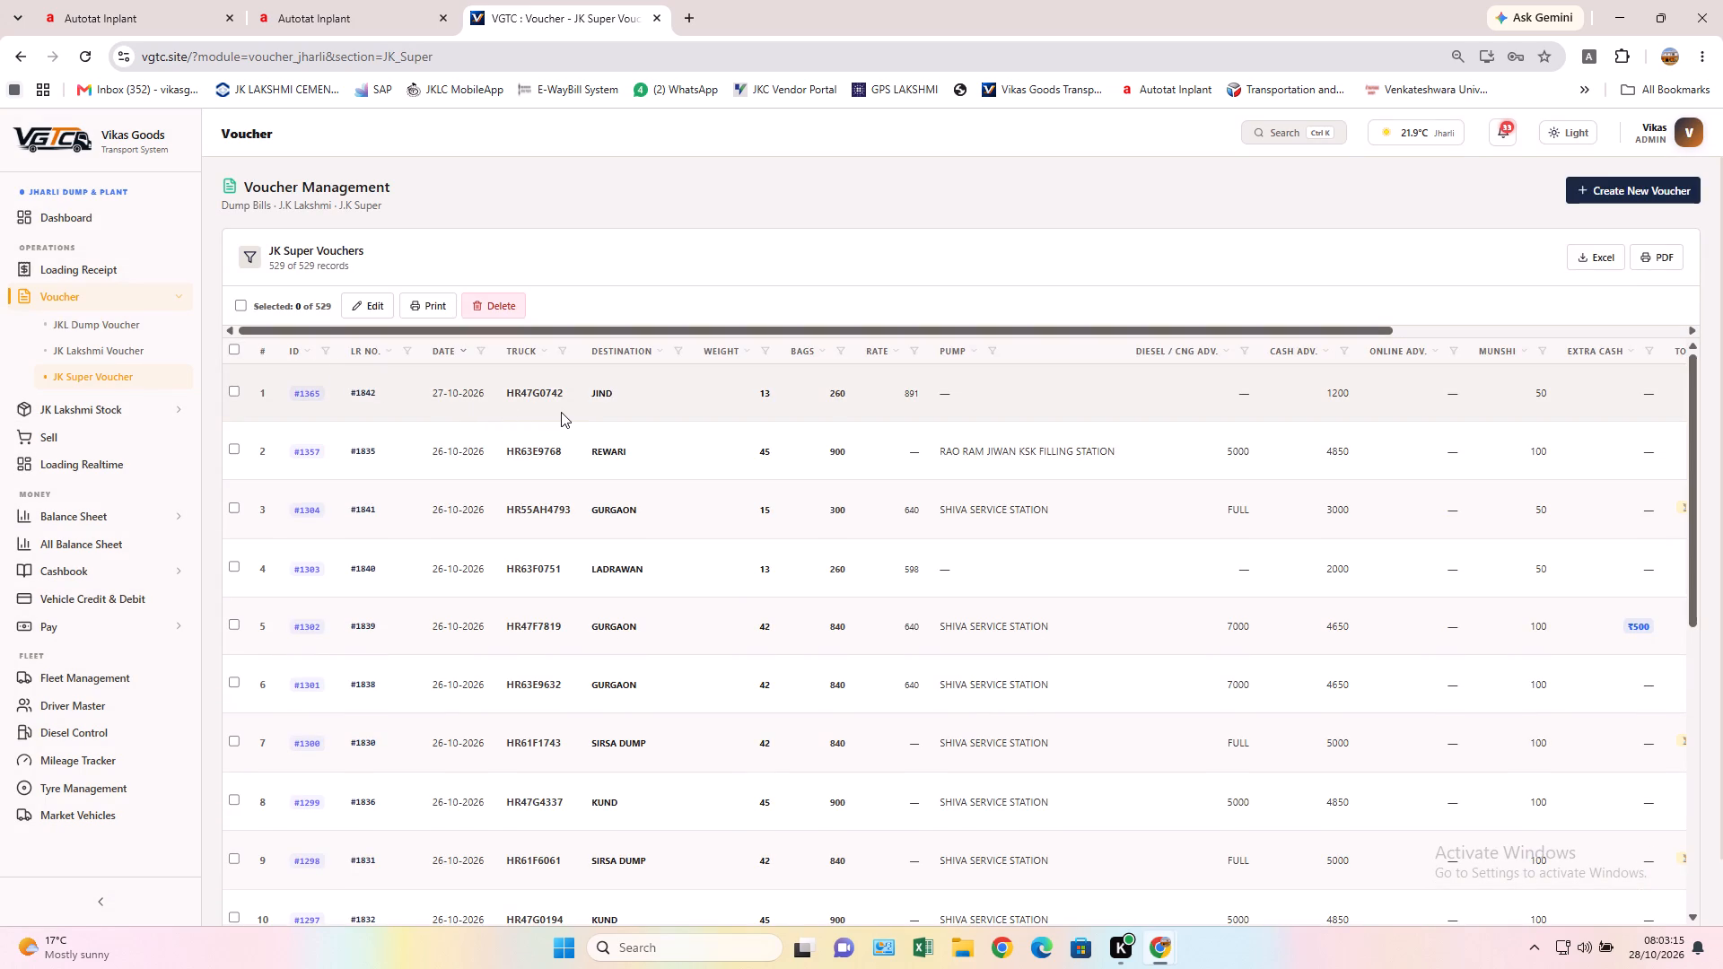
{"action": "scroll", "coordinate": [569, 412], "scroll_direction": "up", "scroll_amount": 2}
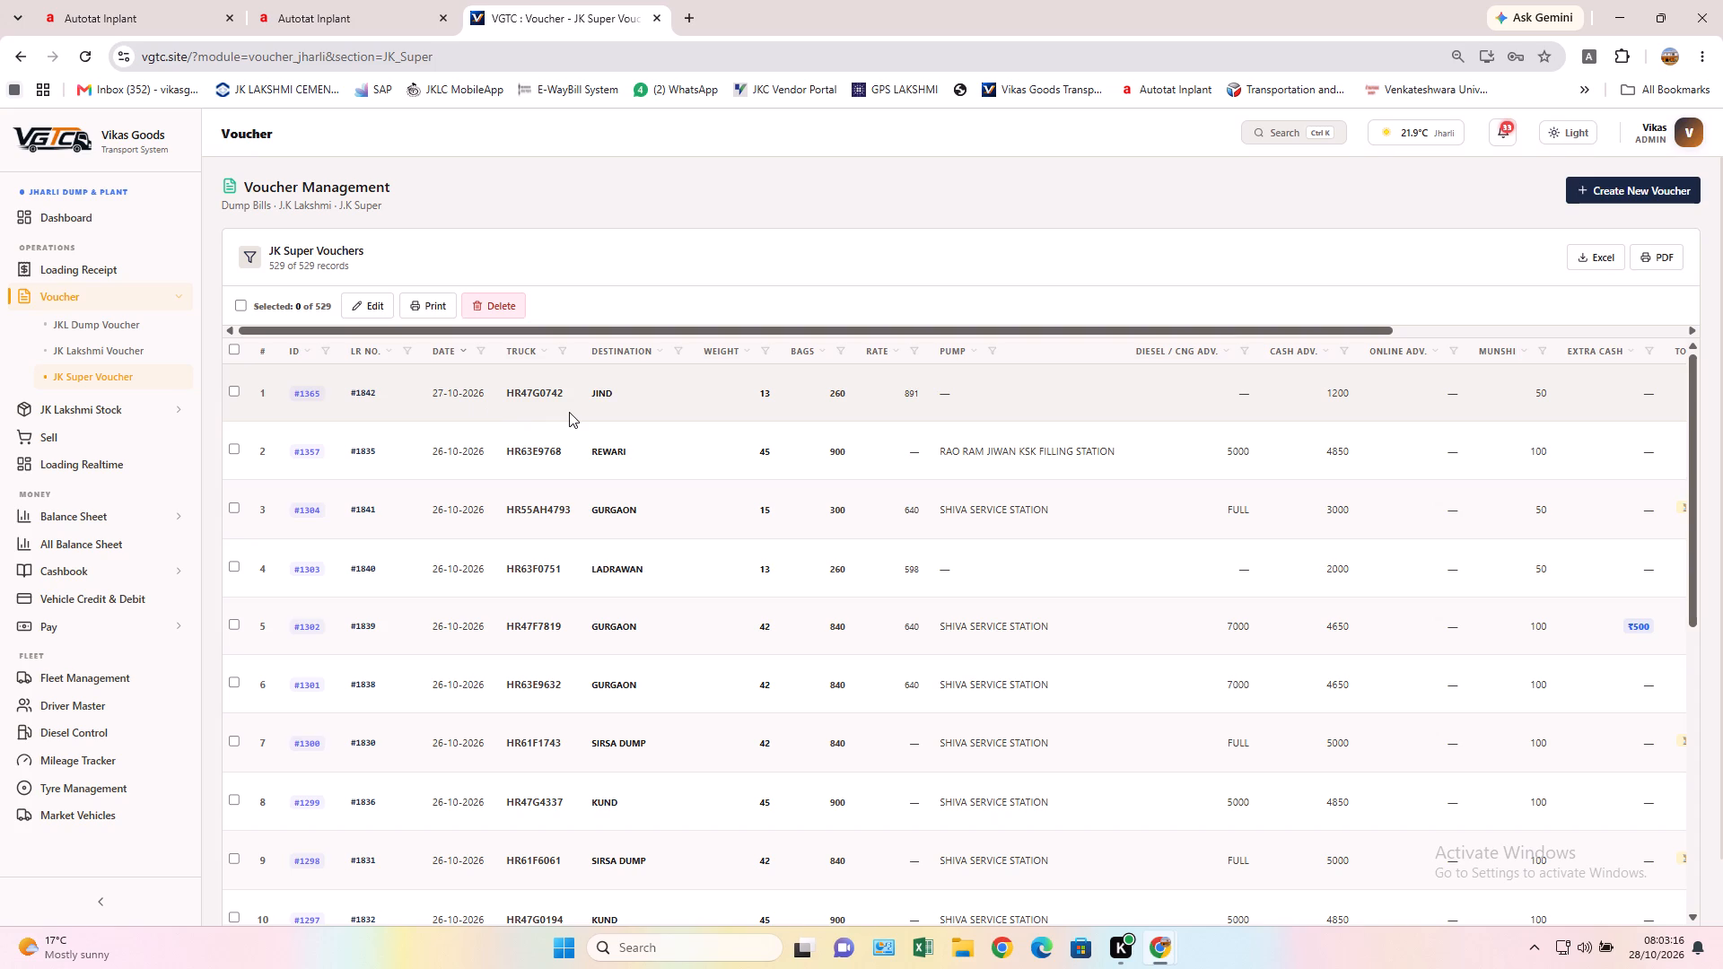
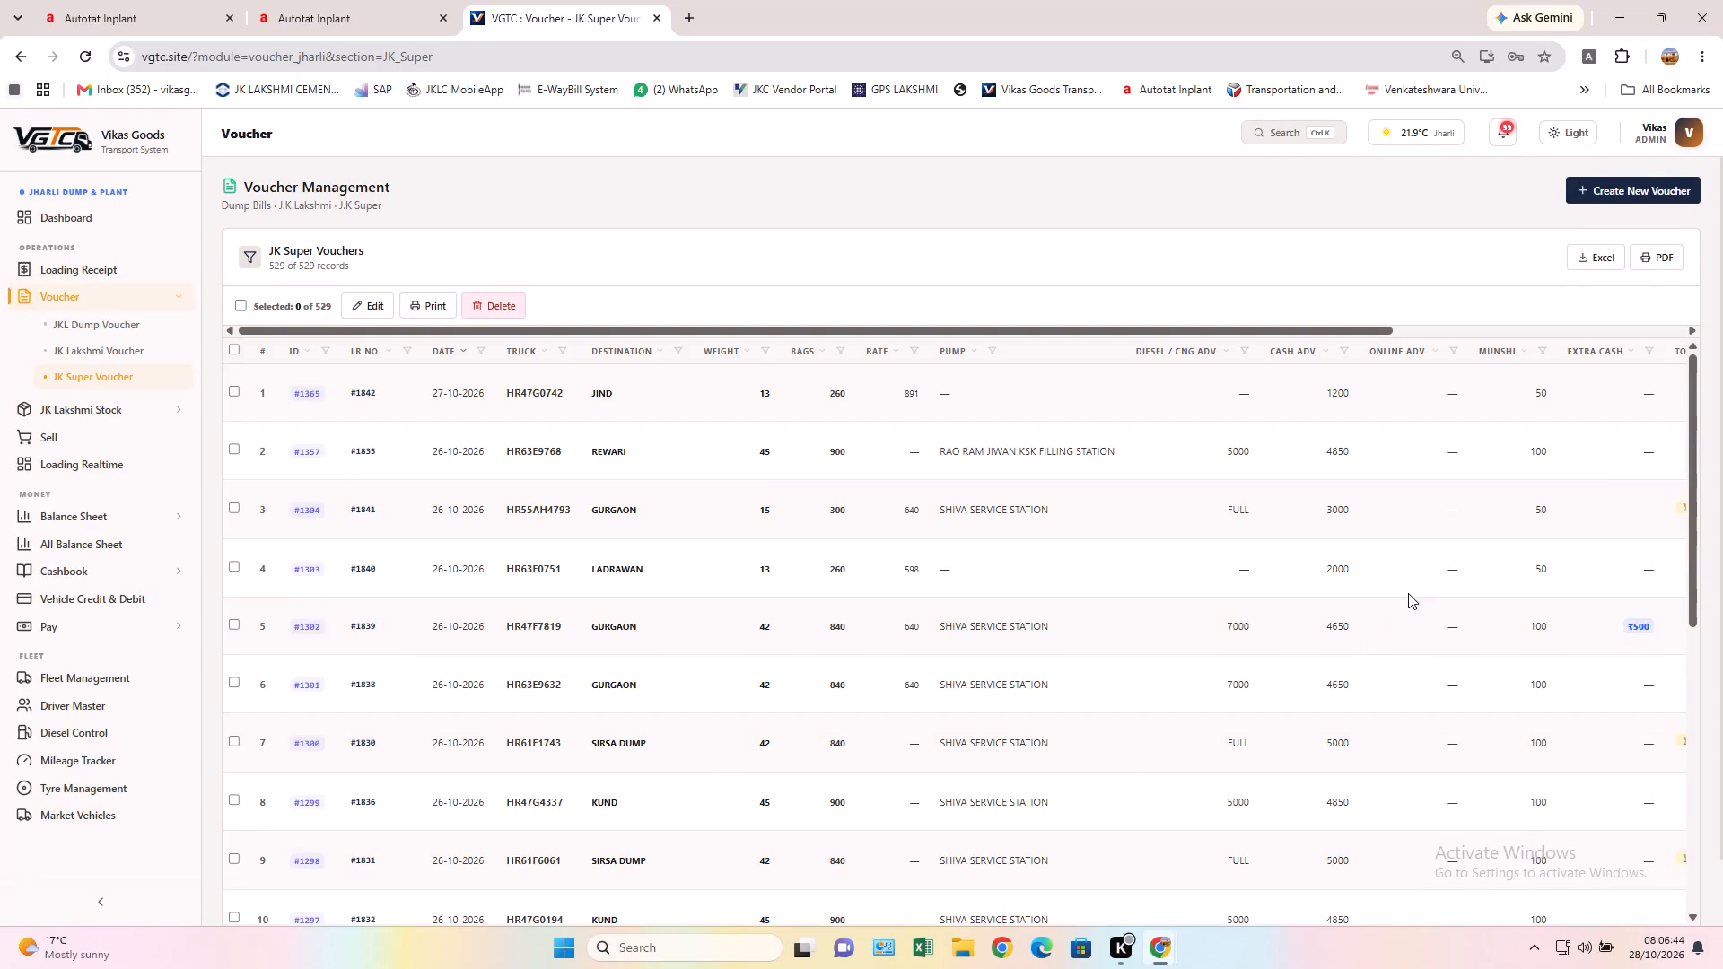
{"action": "left_click", "coordinate": [1580, 188]}
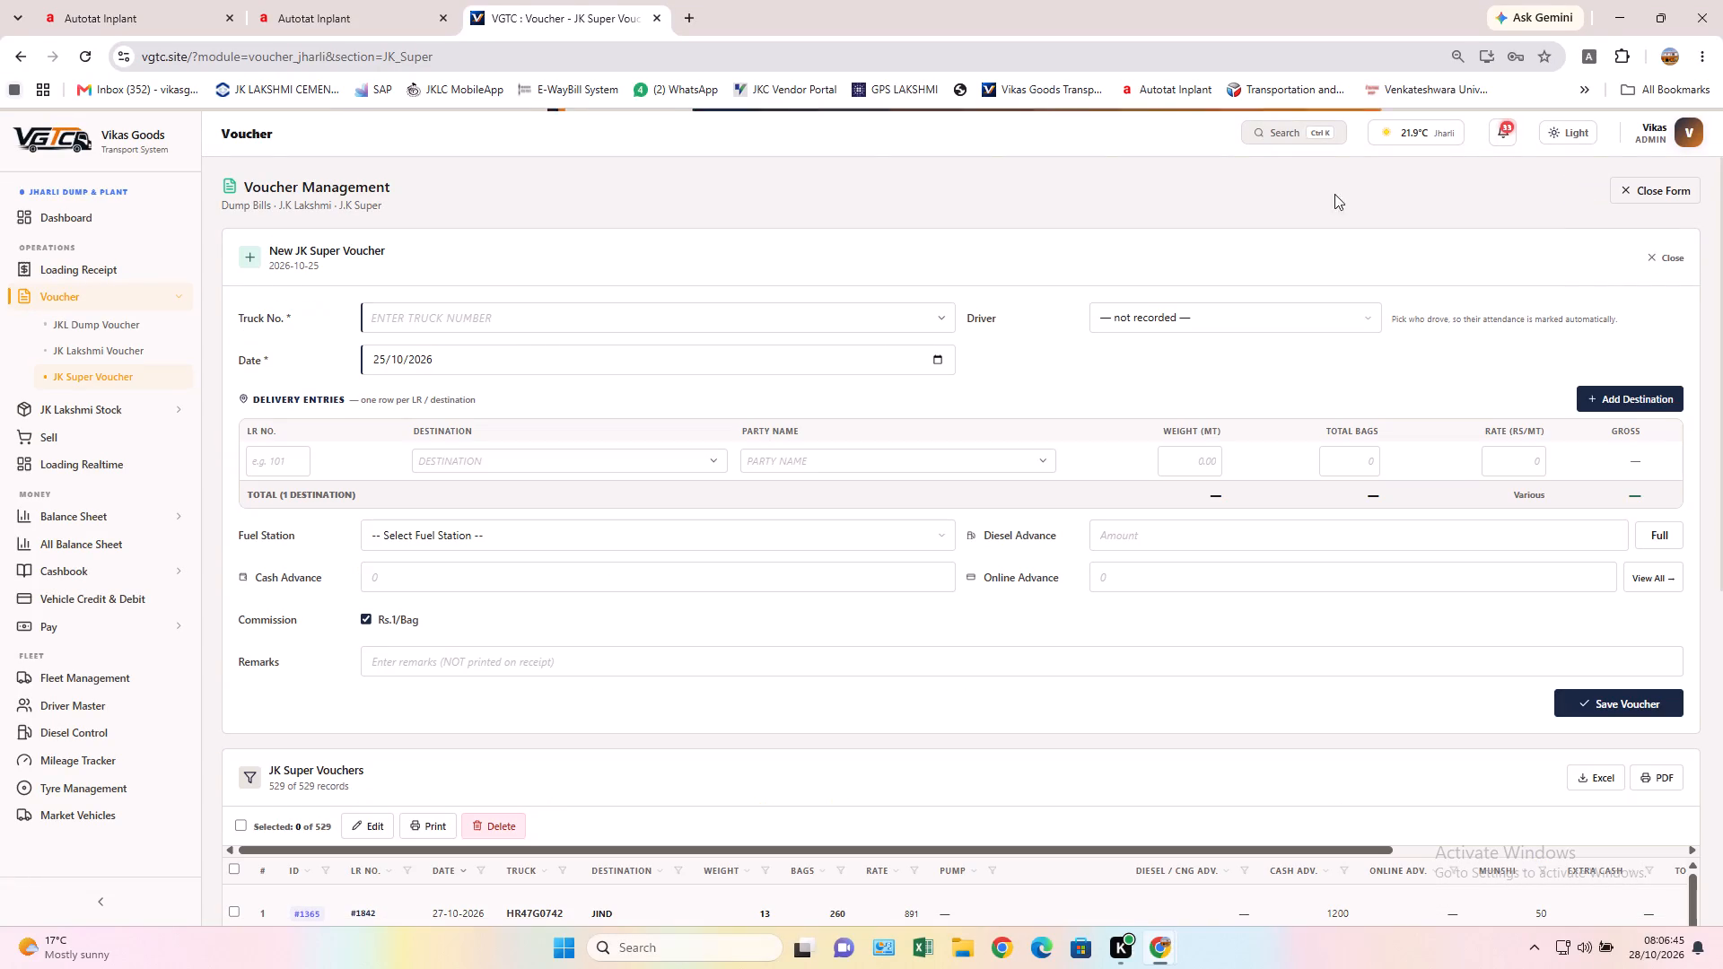
{"action": "left_click", "coordinate": [400, 311]}
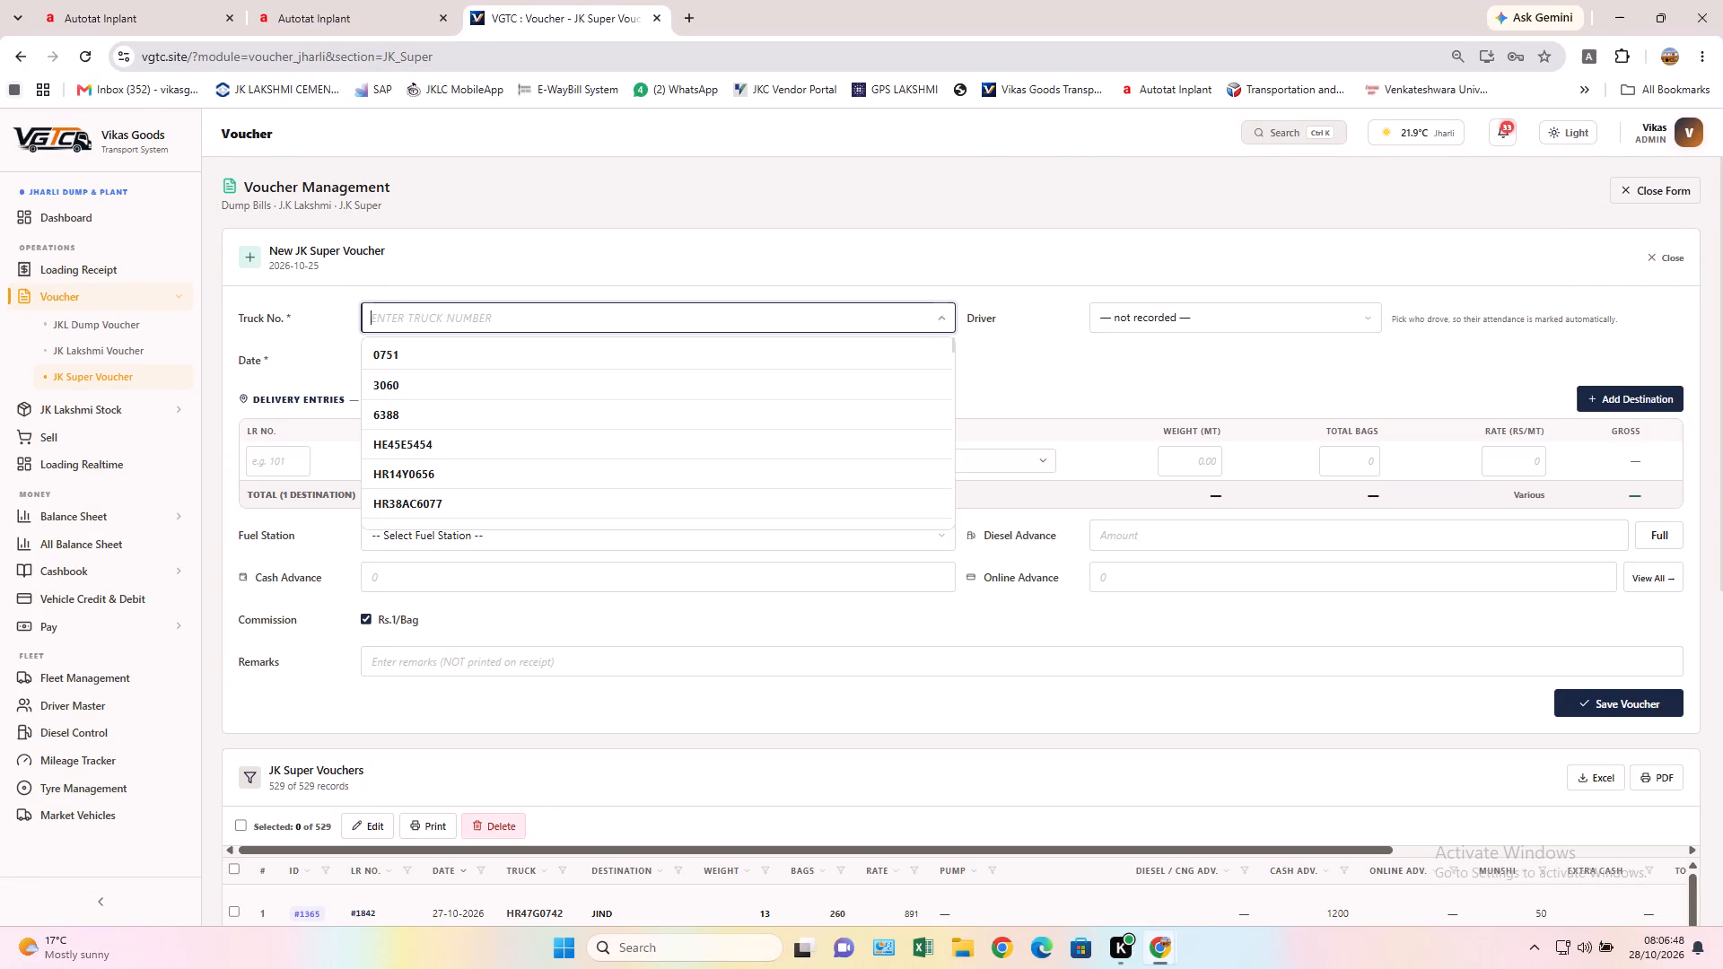
{"action": "type", "text": "3246"}
{"action": "left_click", "coordinate": [376, 354]}
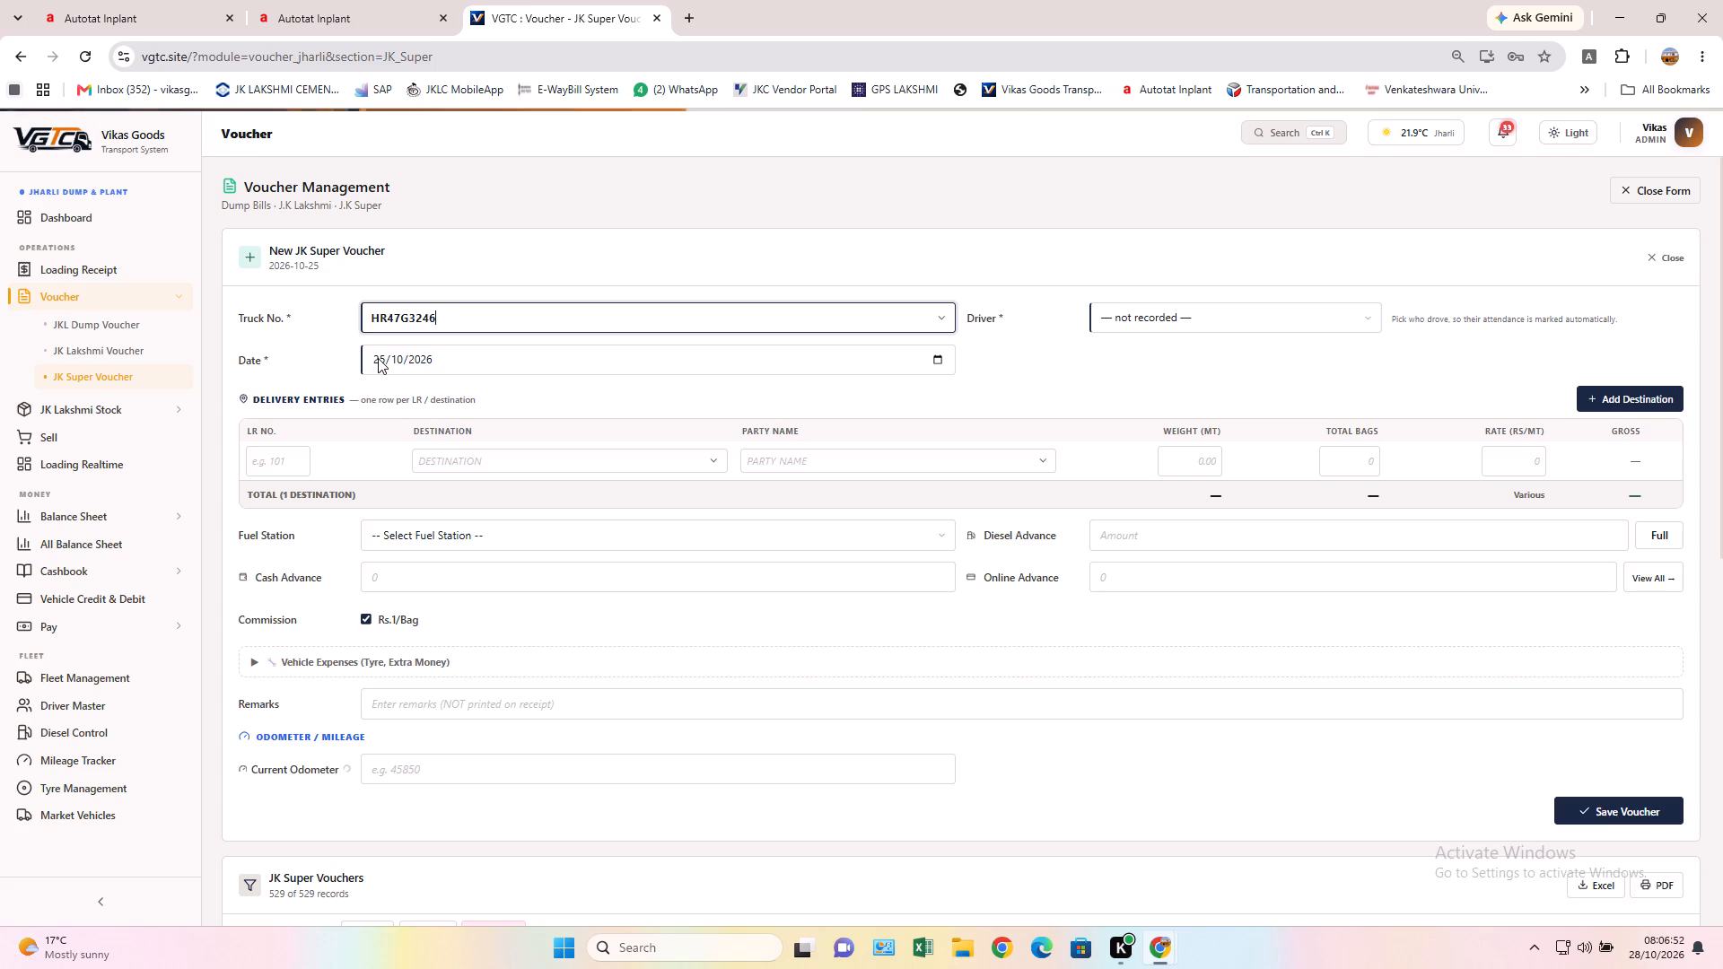
{"action": "left_click", "coordinate": [378, 358]}
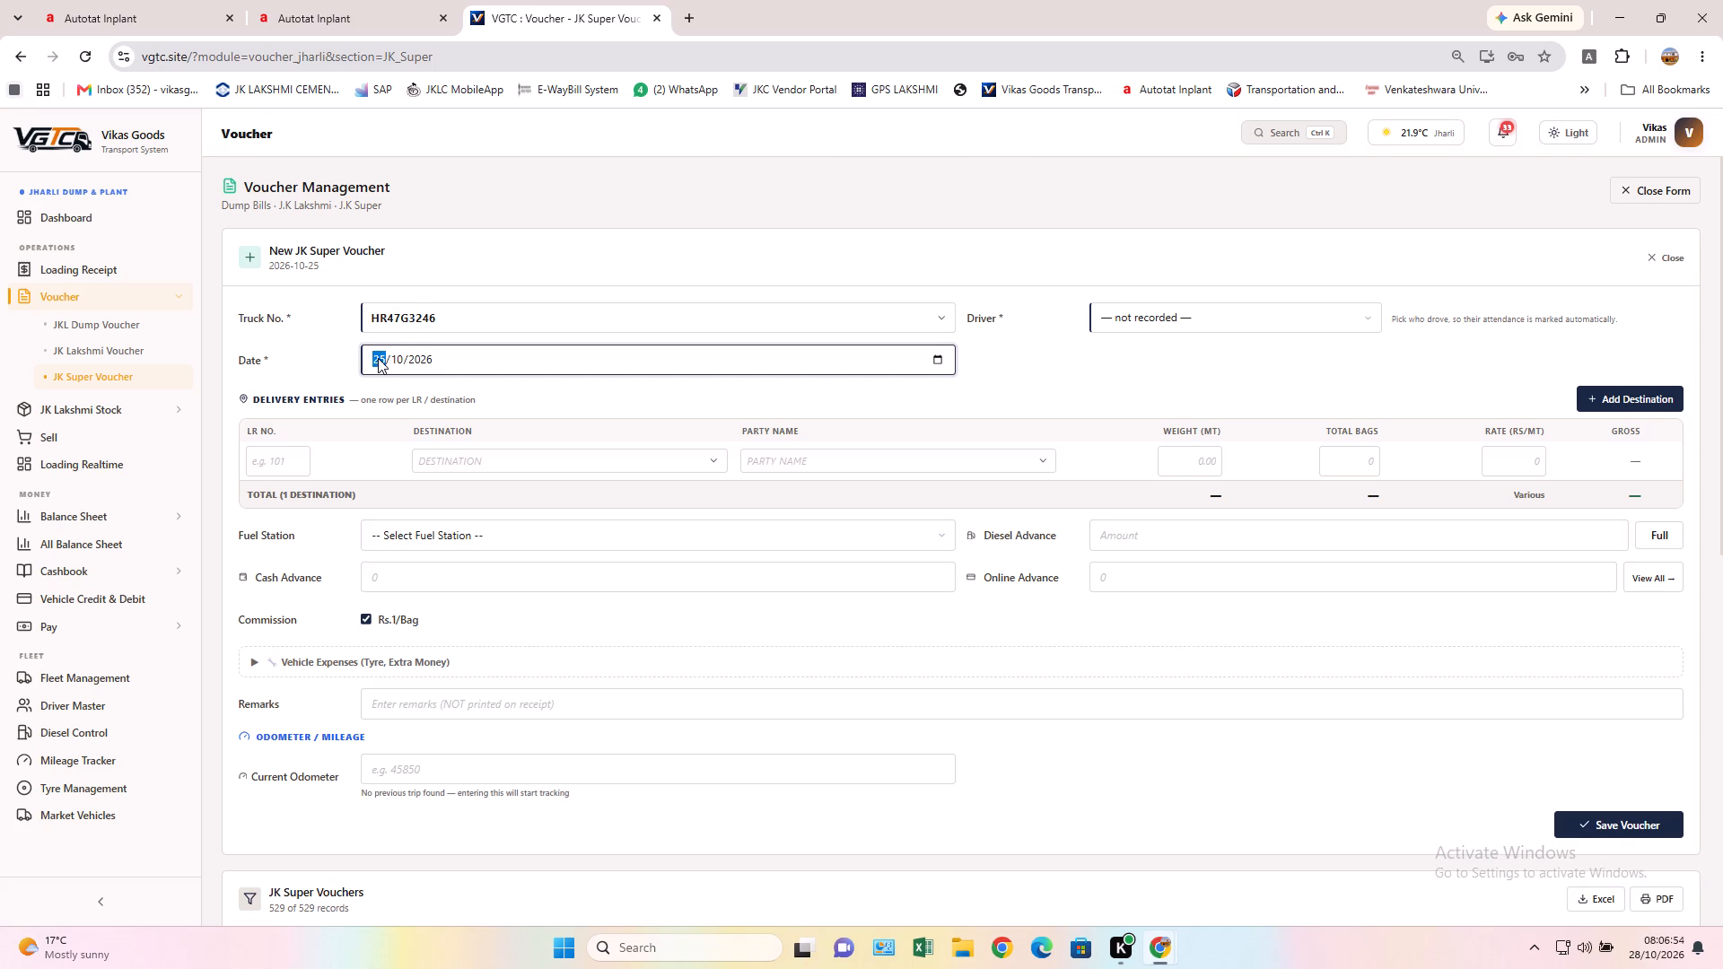
{"action": "type", "text": "27"}
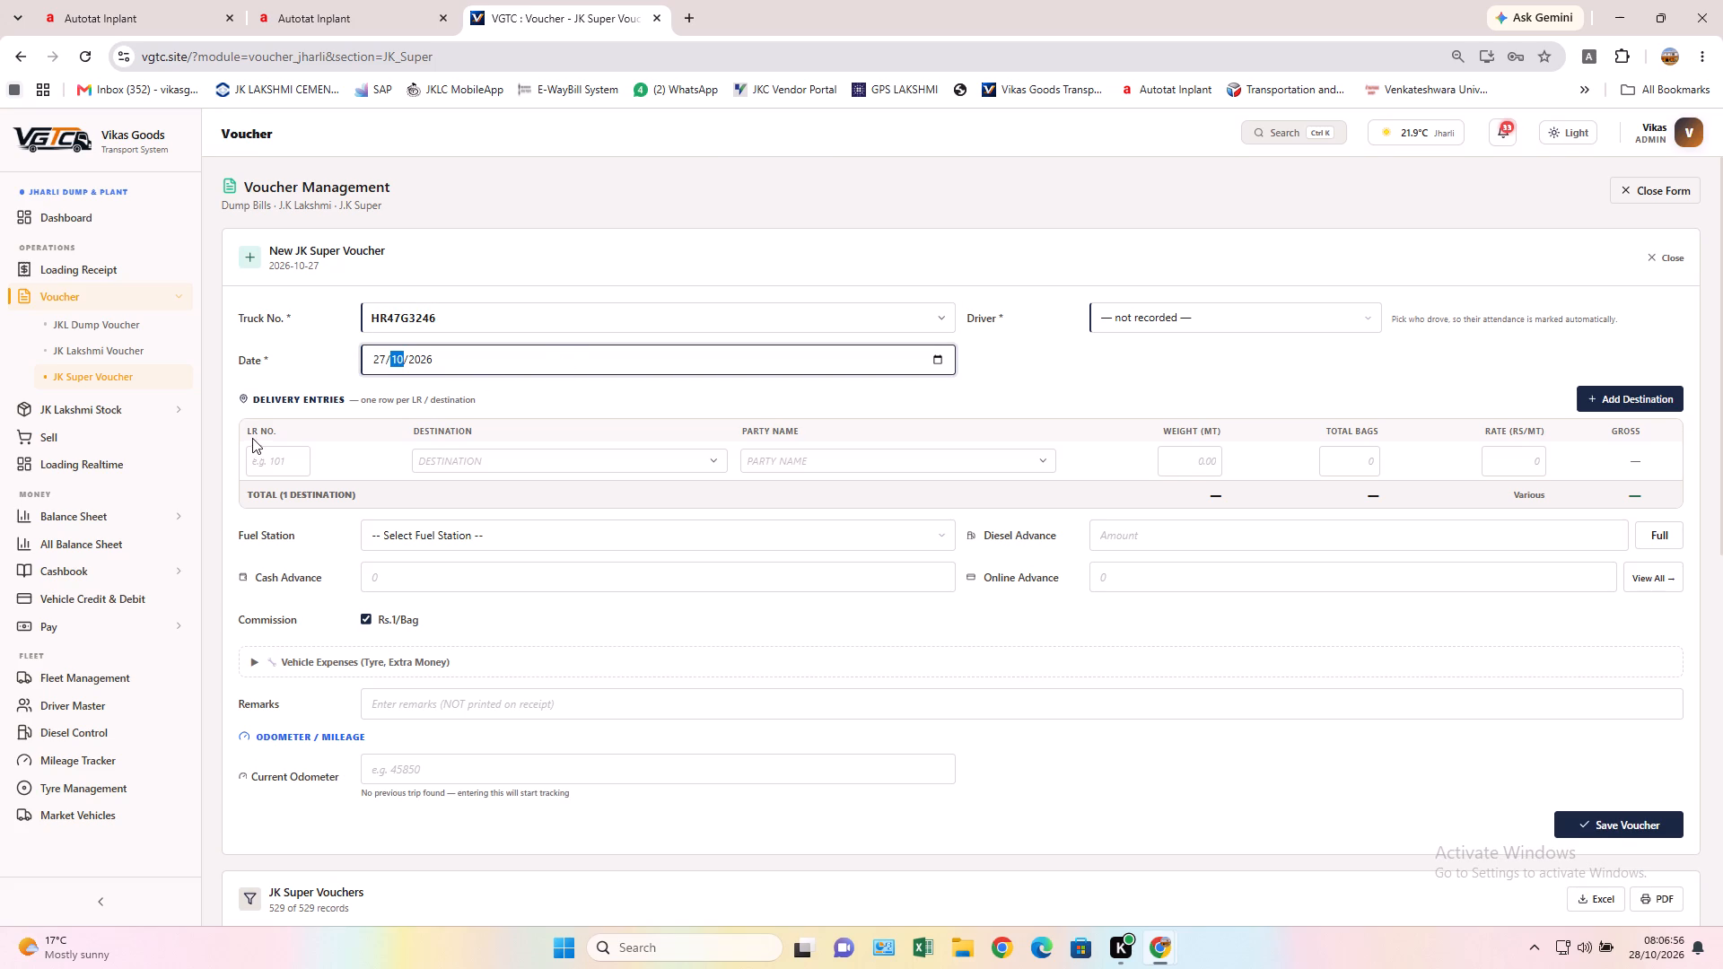
Fill in the delivery entry with LR numbers 1845,1846, destination REWARI and a weight of 13 MT.
{"action": "left_click", "coordinate": [269, 450]}
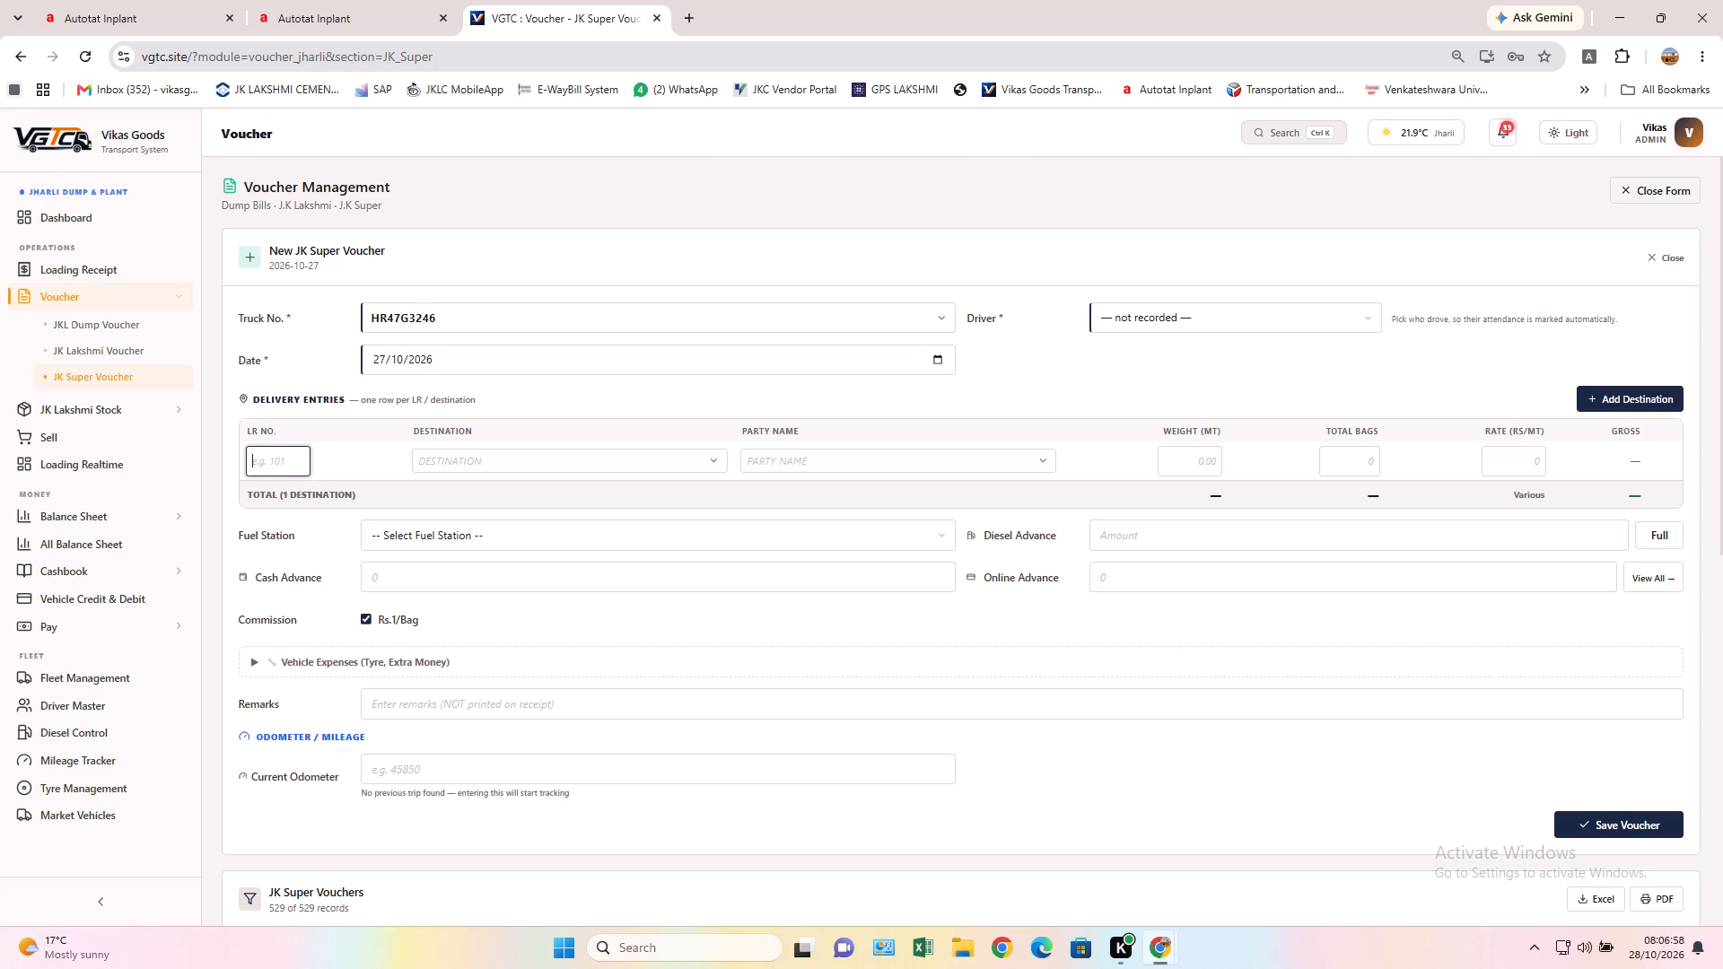
{"action": "type", "text": "1845"}
{"action": "type", "text": ",17"}
{"action": "key", "text": "BackSpace"}
{"action": "type", "text": "846"}
{"action": "left_click", "coordinate": [449, 461]}
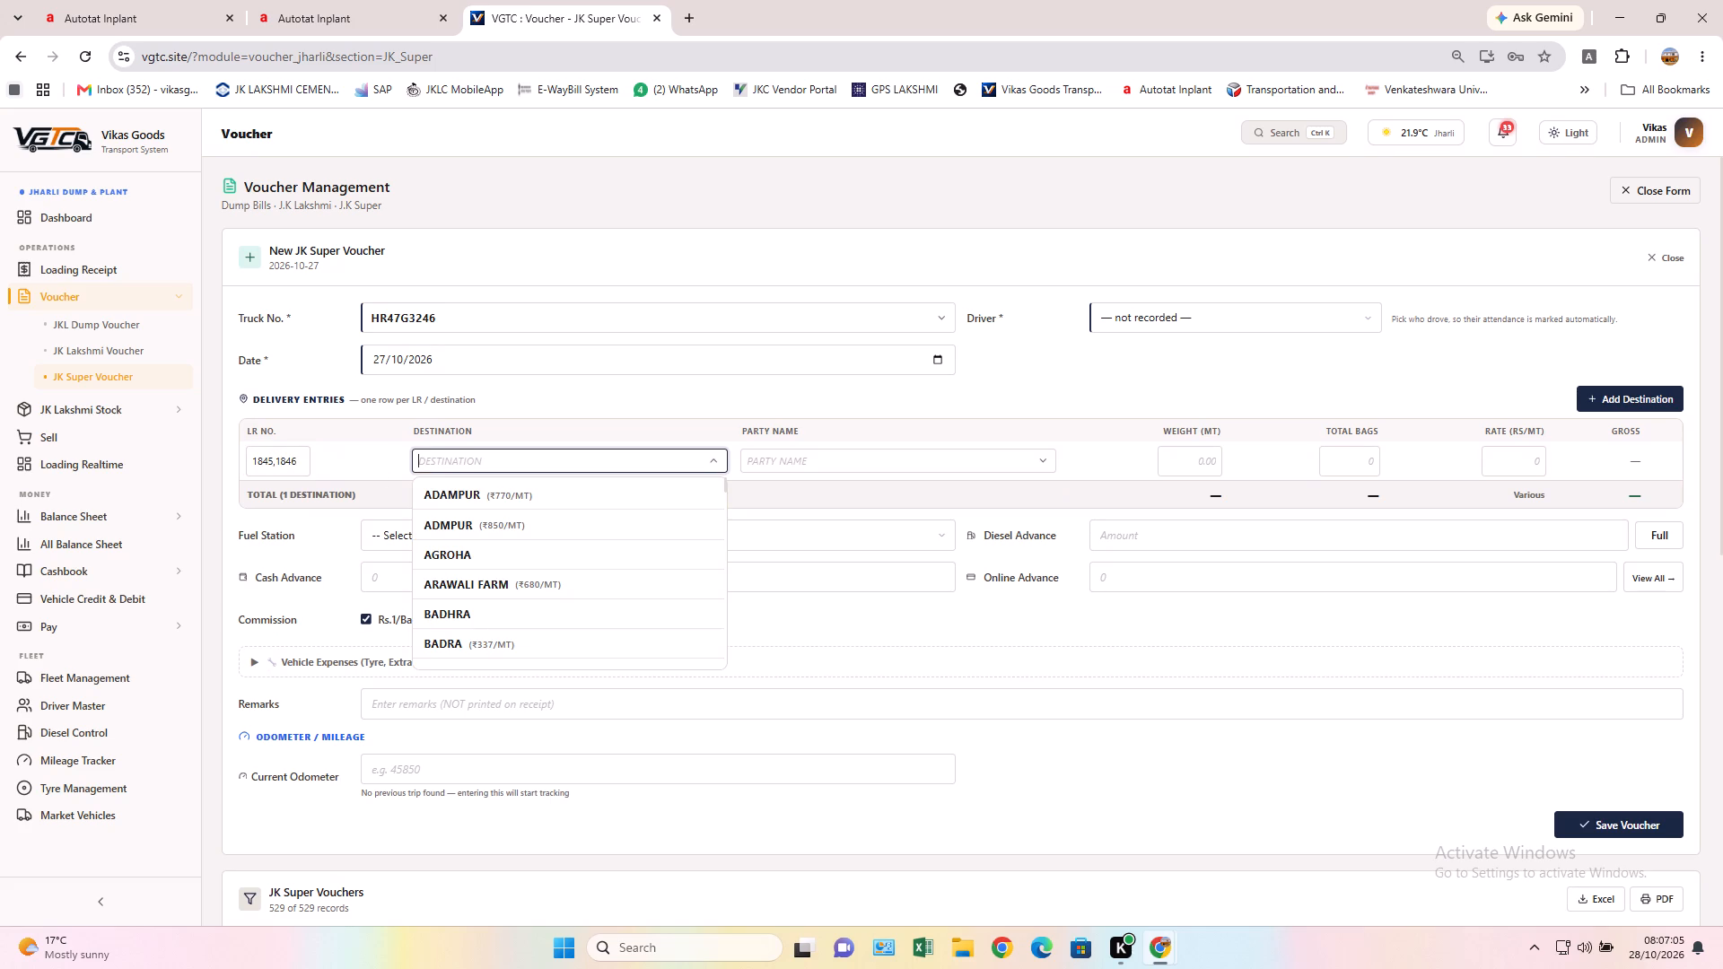
{"action": "type", "text": "RE"}
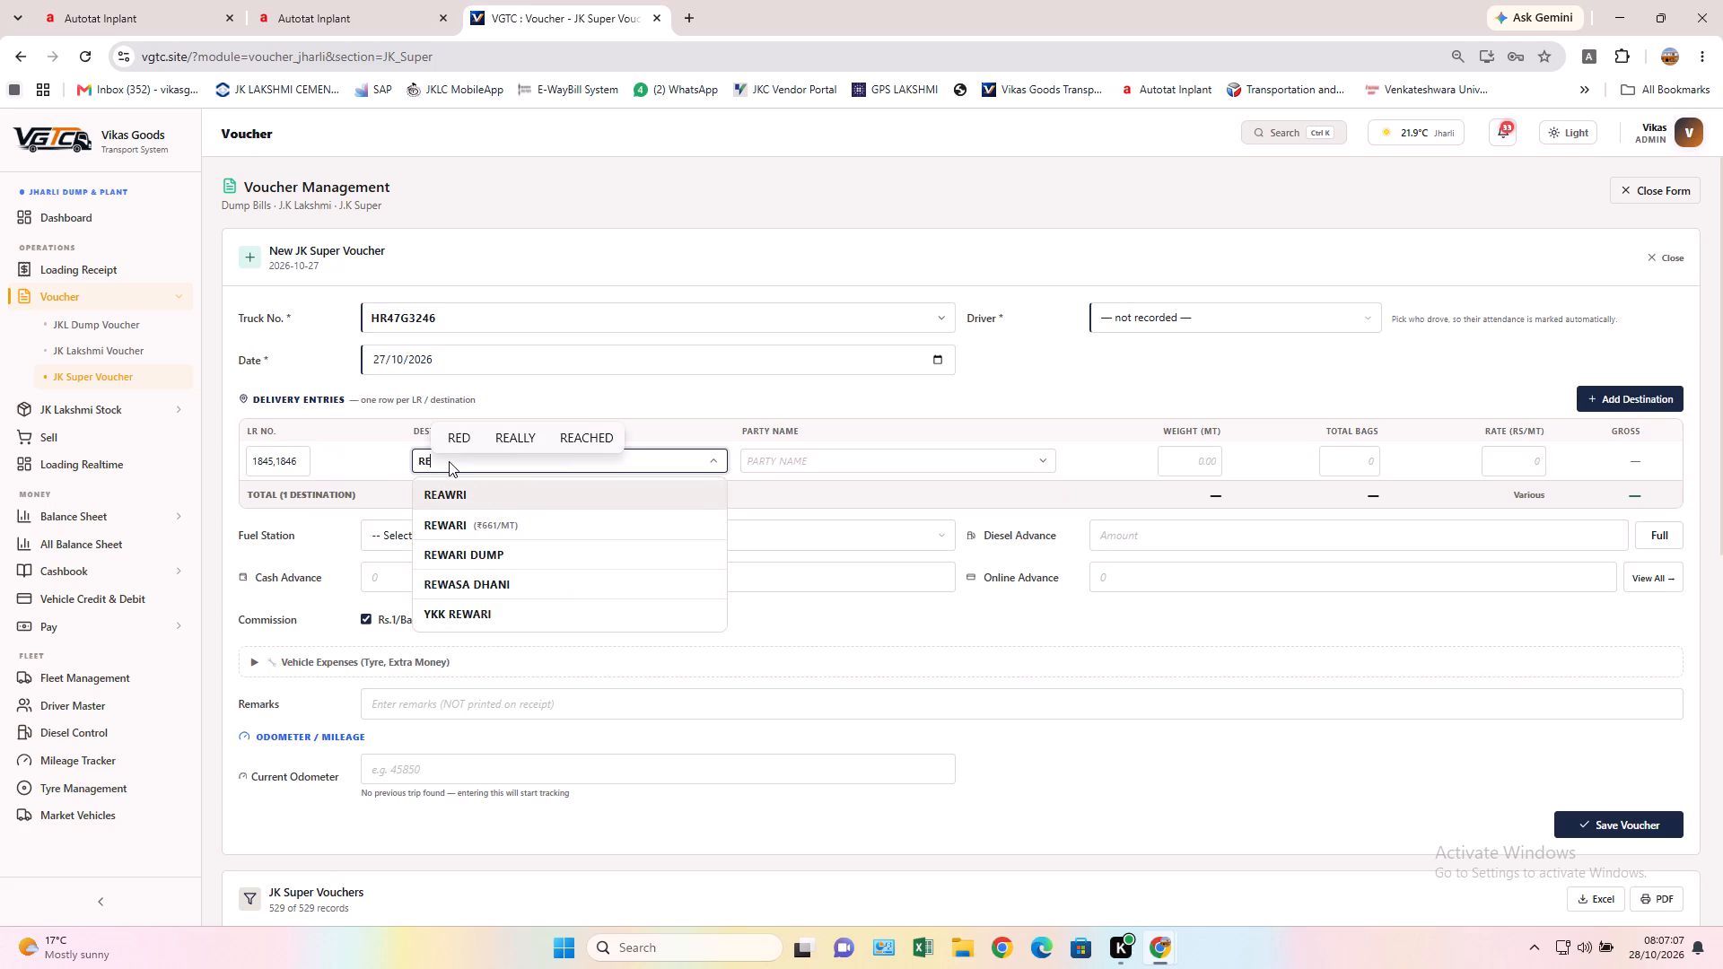
{"action": "type", "text": "WARI"}
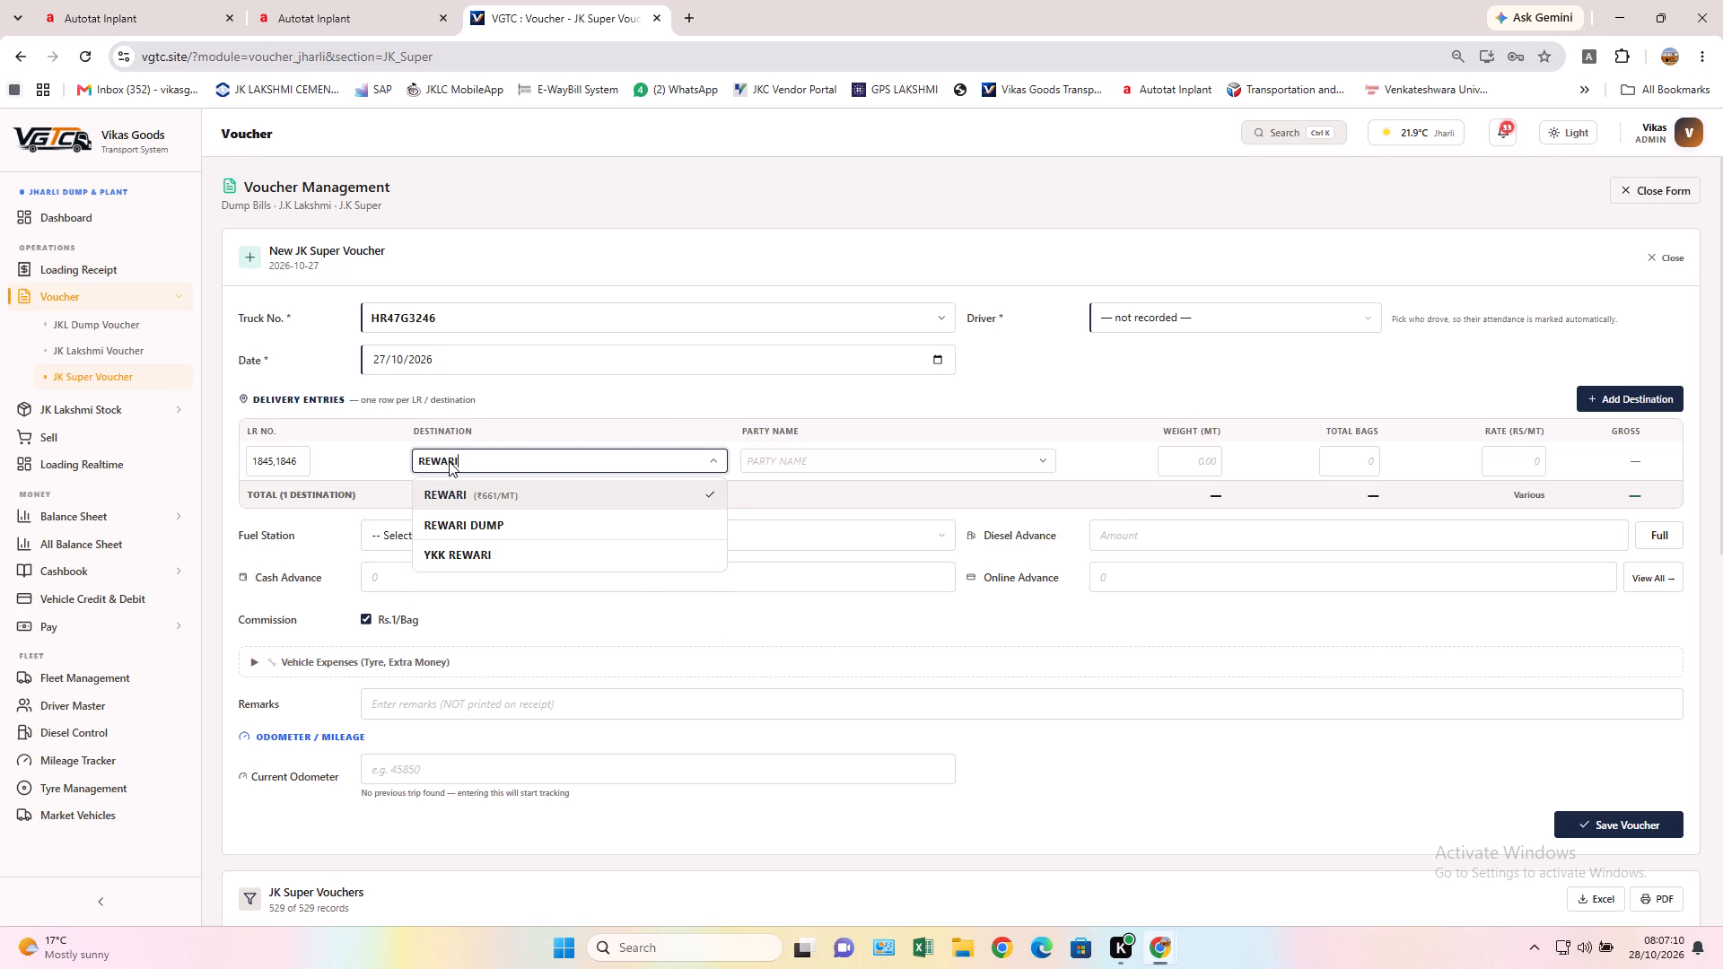
{"action": "left_click", "coordinate": [692, 488]}
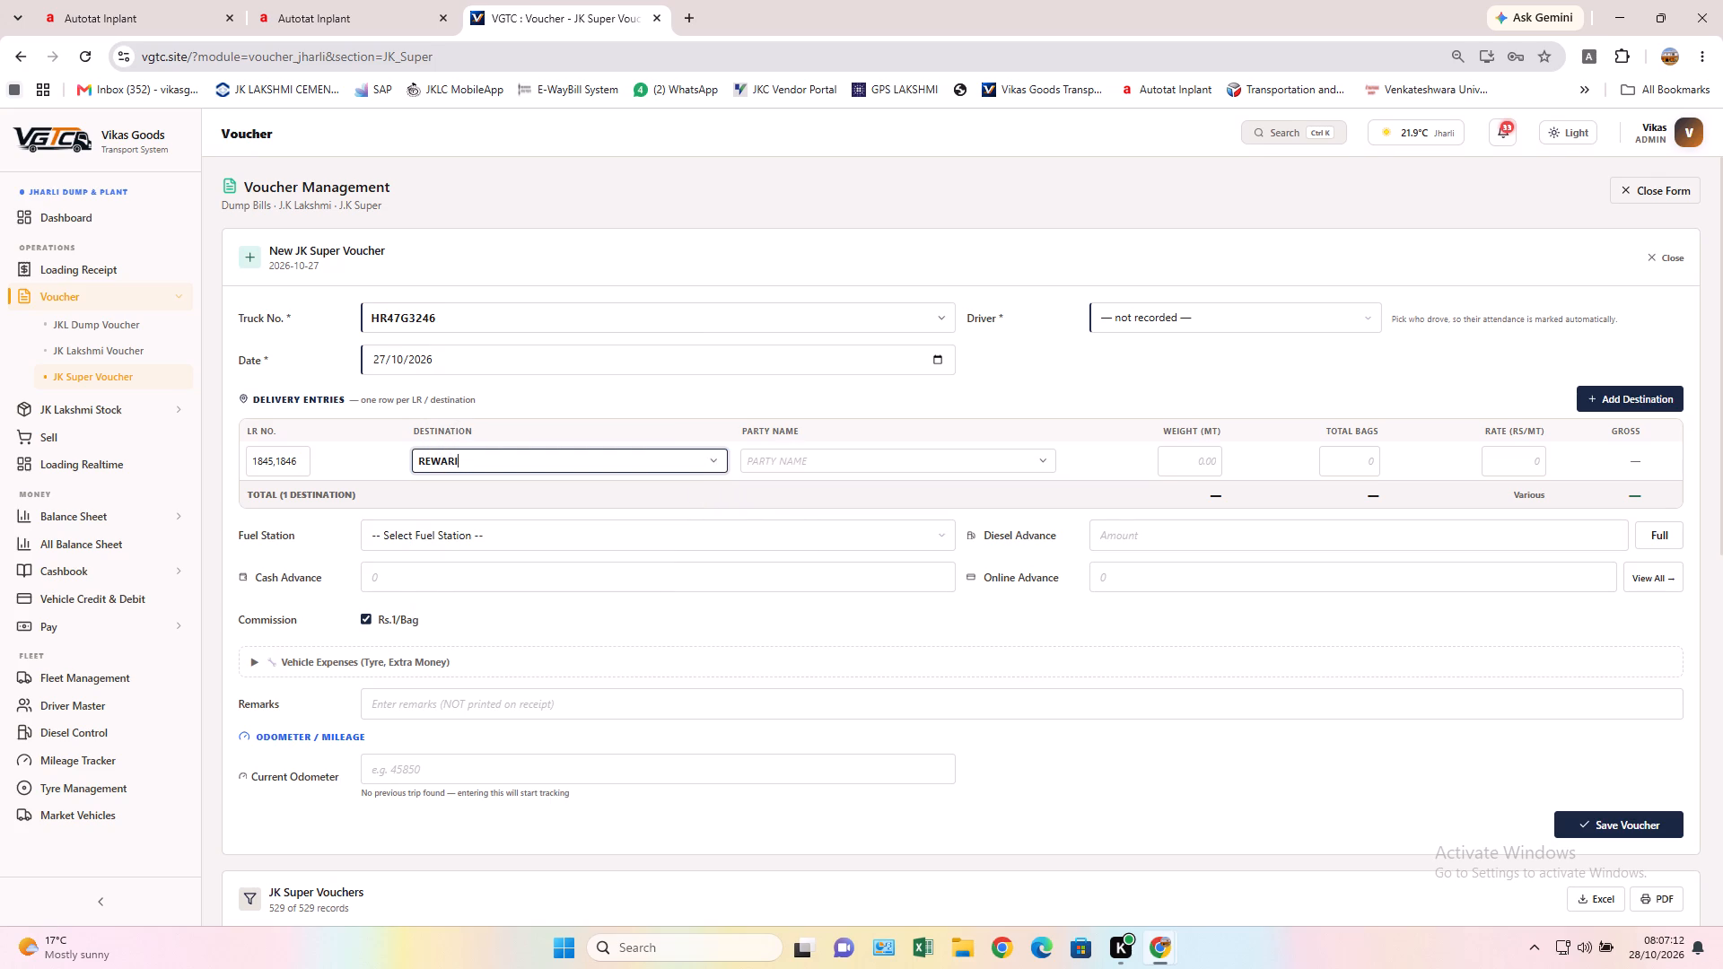
{"action": "left_click", "coordinate": [1178, 454]}
{"action": "type", "text": "132"}
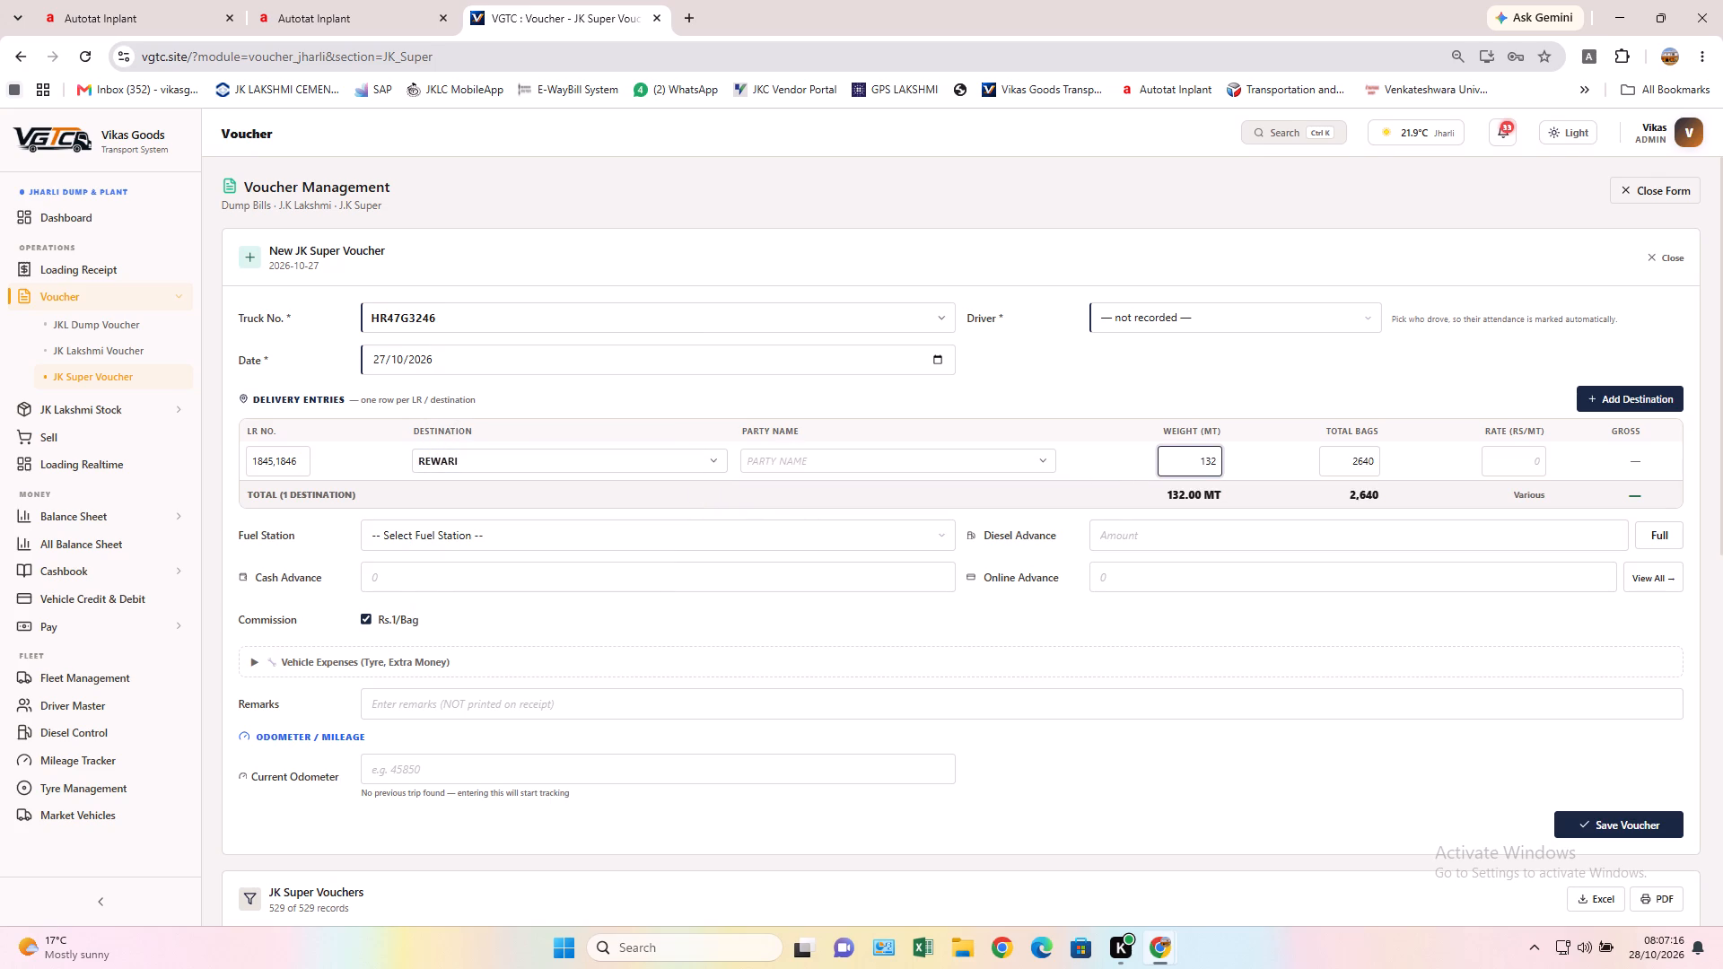
{"action": "key", "text": "BackSpace"}
Set the voucher's cash advance to 1200.
{"action": "left_click", "coordinate": [596, 580]}
{"action": "type", "text": "1200"}
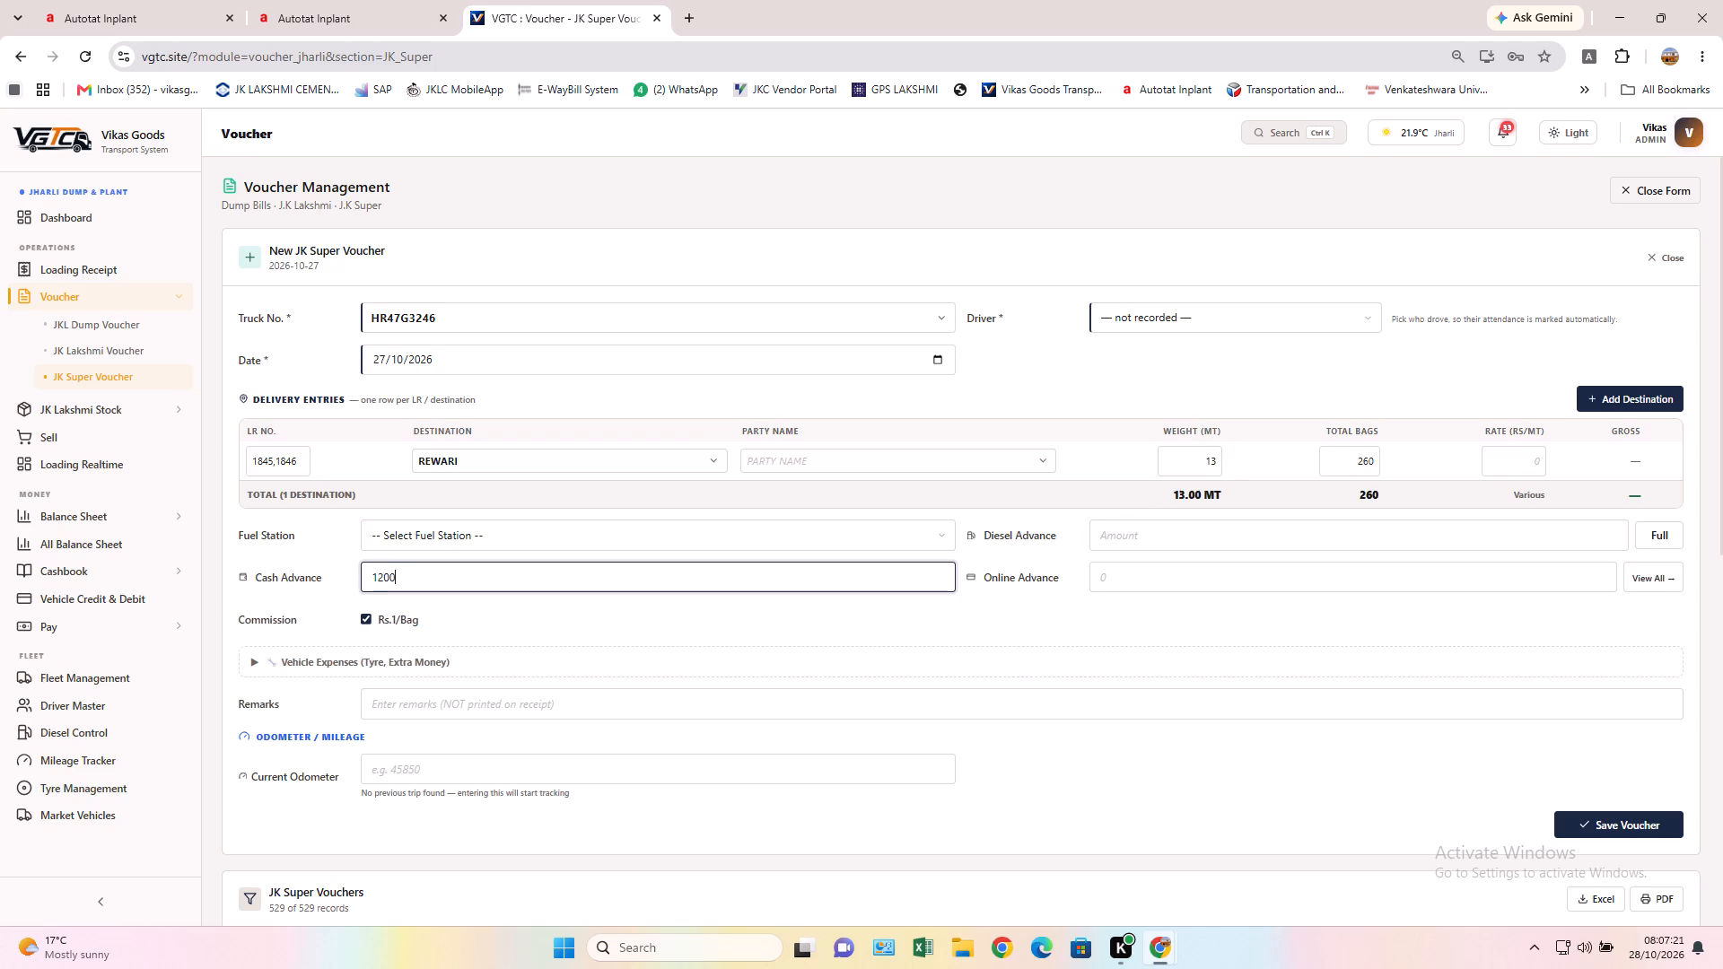
{"action": "left_click", "coordinate": [1569, 828]}
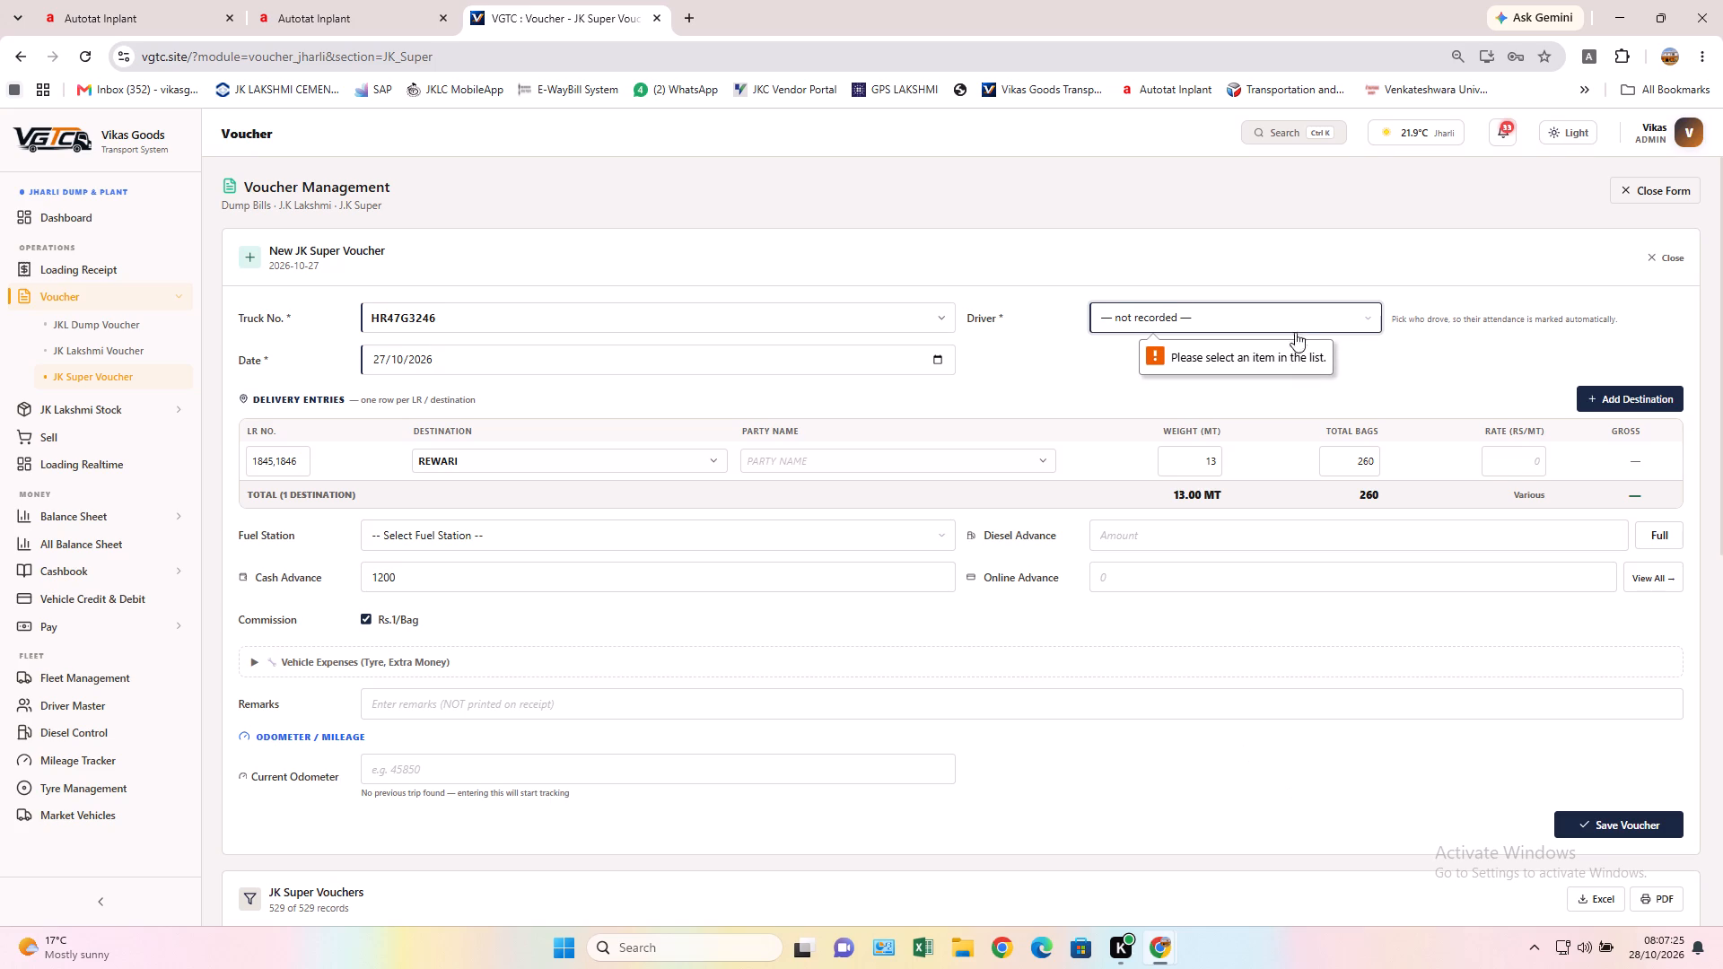
{"action": "left_click", "coordinate": [1299, 312]}
{"action": "left_click", "coordinate": [1268, 380]}
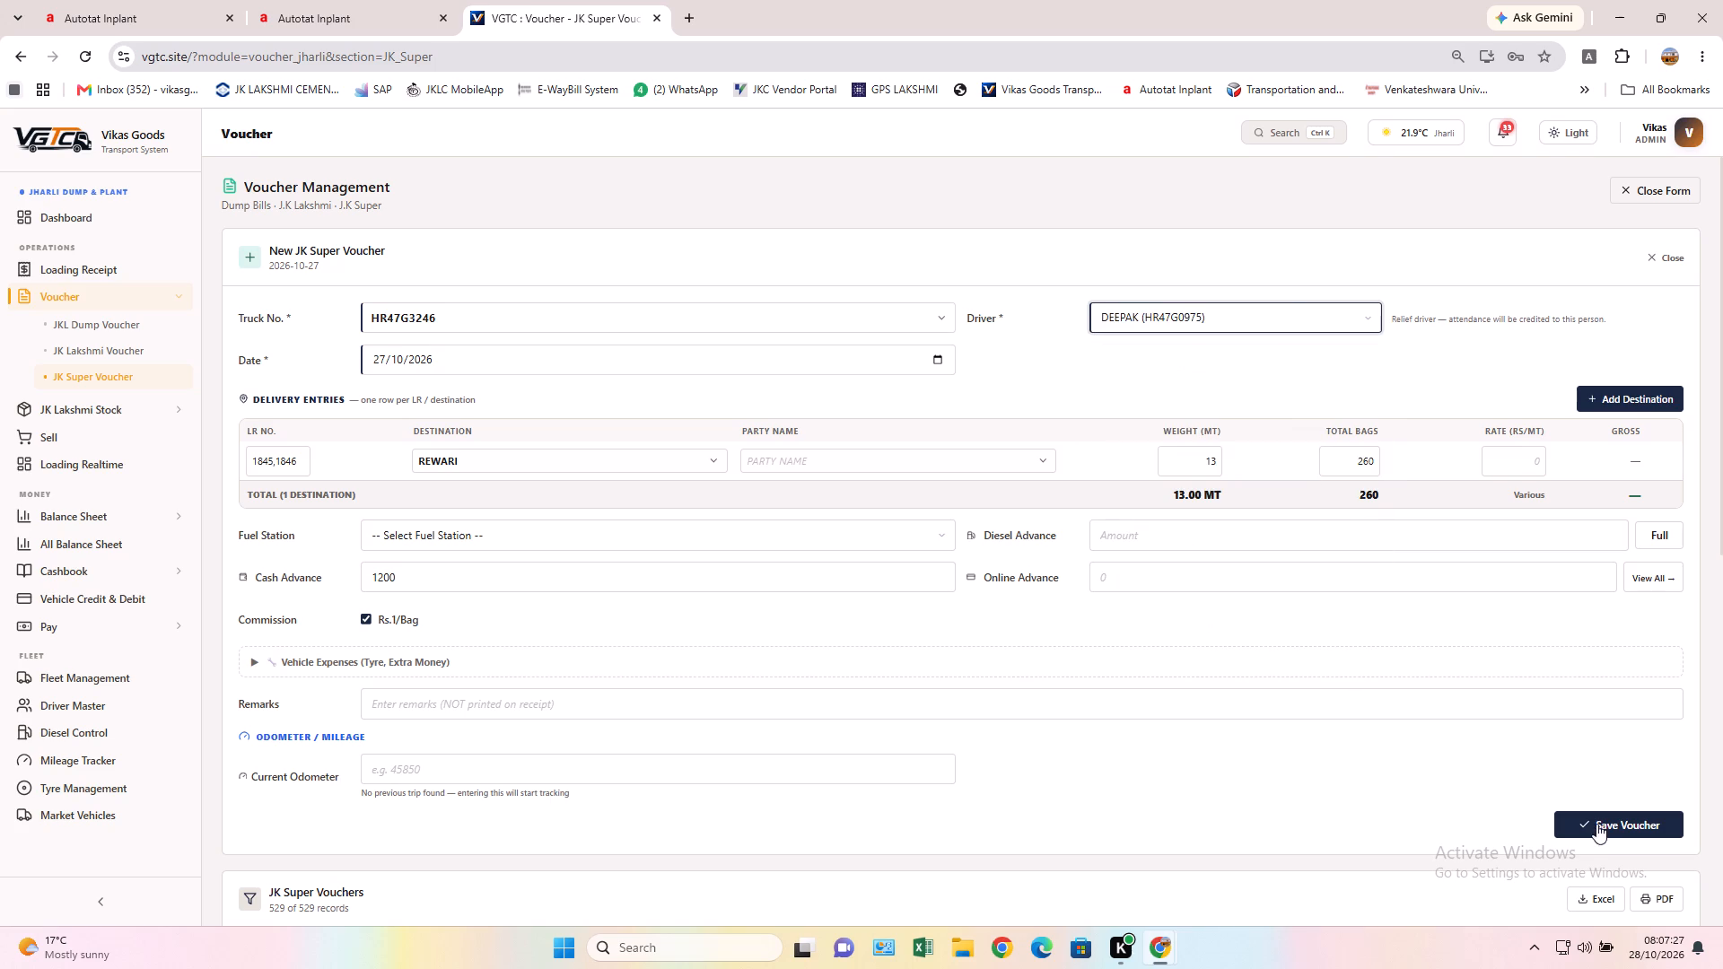
{"action": "left_click", "coordinate": [1602, 818]}
{"action": "left_click", "coordinate": [918, 571]}
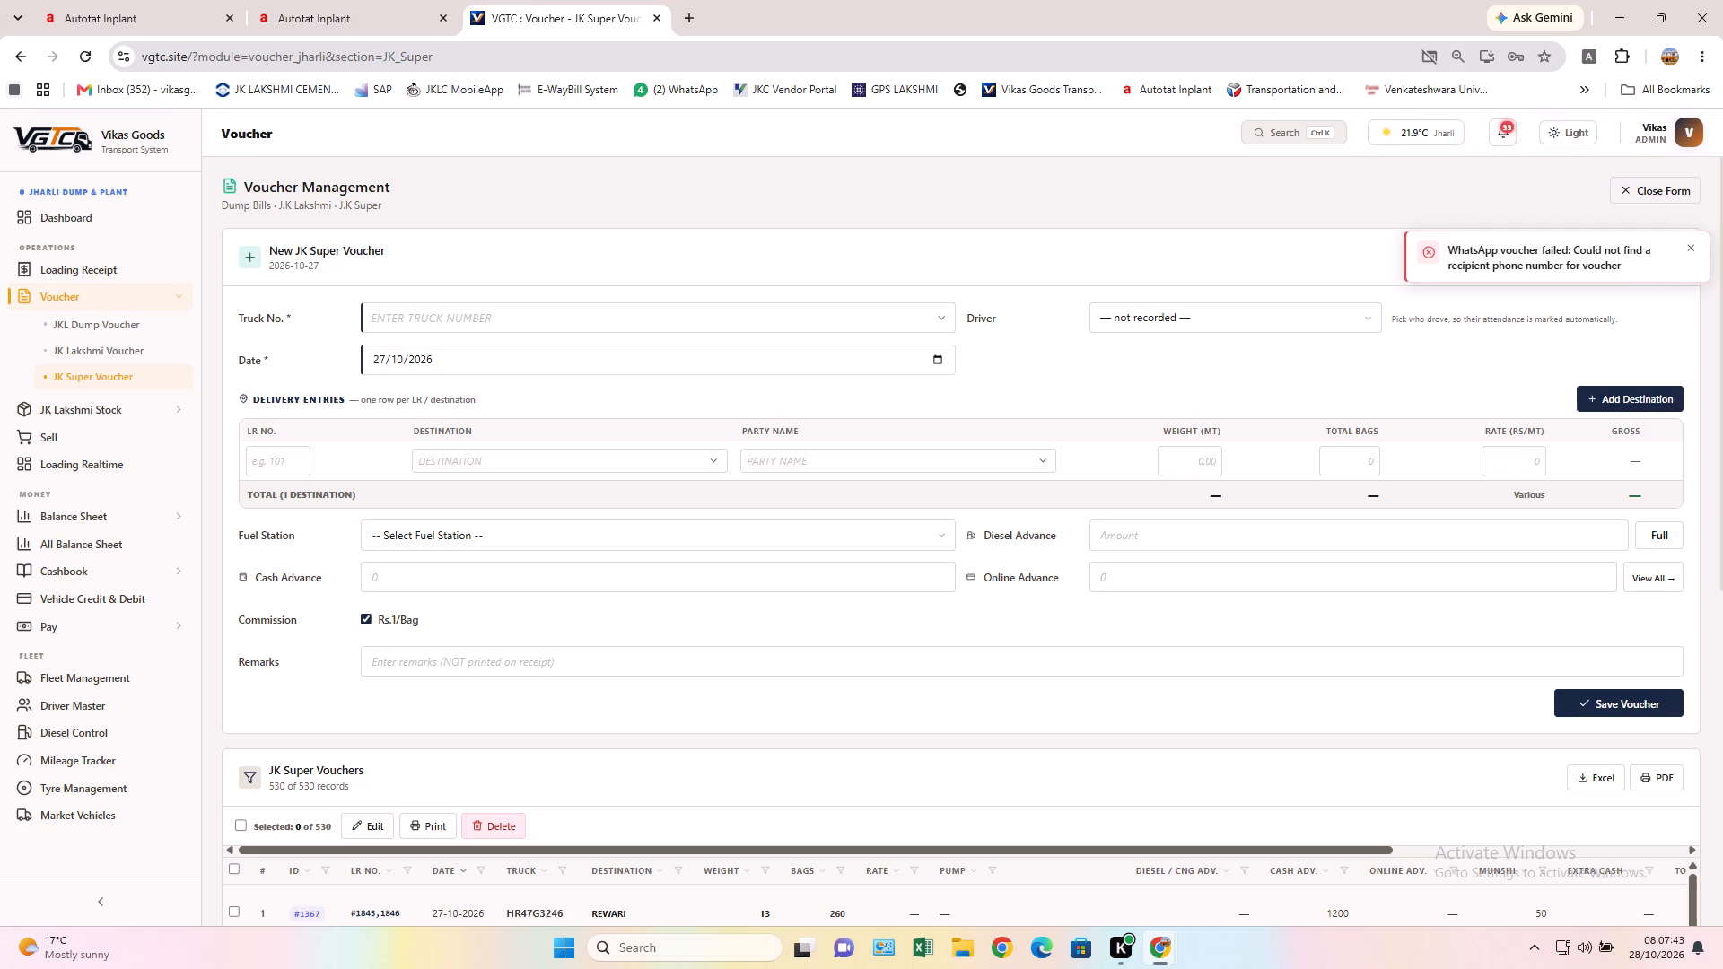
Enter 9632 as the truck number for a new JK Super voucher.
{"action": "left_click", "coordinate": [430, 317]}
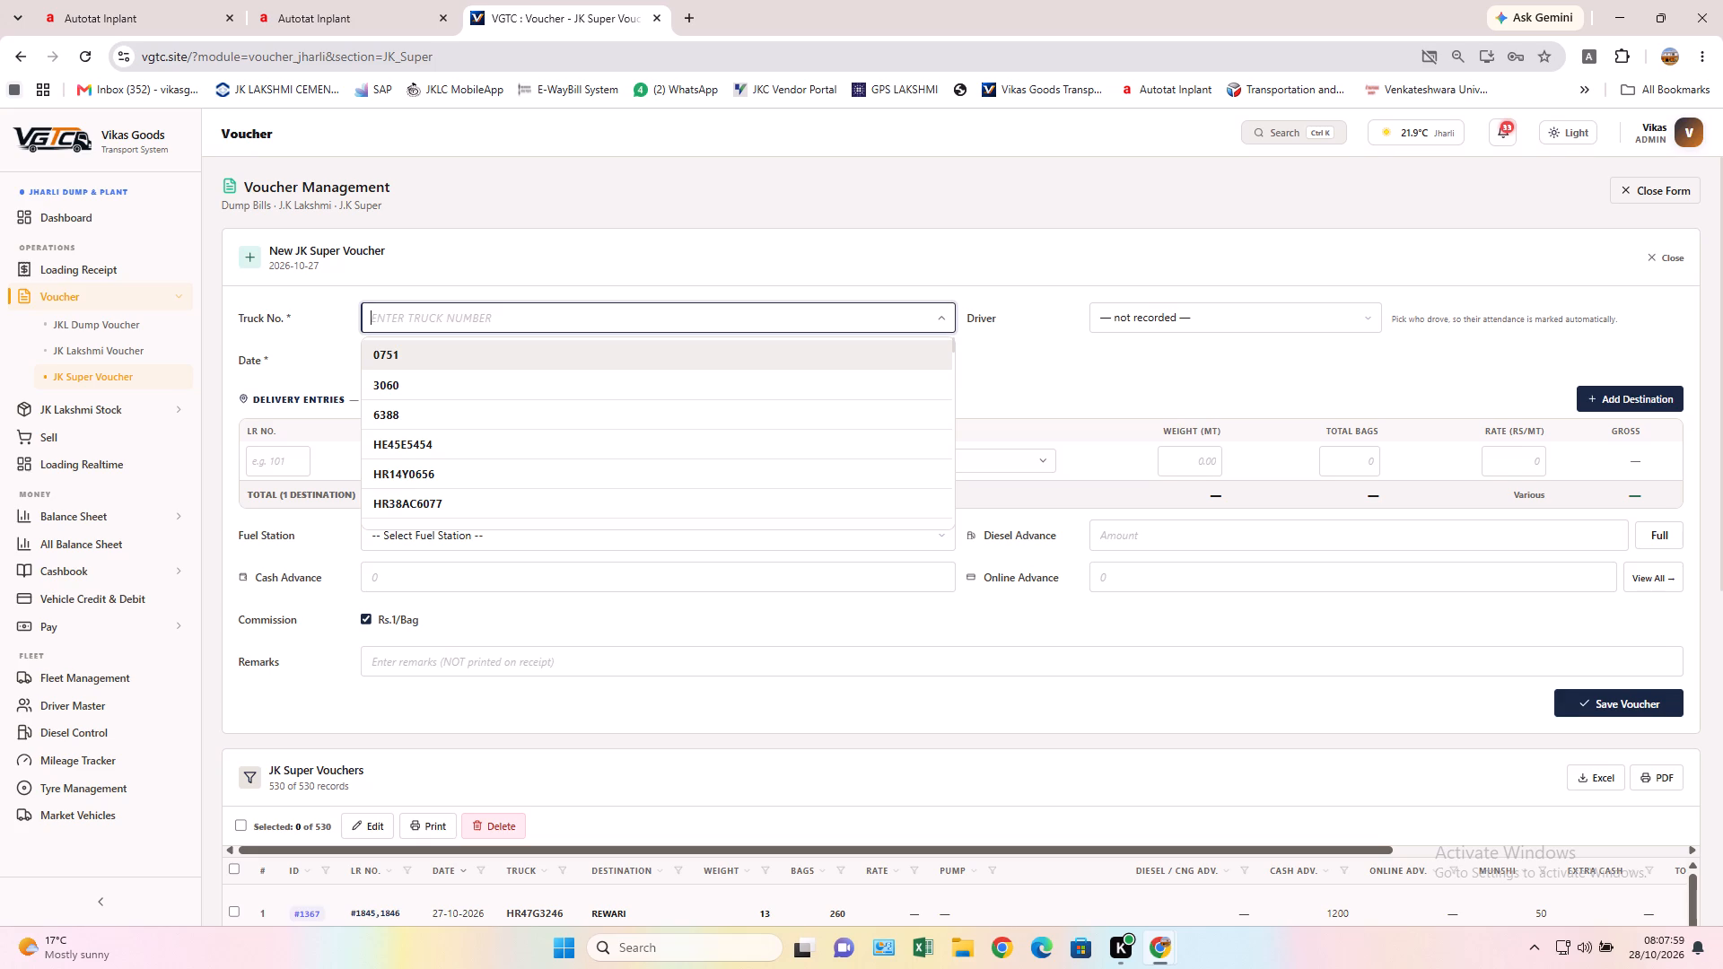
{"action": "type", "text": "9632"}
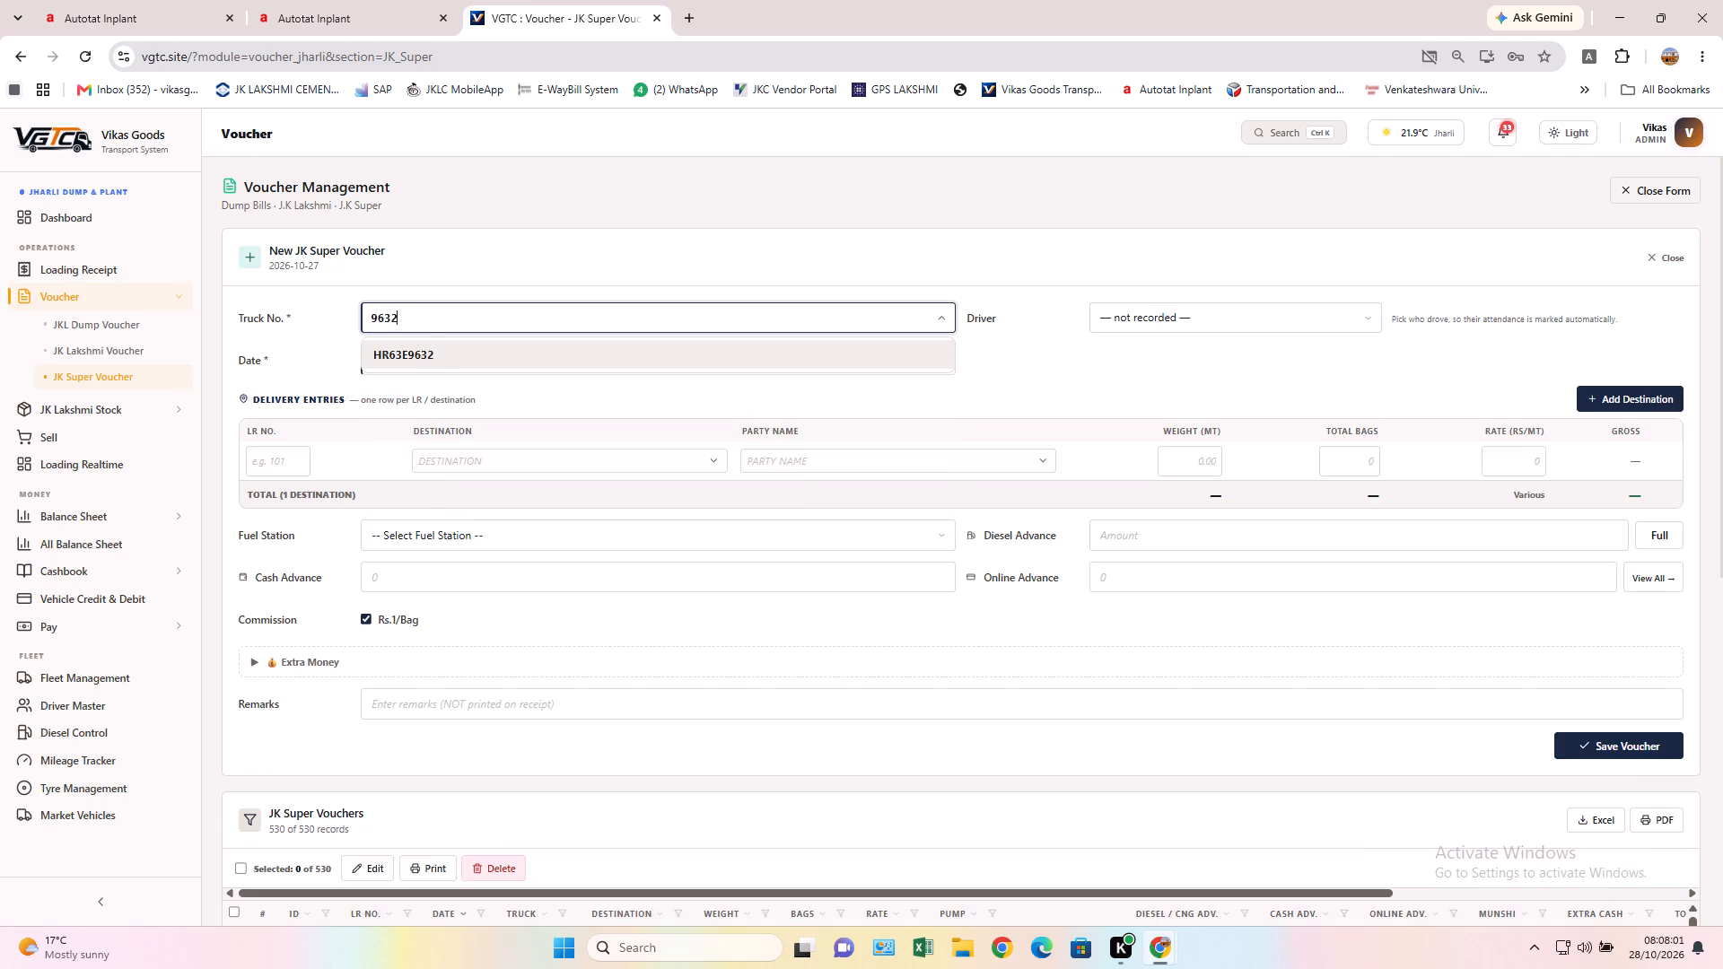
{"action": "left_click", "coordinate": [434, 354]}
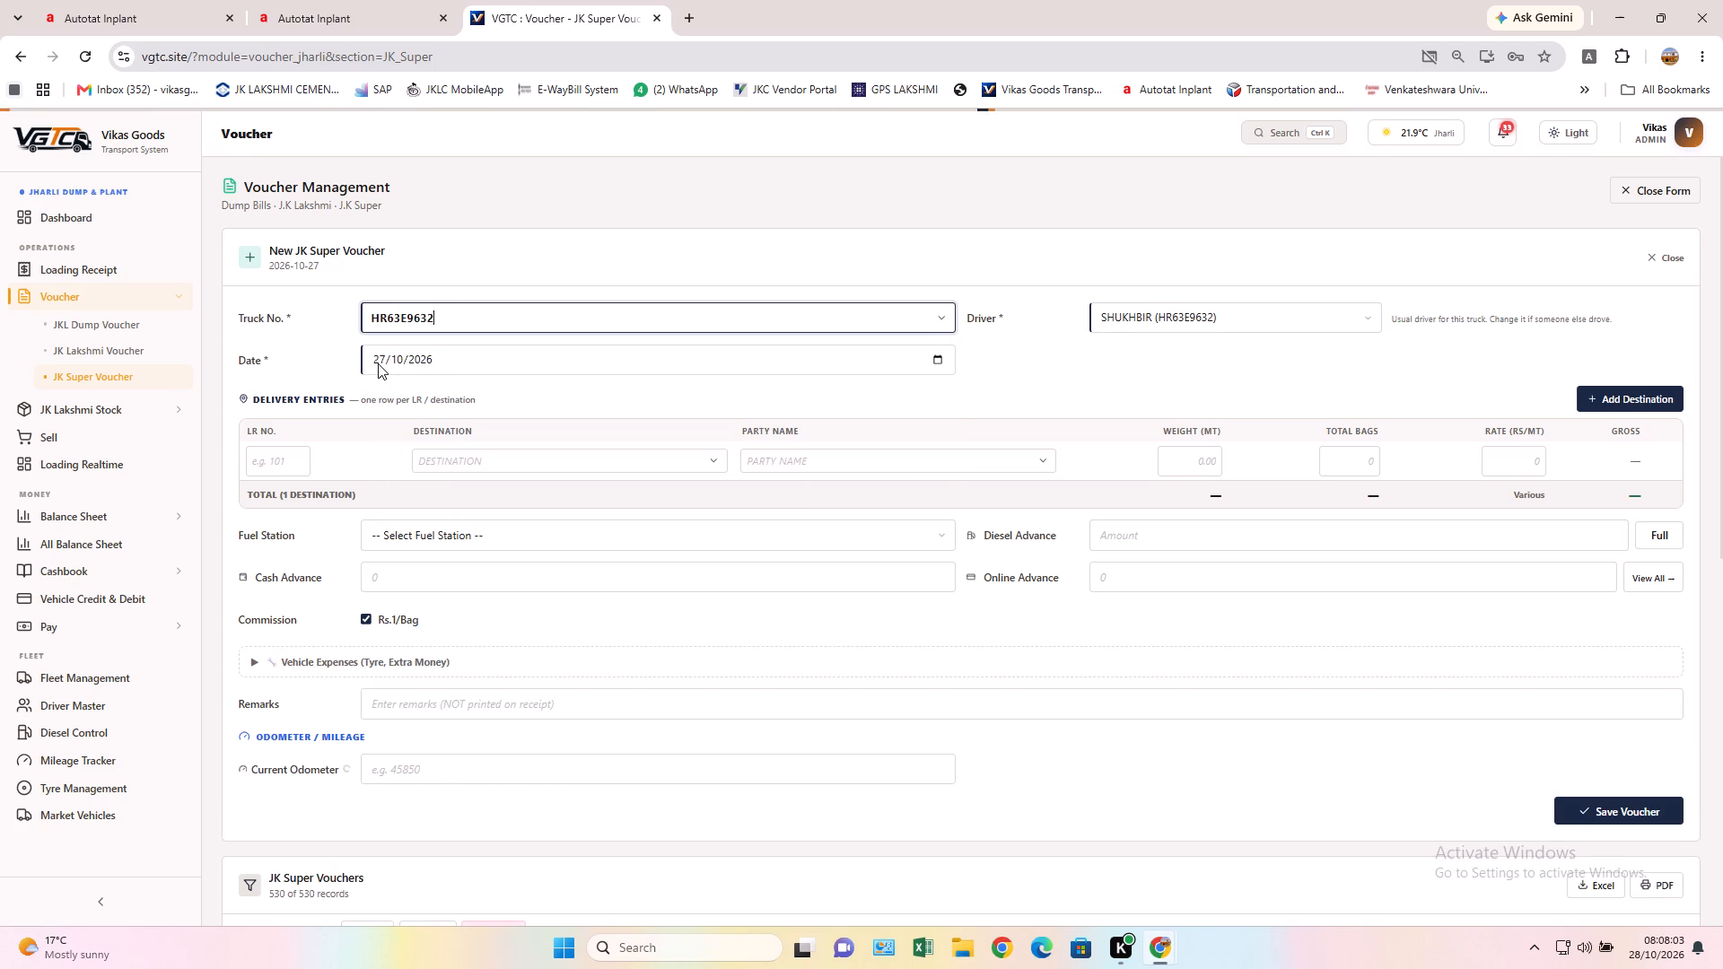
{"action": "left_click", "coordinate": [279, 462]}
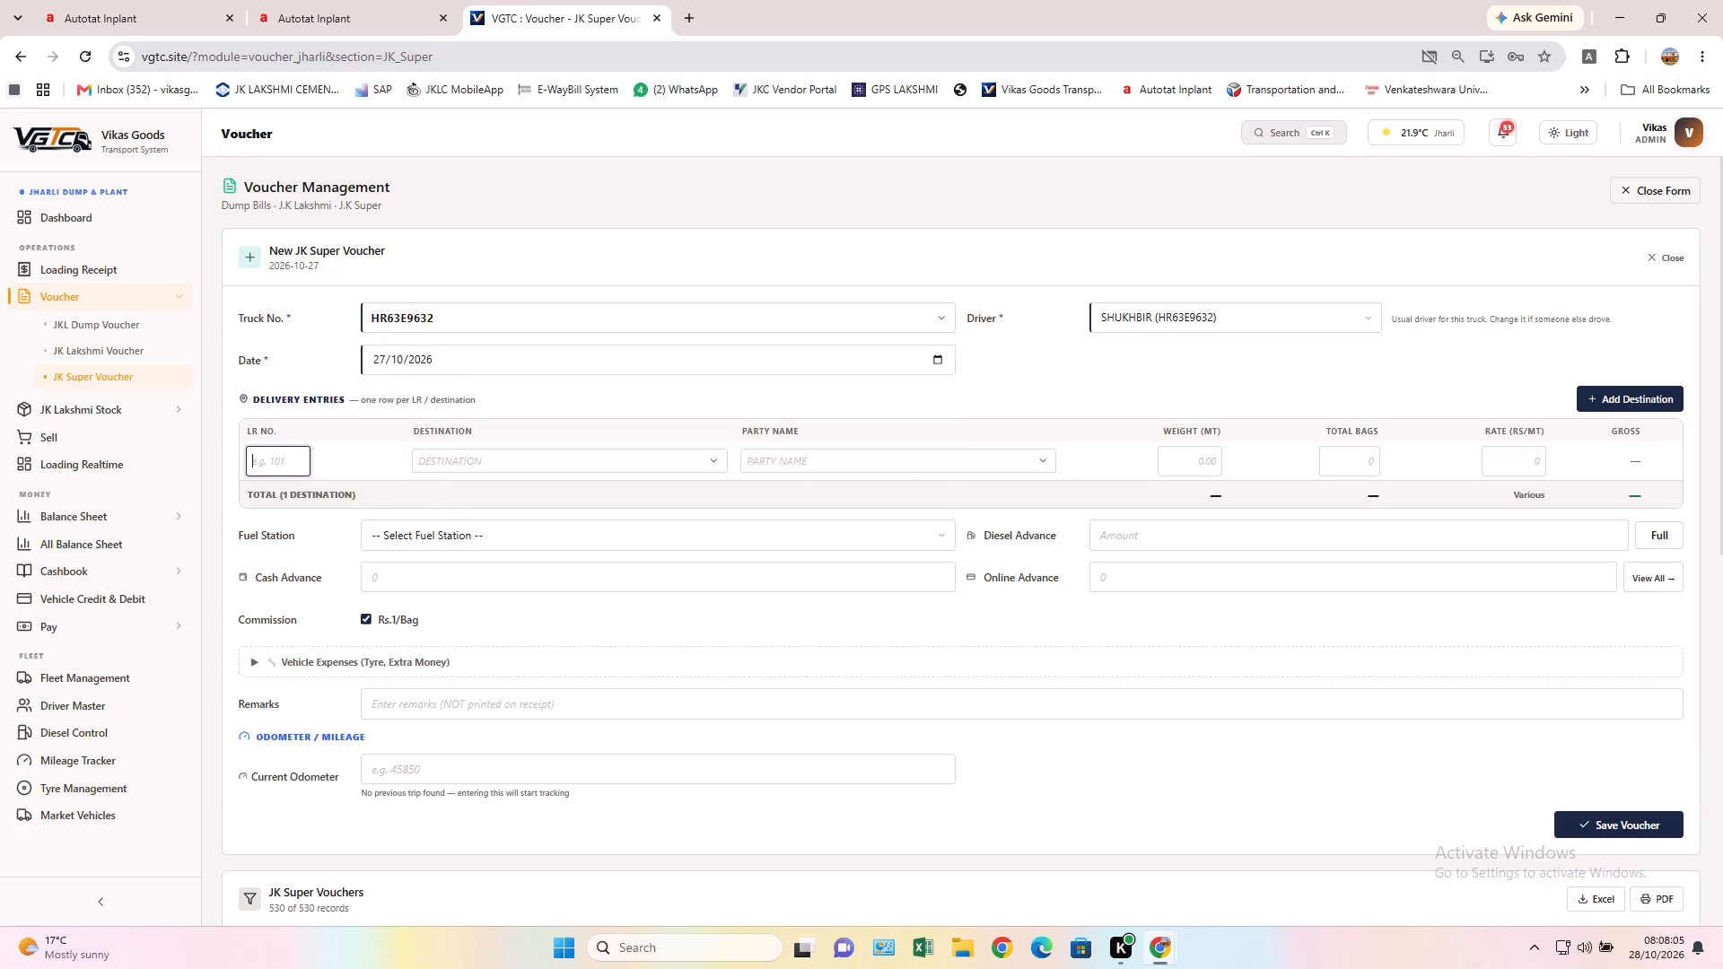
{"action": "type", "text": "18"}
{"action": "type", "text": "48"}
{"action": "left_click", "coordinate": [571, 469]}
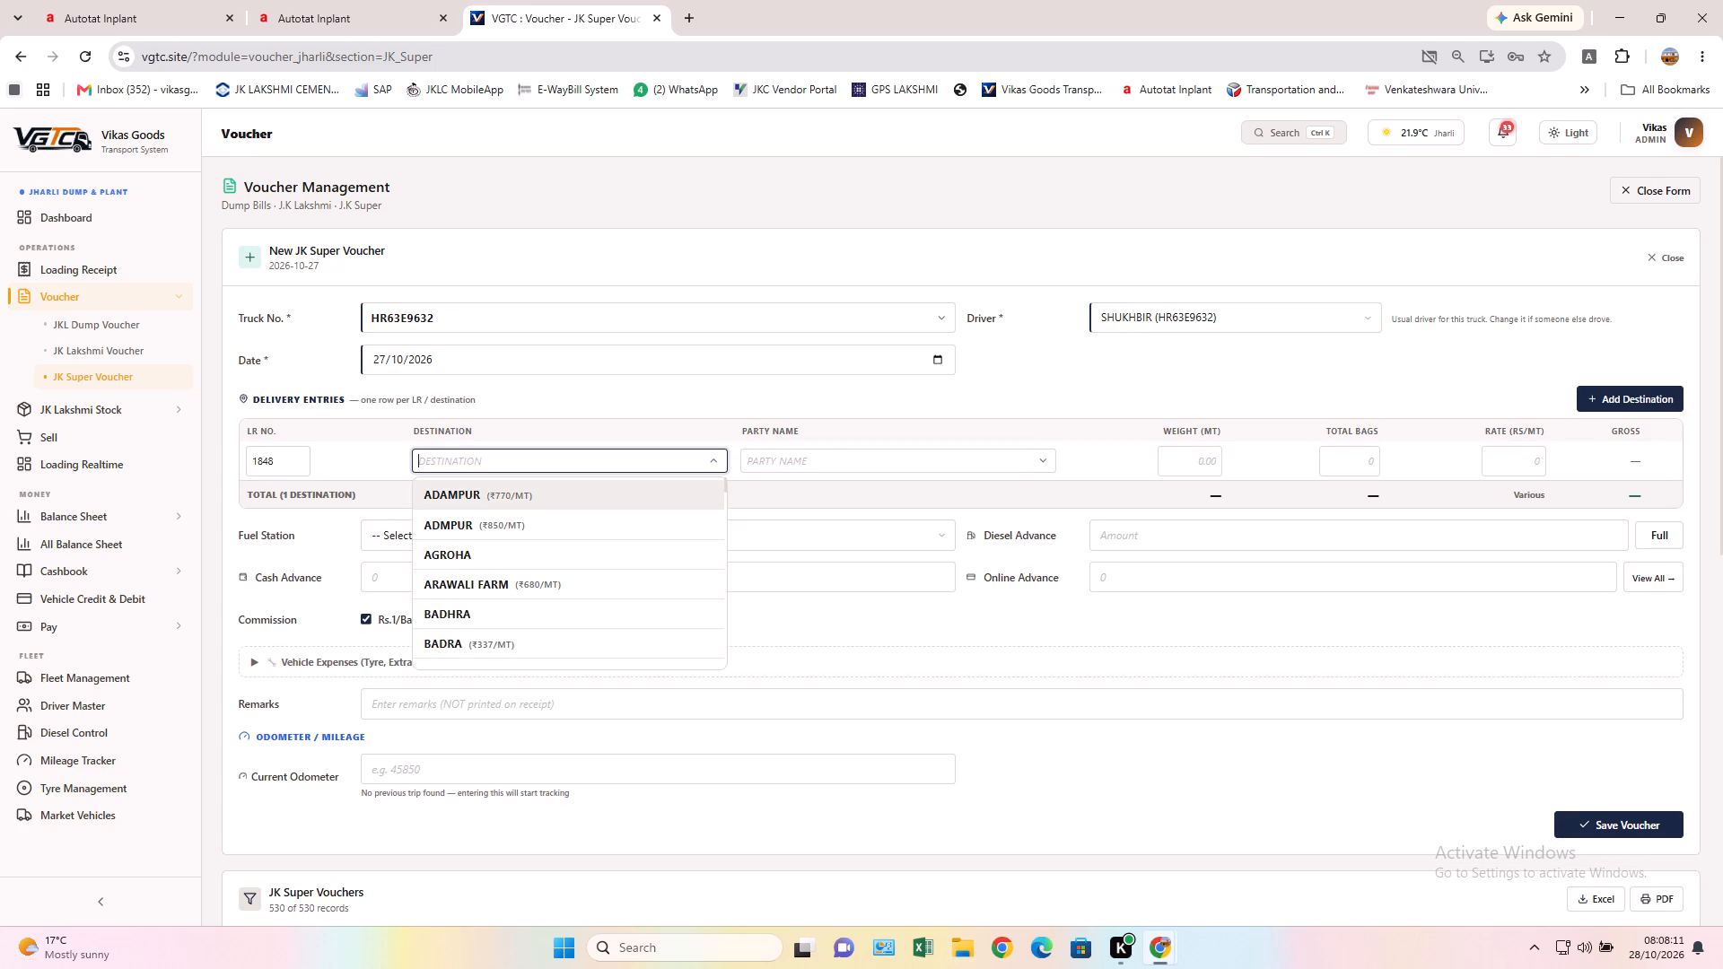
{"action": "type", "text": "DHARU"}
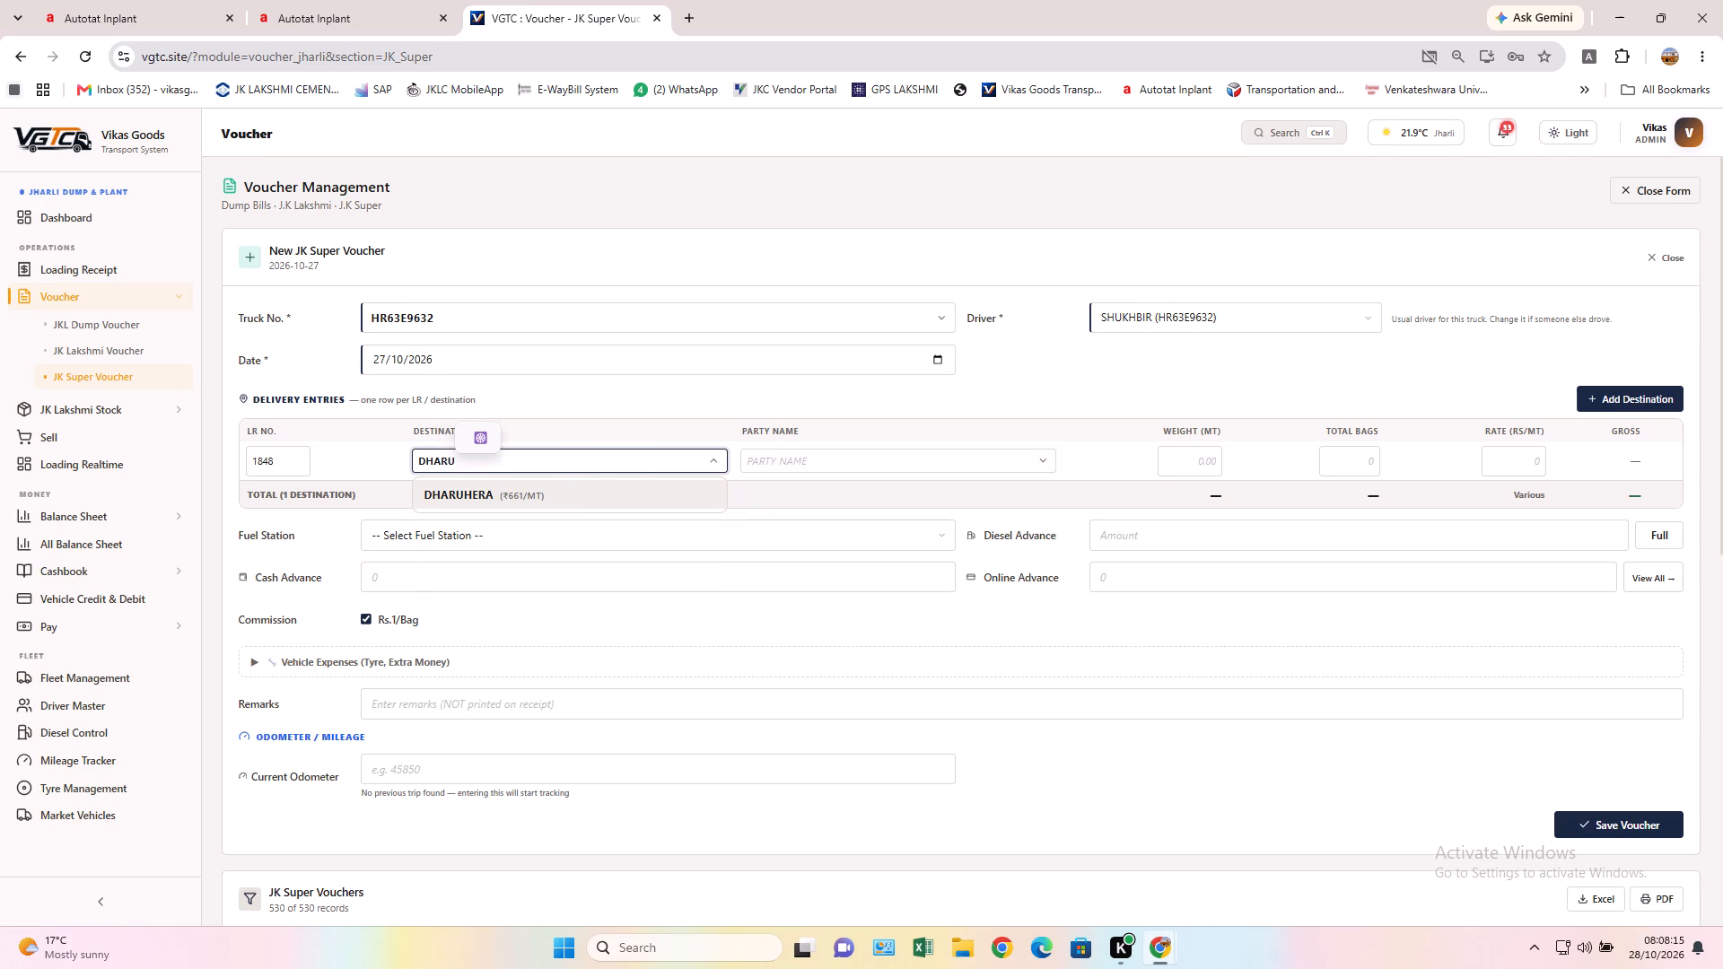
{"action": "left_click", "coordinate": [576, 490]}
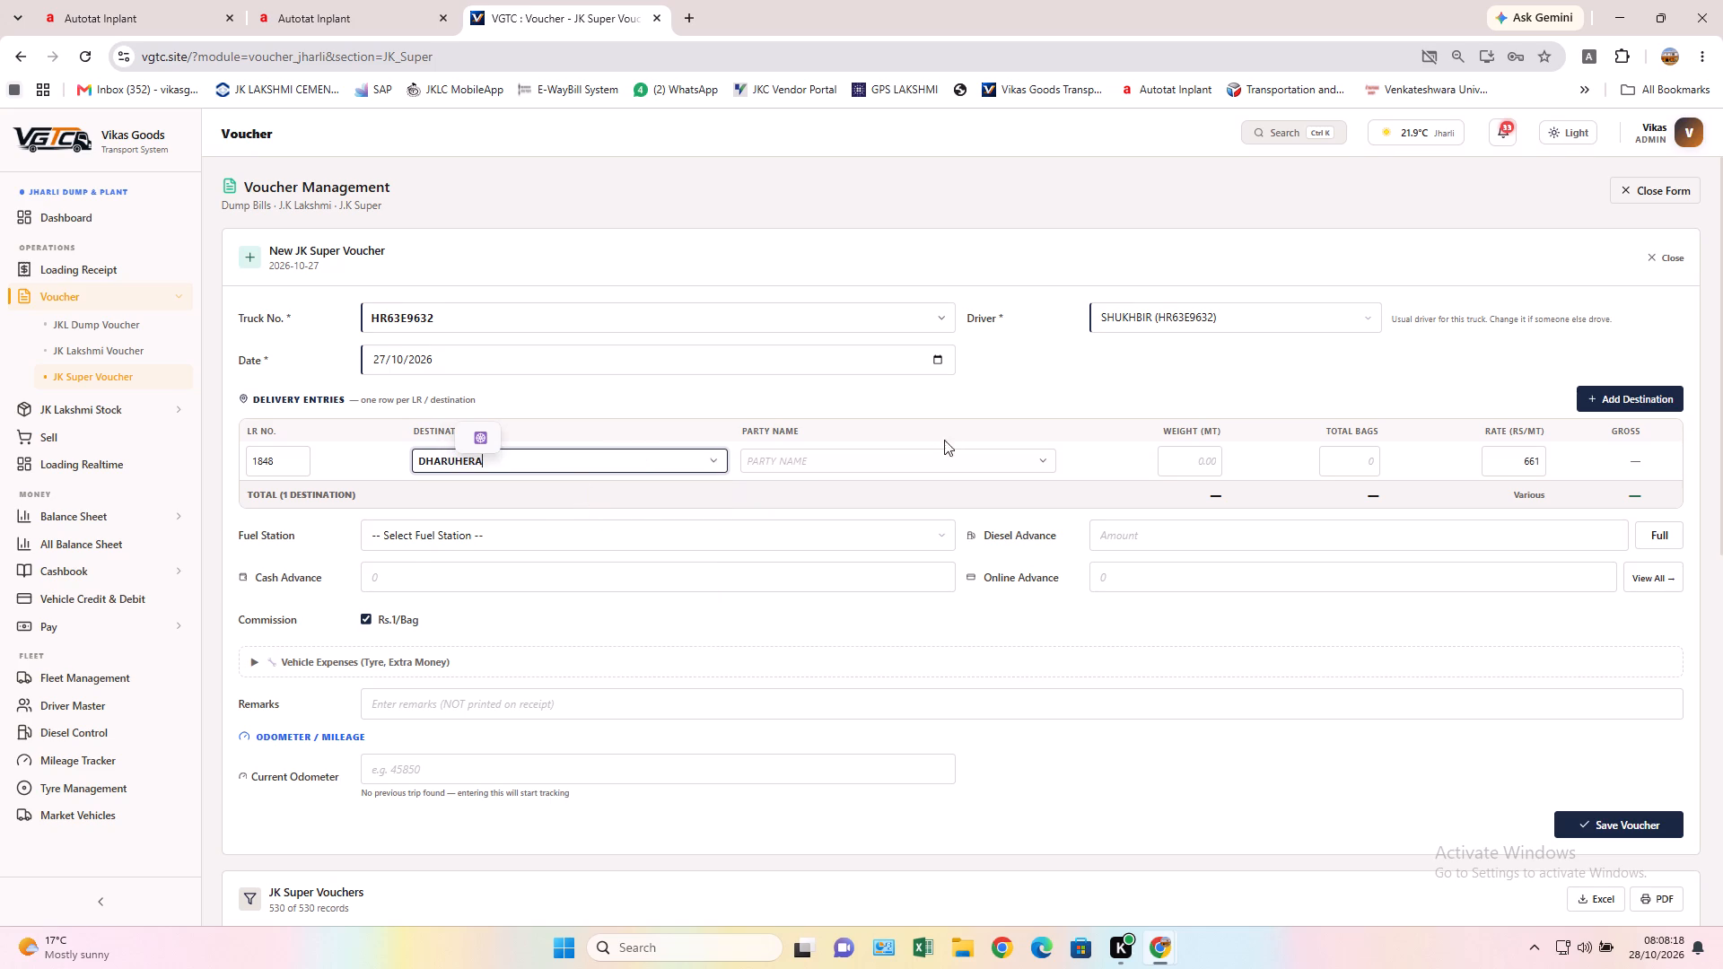
{"action": "left_click", "coordinate": [1180, 452]}
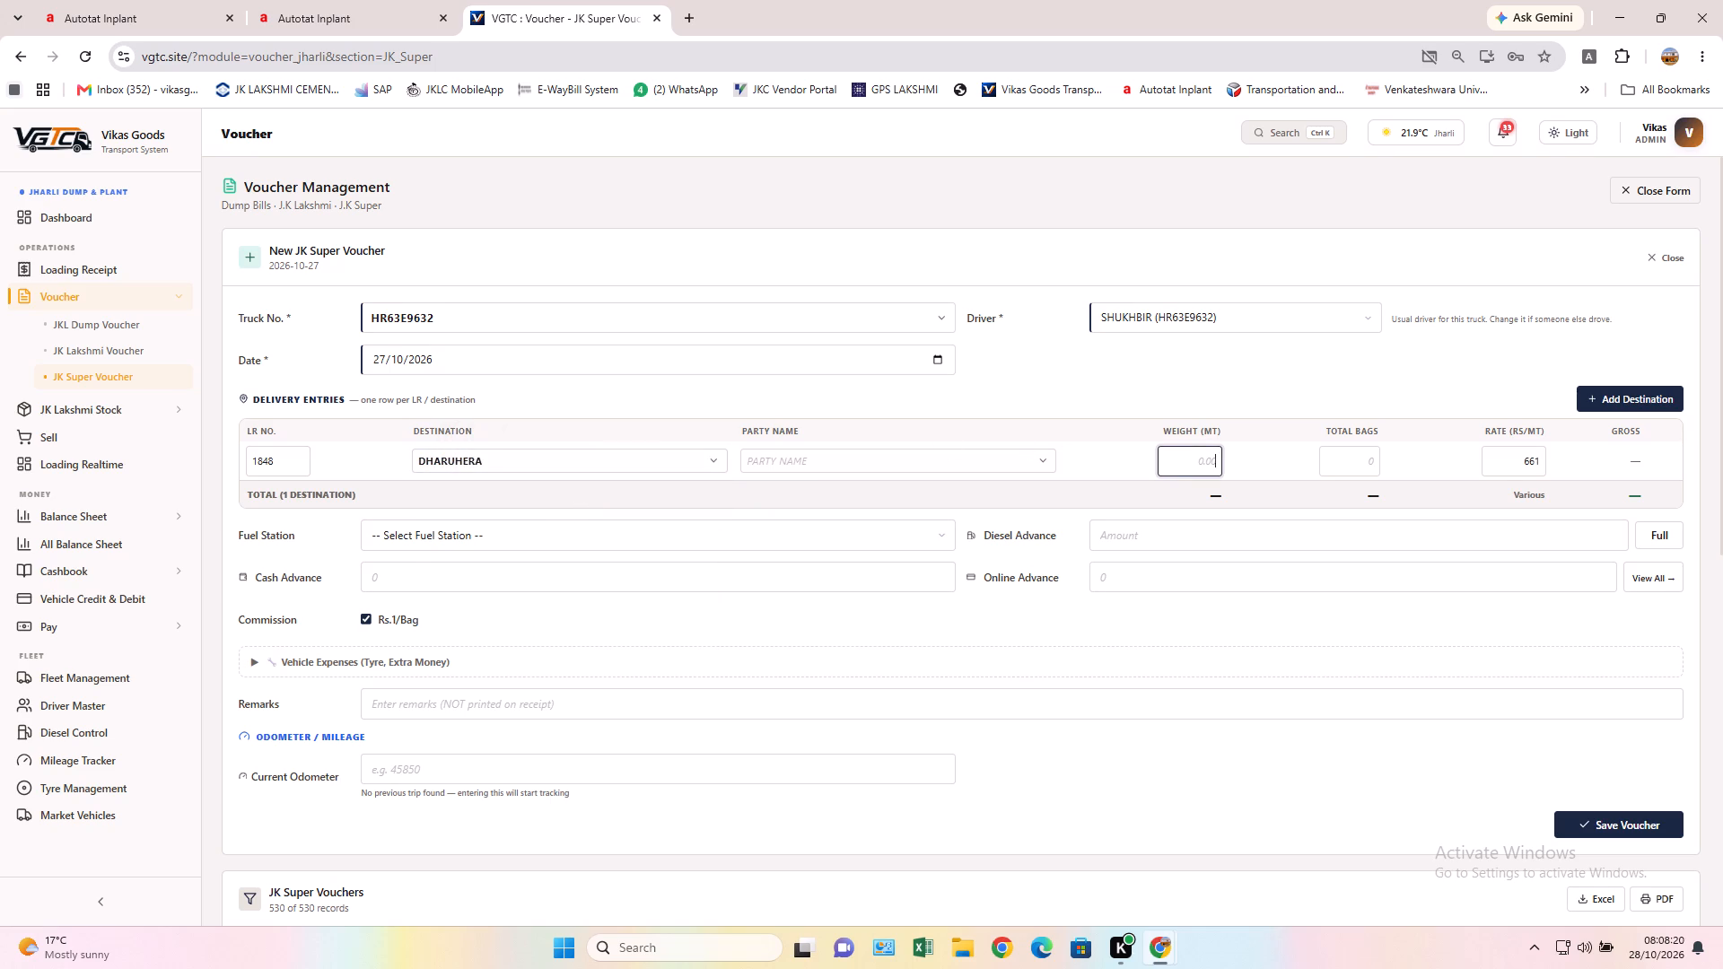
{"action": "type", "text": "42"}
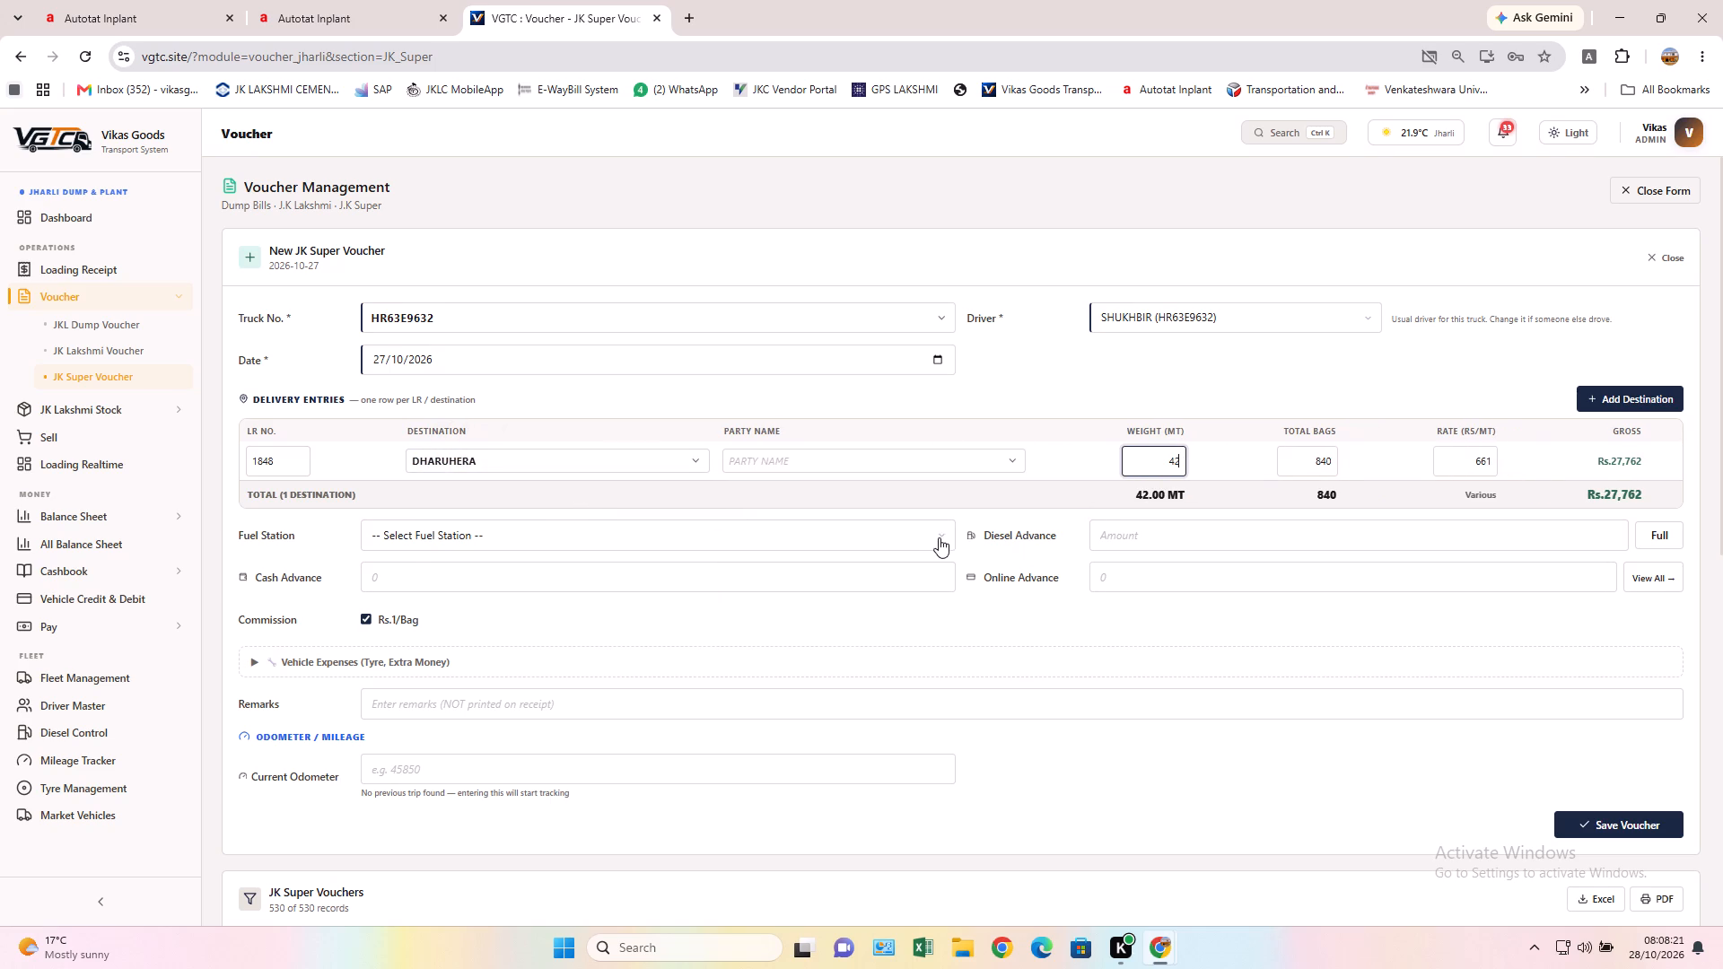
Set the fuel station to SHIVA SERVICE STATION with a diesel advance of 6000, and open the cash advance for entry.
{"action": "left_click", "coordinate": [926, 532]}
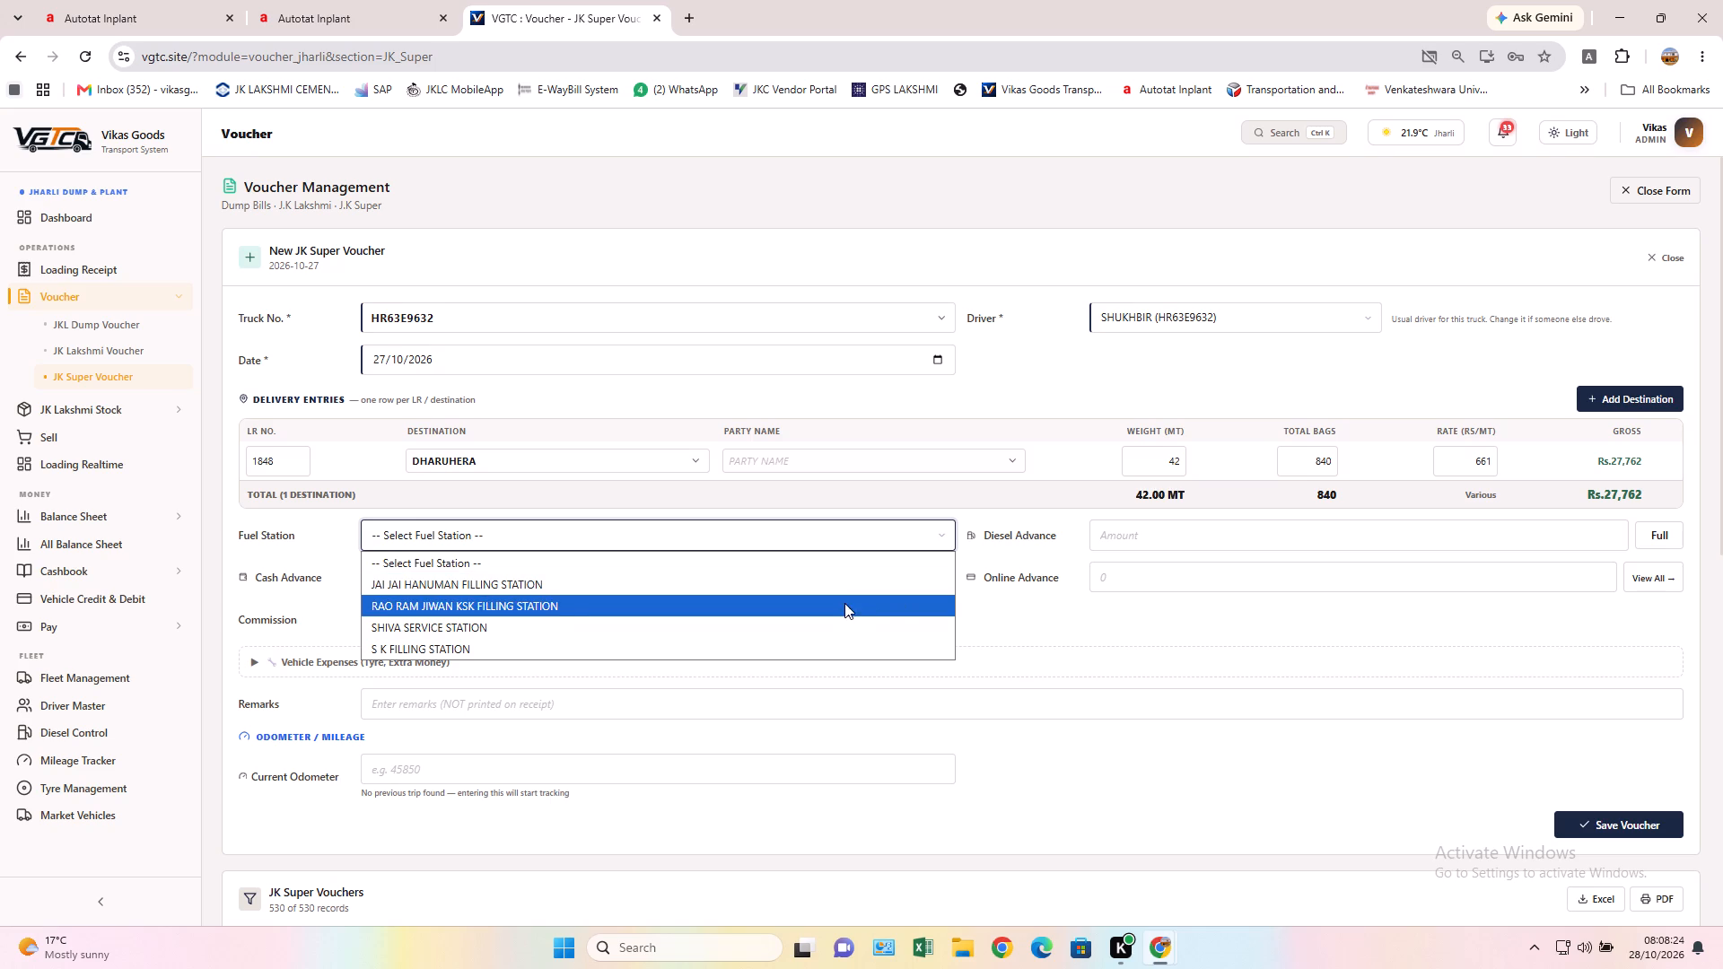
{"action": "left_click", "coordinate": [844, 626]}
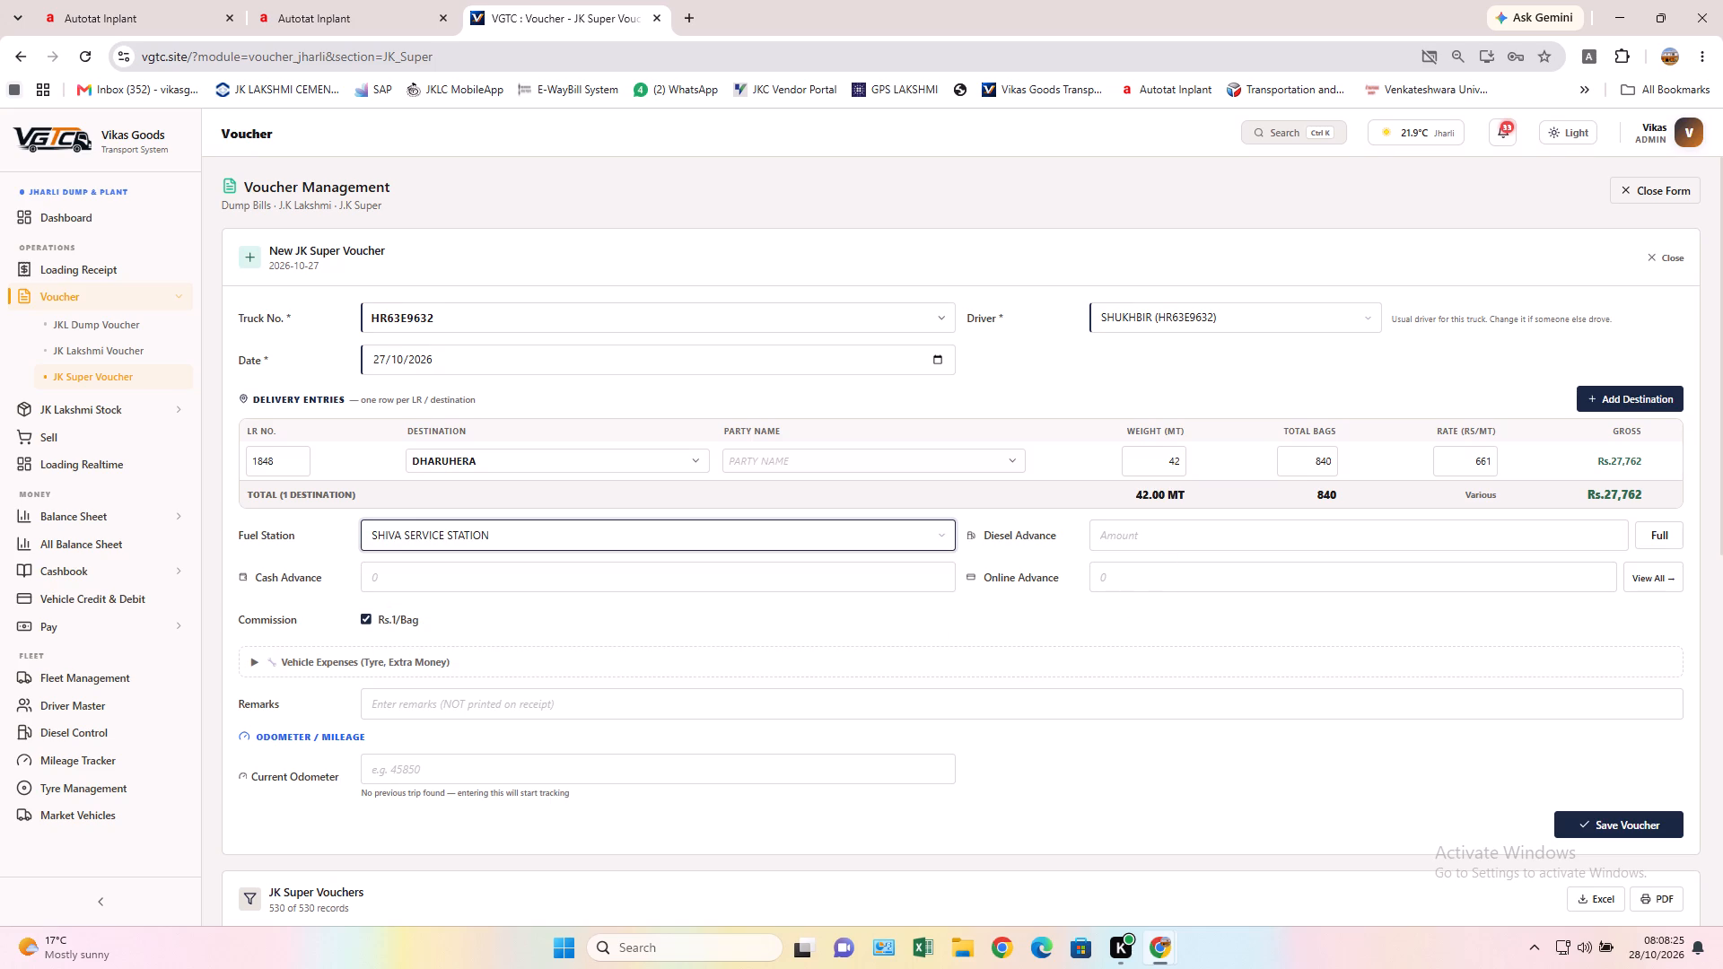
{"action": "left_click", "coordinate": [1162, 536]}
{"action": "type", "text": "6000"}
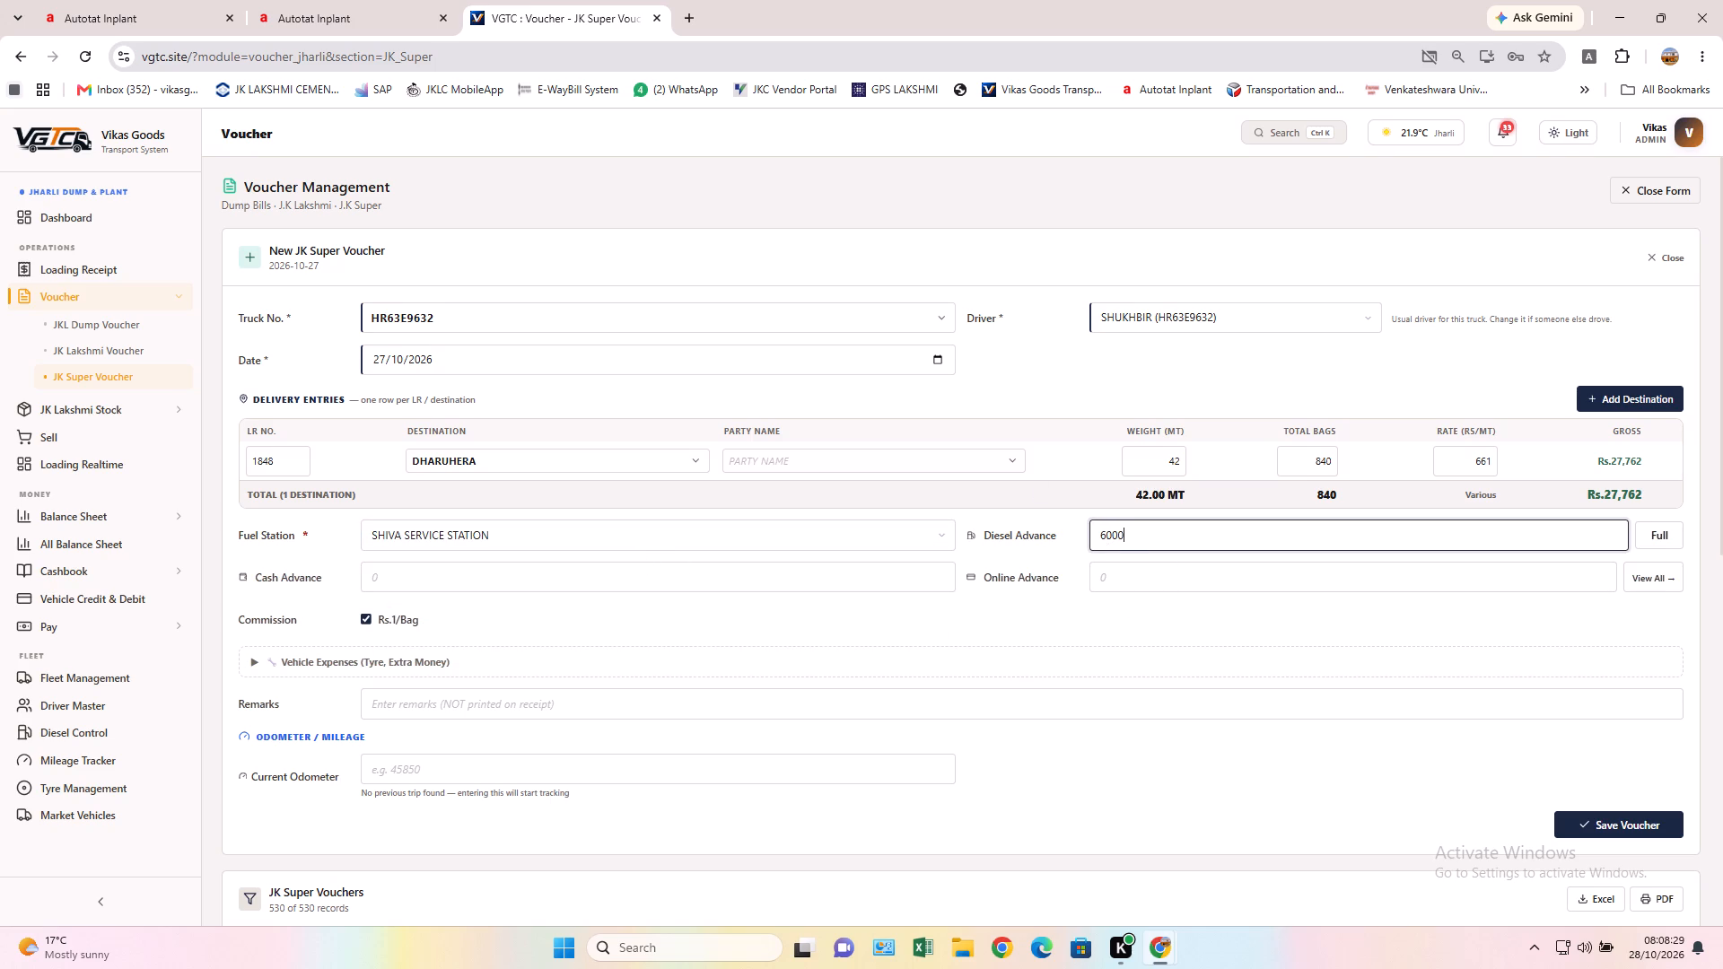
{"action": "left_click", "coordinate": [646, 571]}
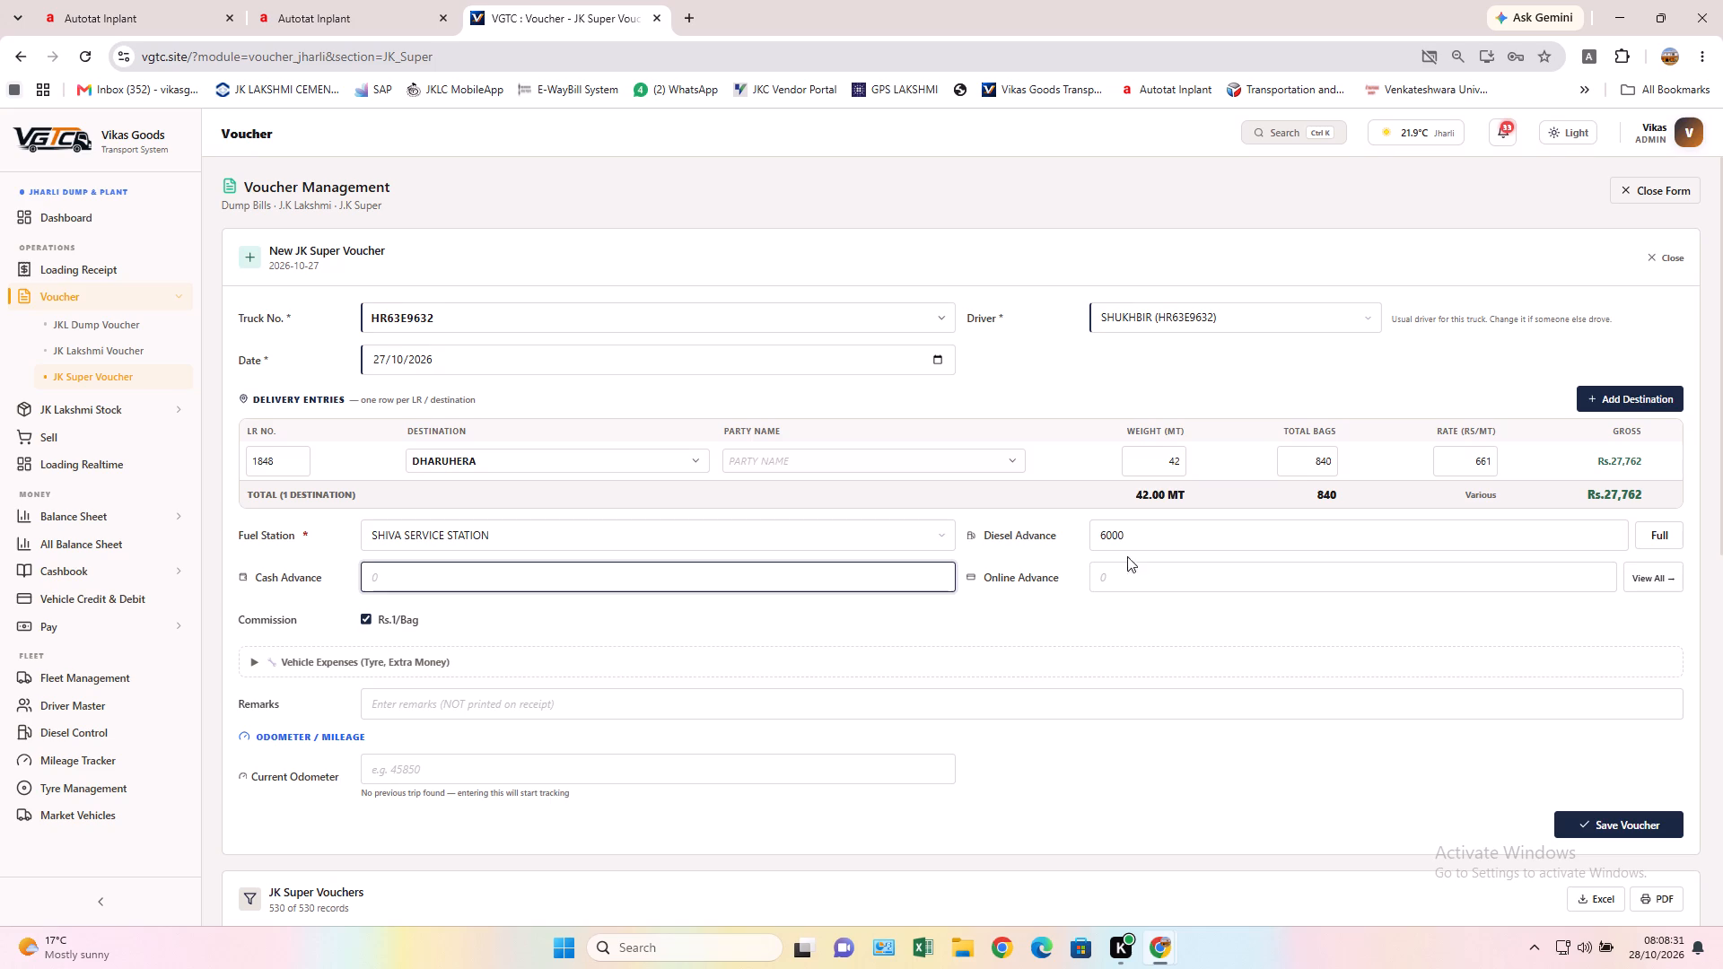
Set the voucher's online advance to 3000 and save the voucher.
{"action": "left_click", "coordinate": [1230, 580]}
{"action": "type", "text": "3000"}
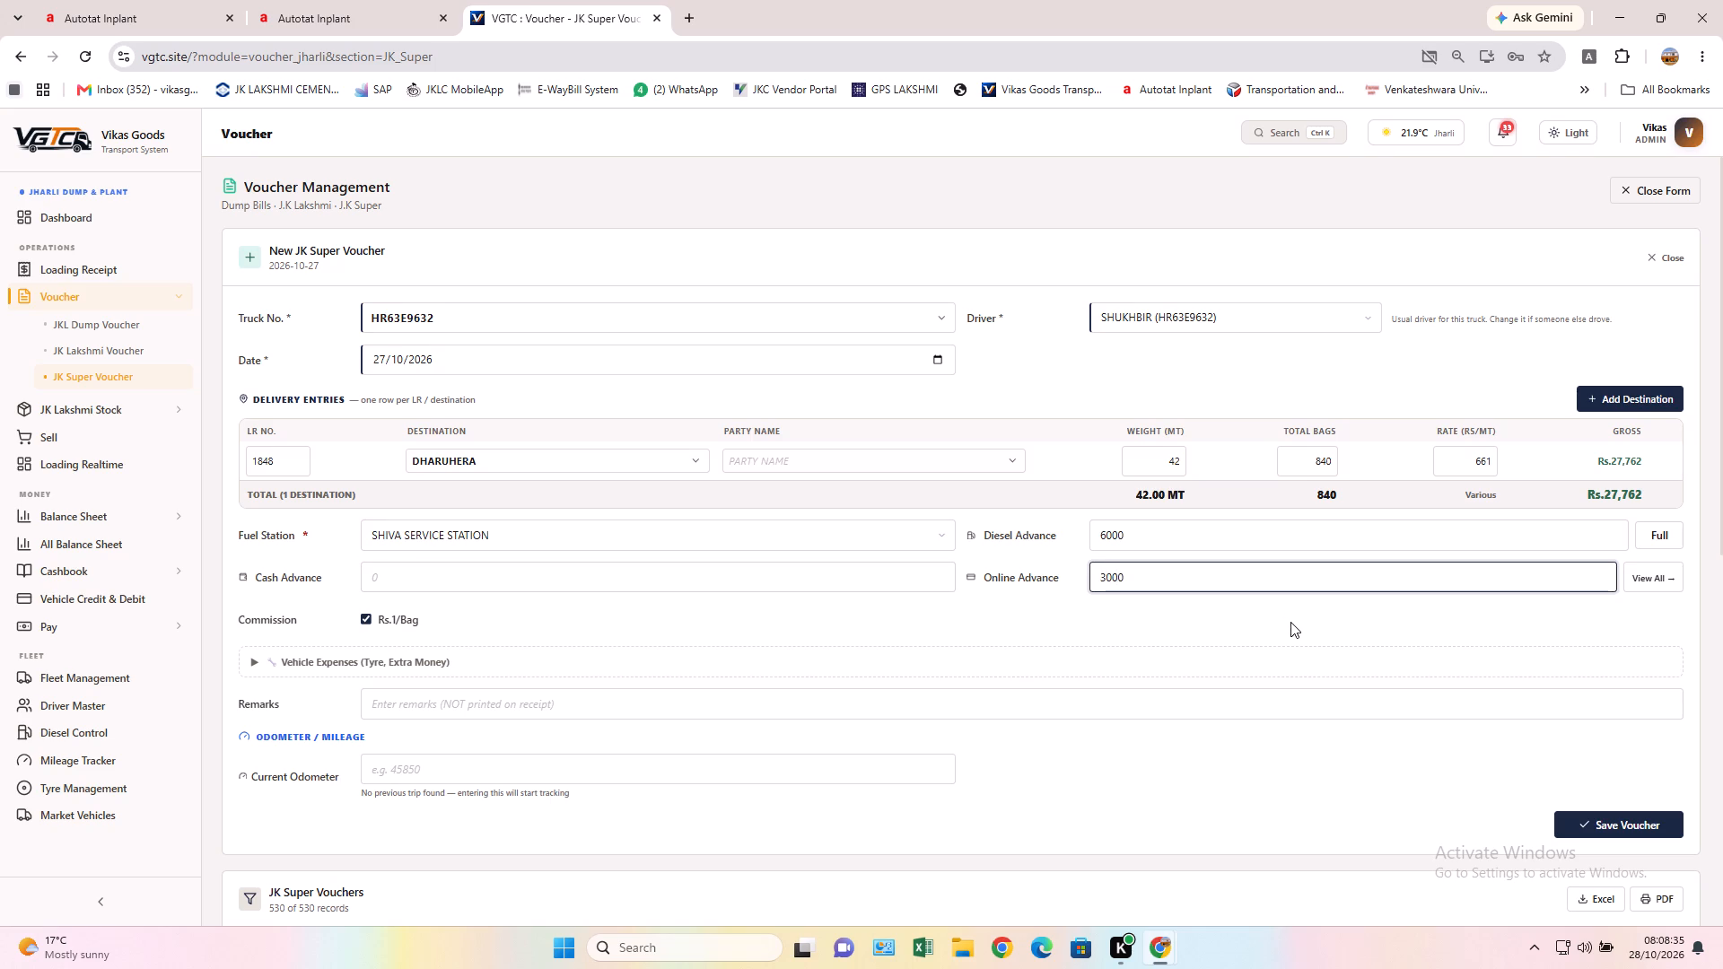
{"action": "left_click", "coordinate": [1596, 820]}
{"action": "left_click", "coordinate": [894, 559]}
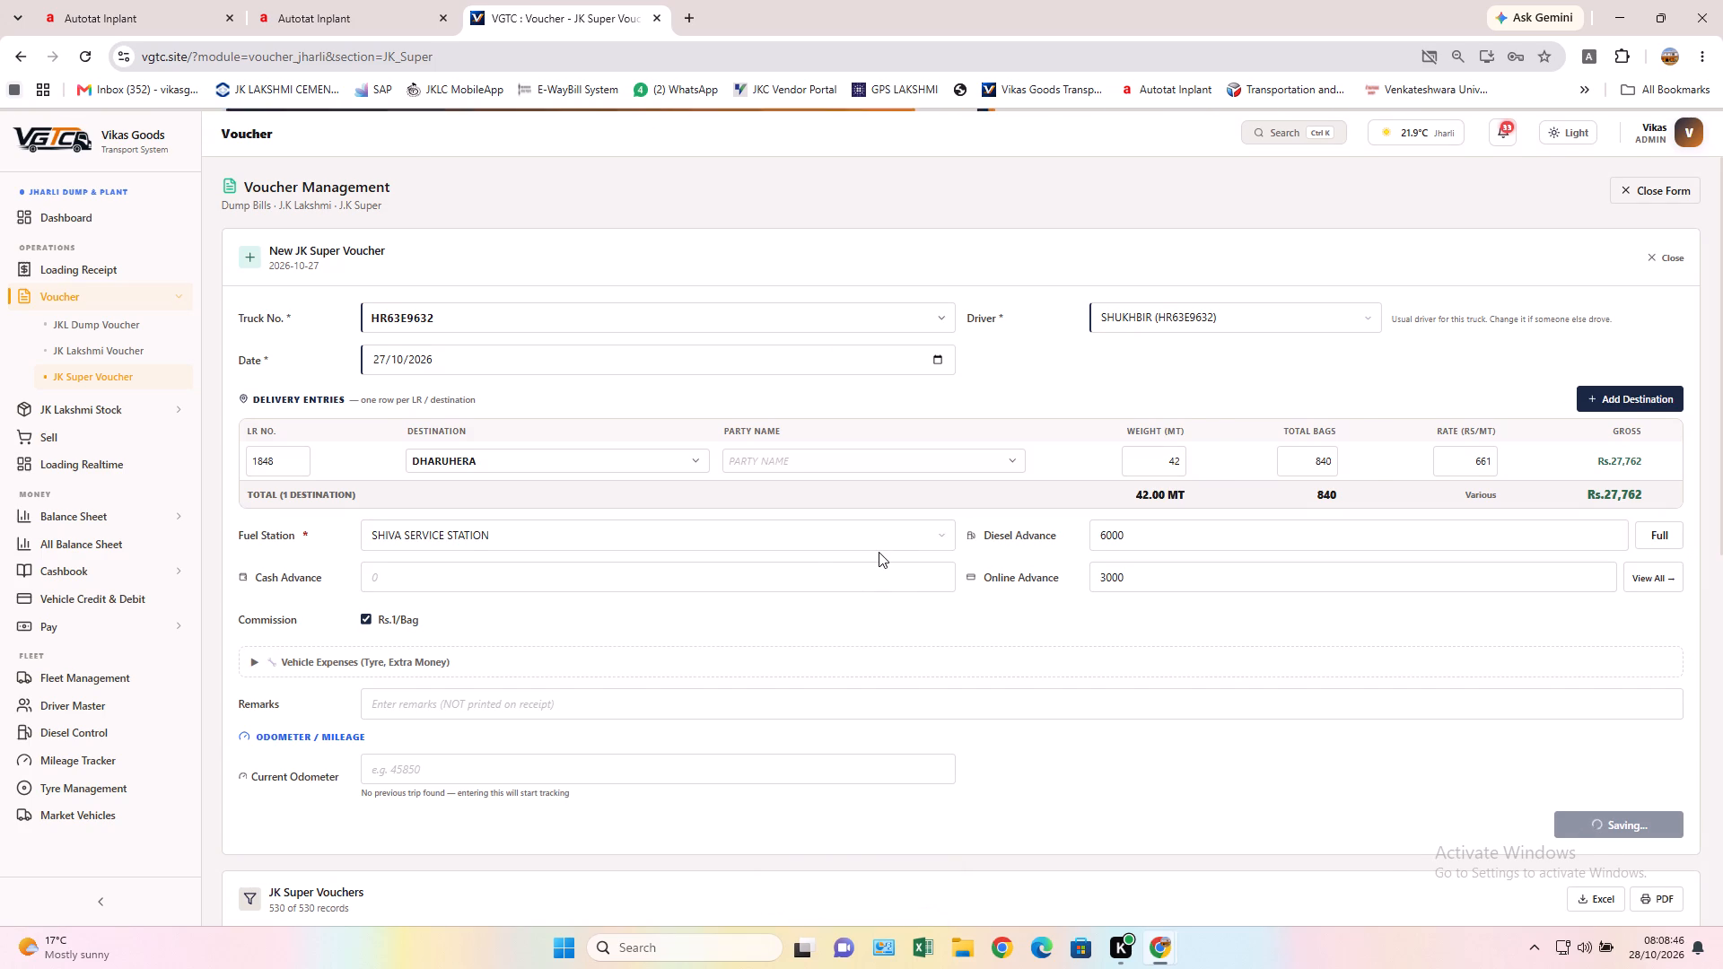
{"action": "left_click", "coordinate": [504, 310]}
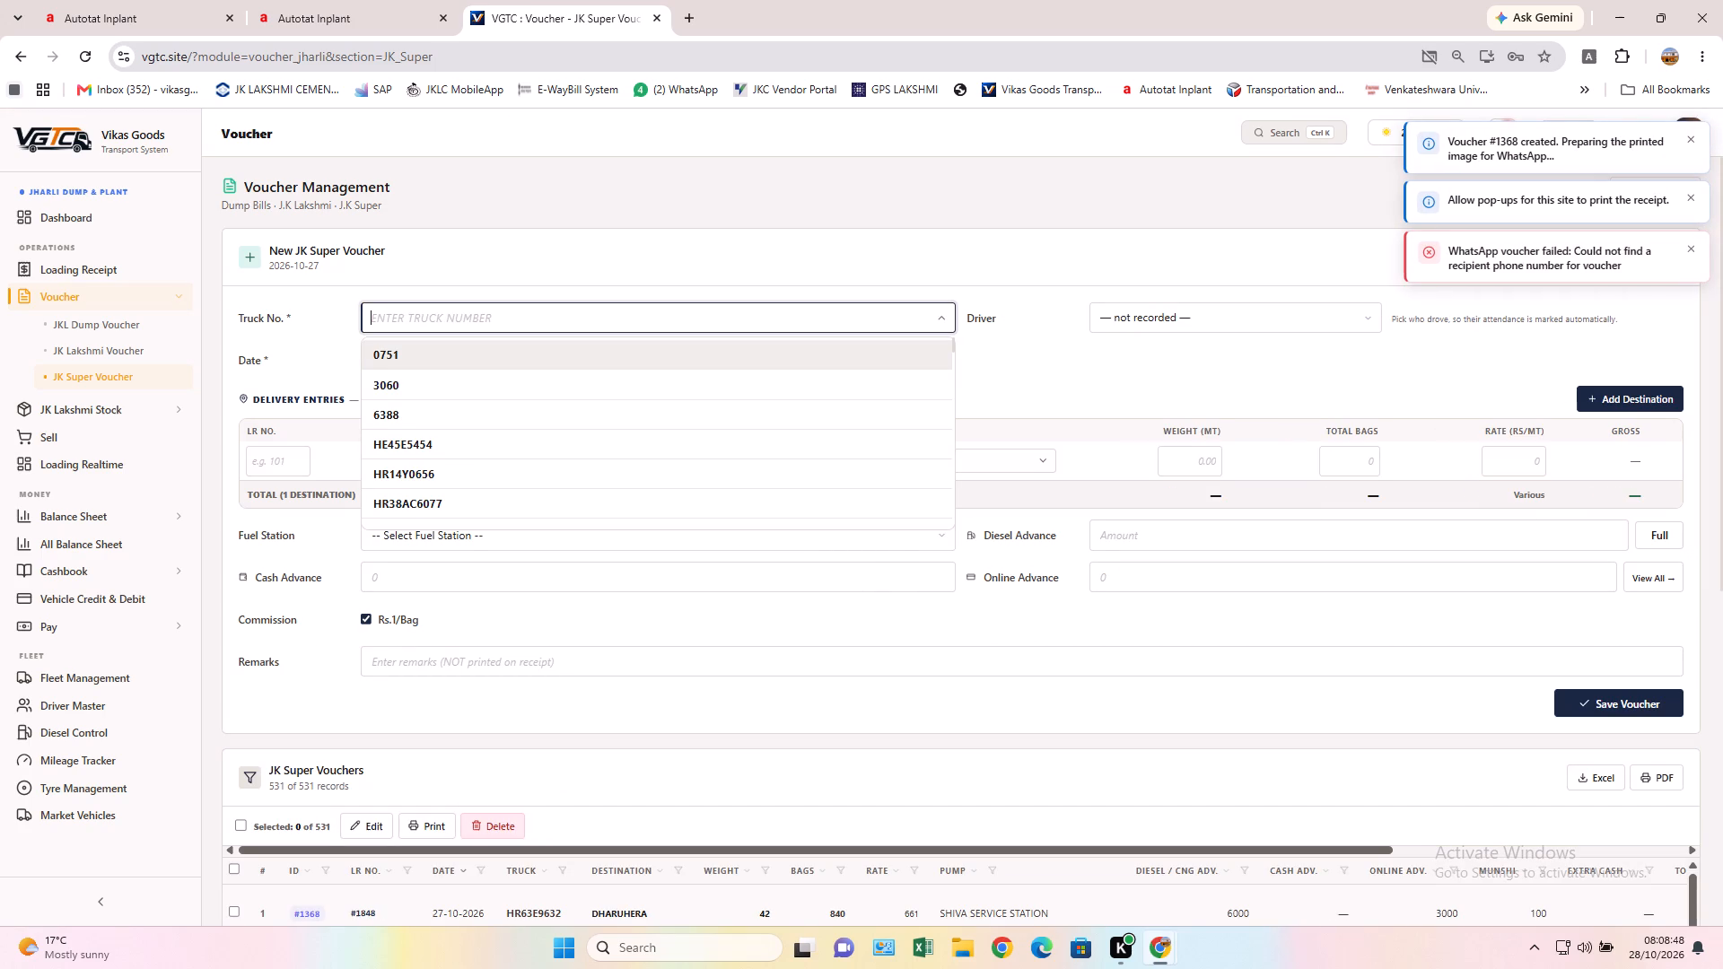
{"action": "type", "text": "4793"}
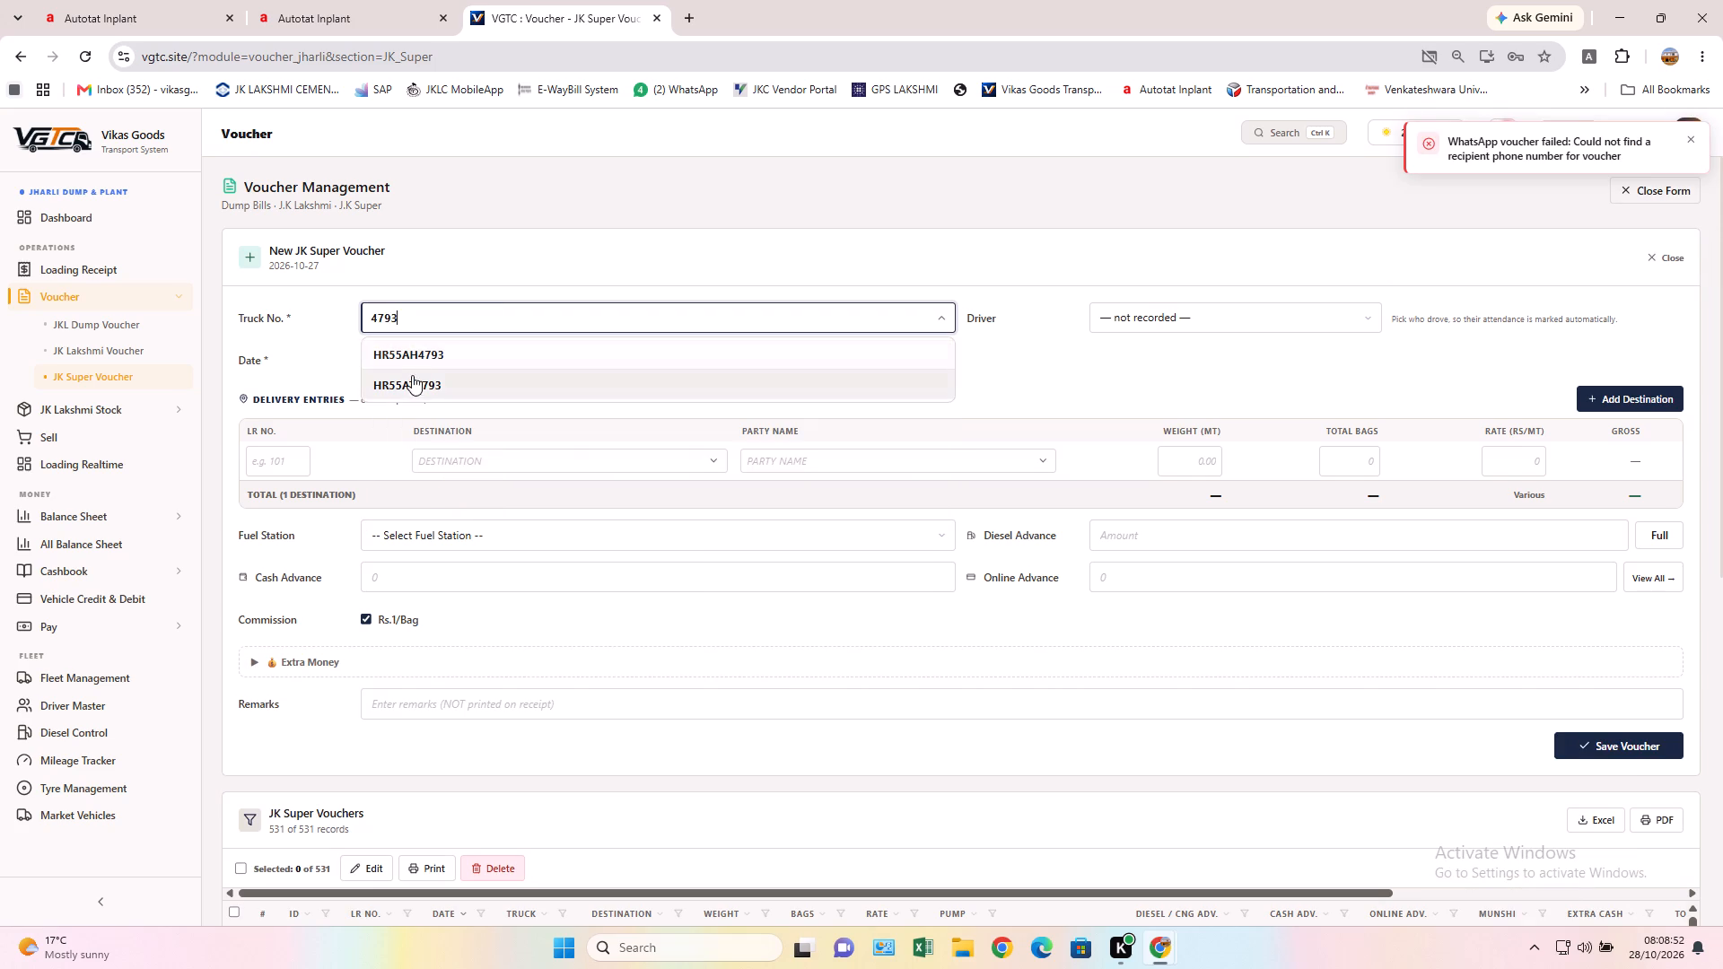
{"action": "left_click", "coordinate": [439, 358]}
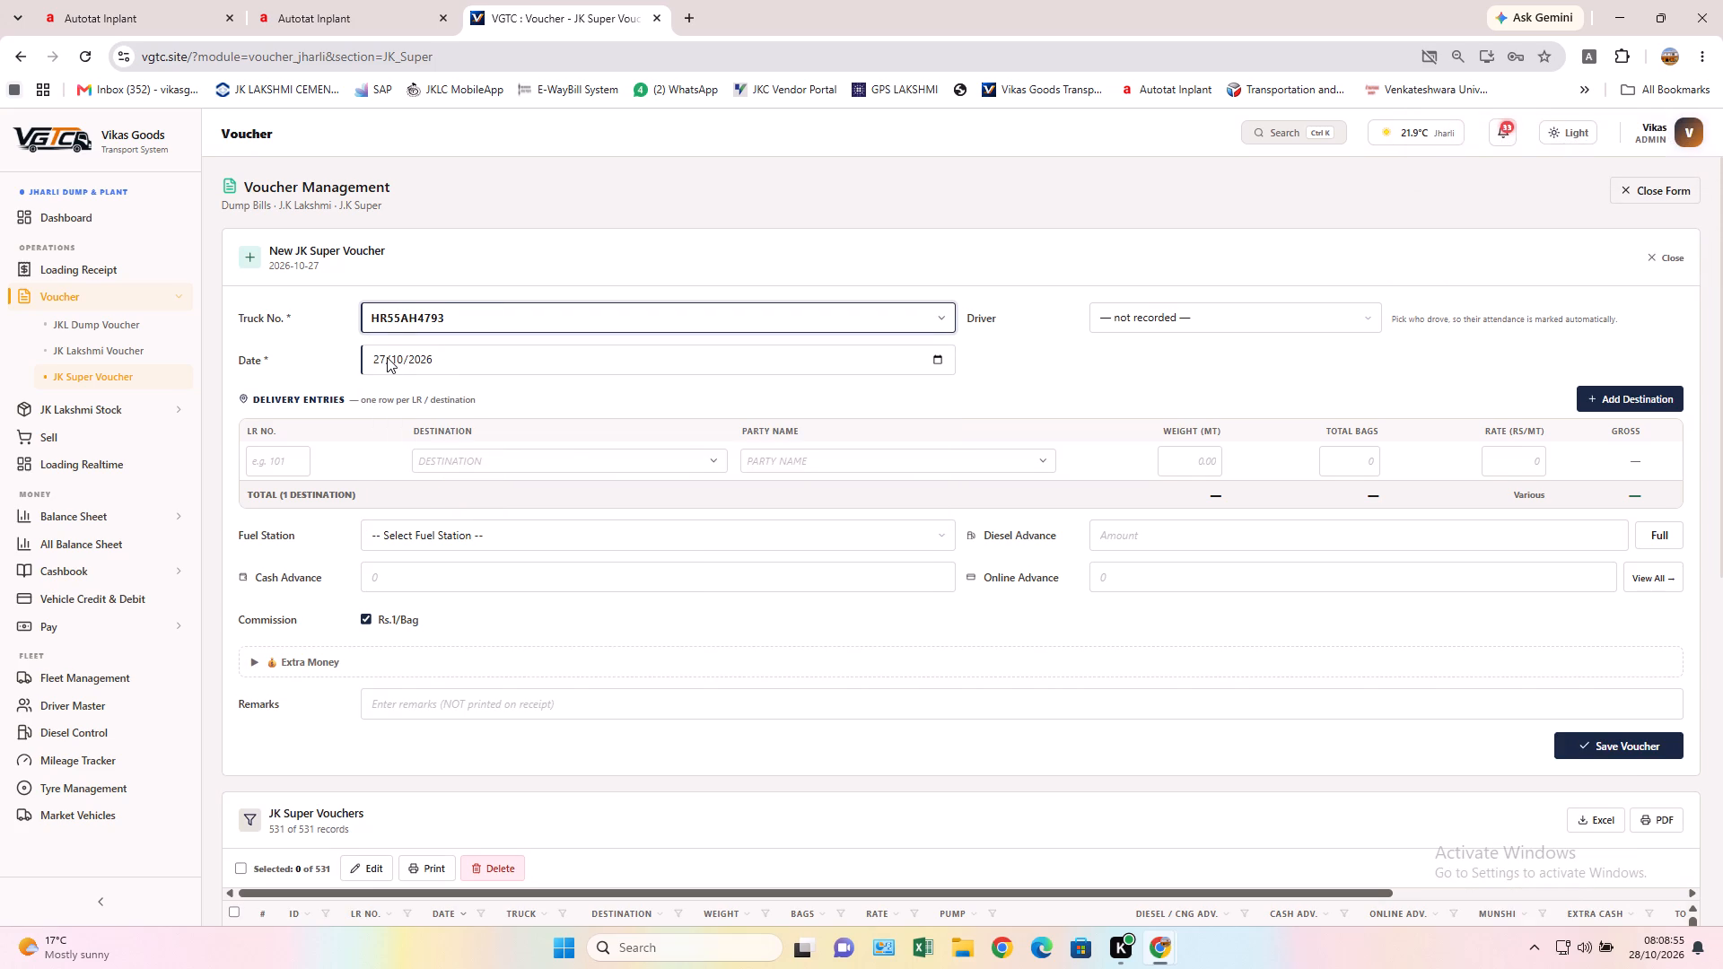
{"action": "left_click", "coordinate": [380, 361]}
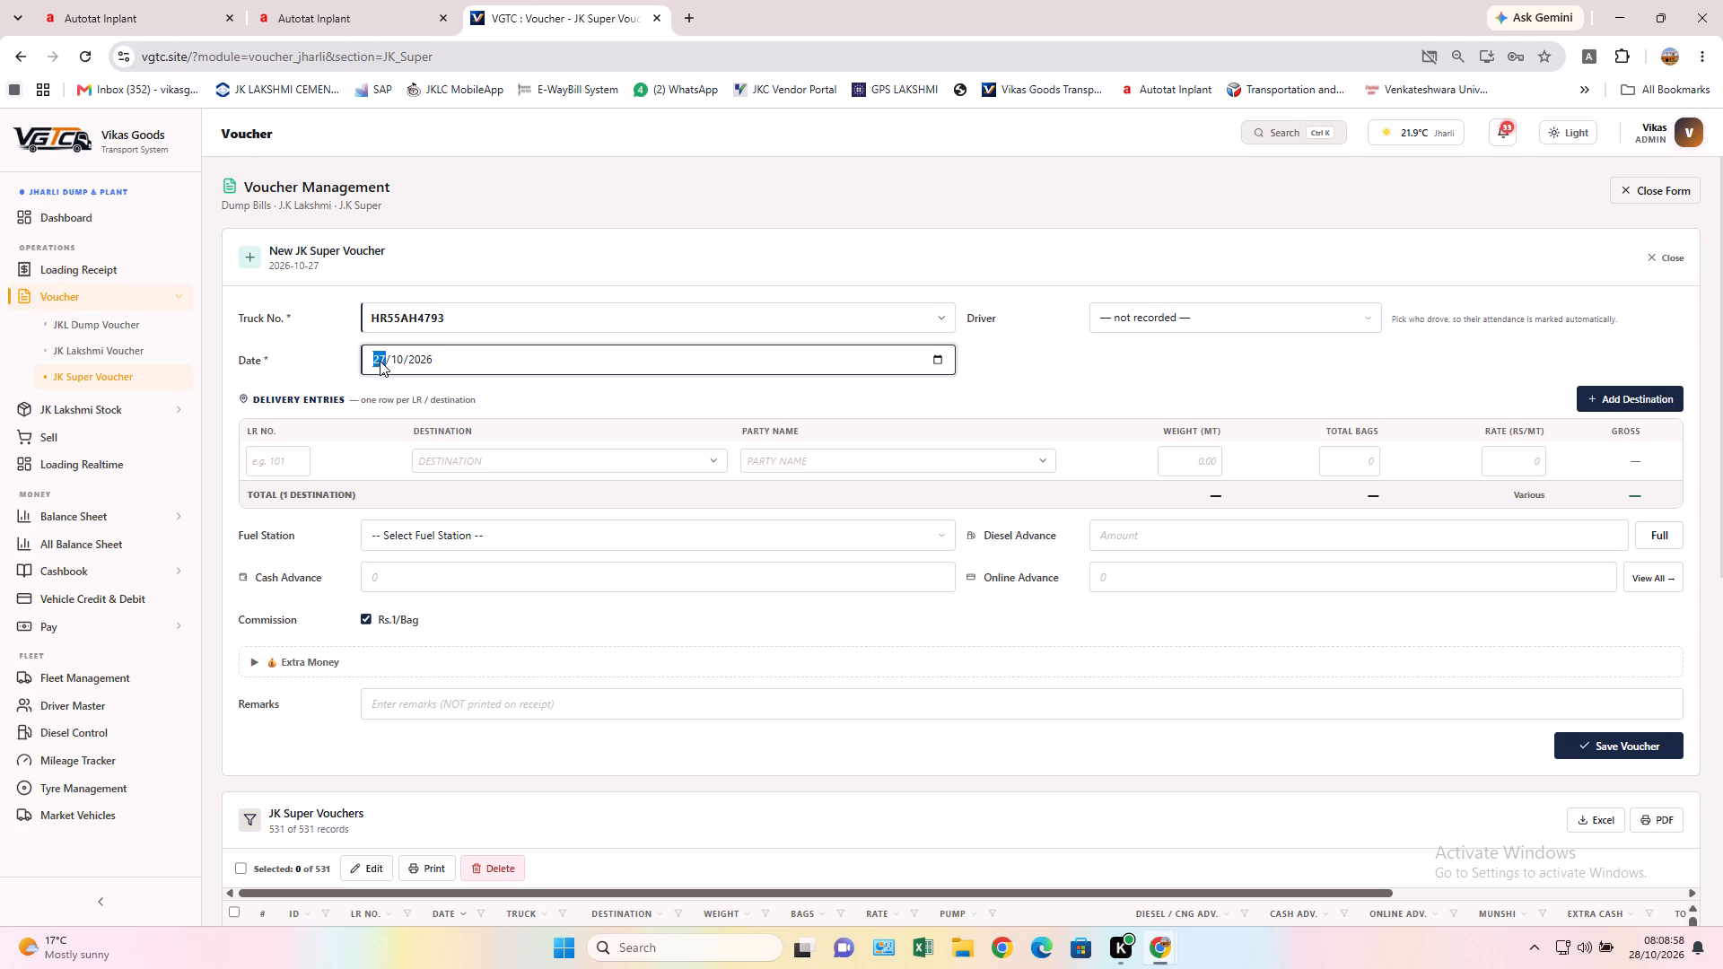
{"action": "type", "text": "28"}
Open the LR number of the new voucher's delivery entry for entry.
{"action": "left_click", "coordinate": [273, 473]}
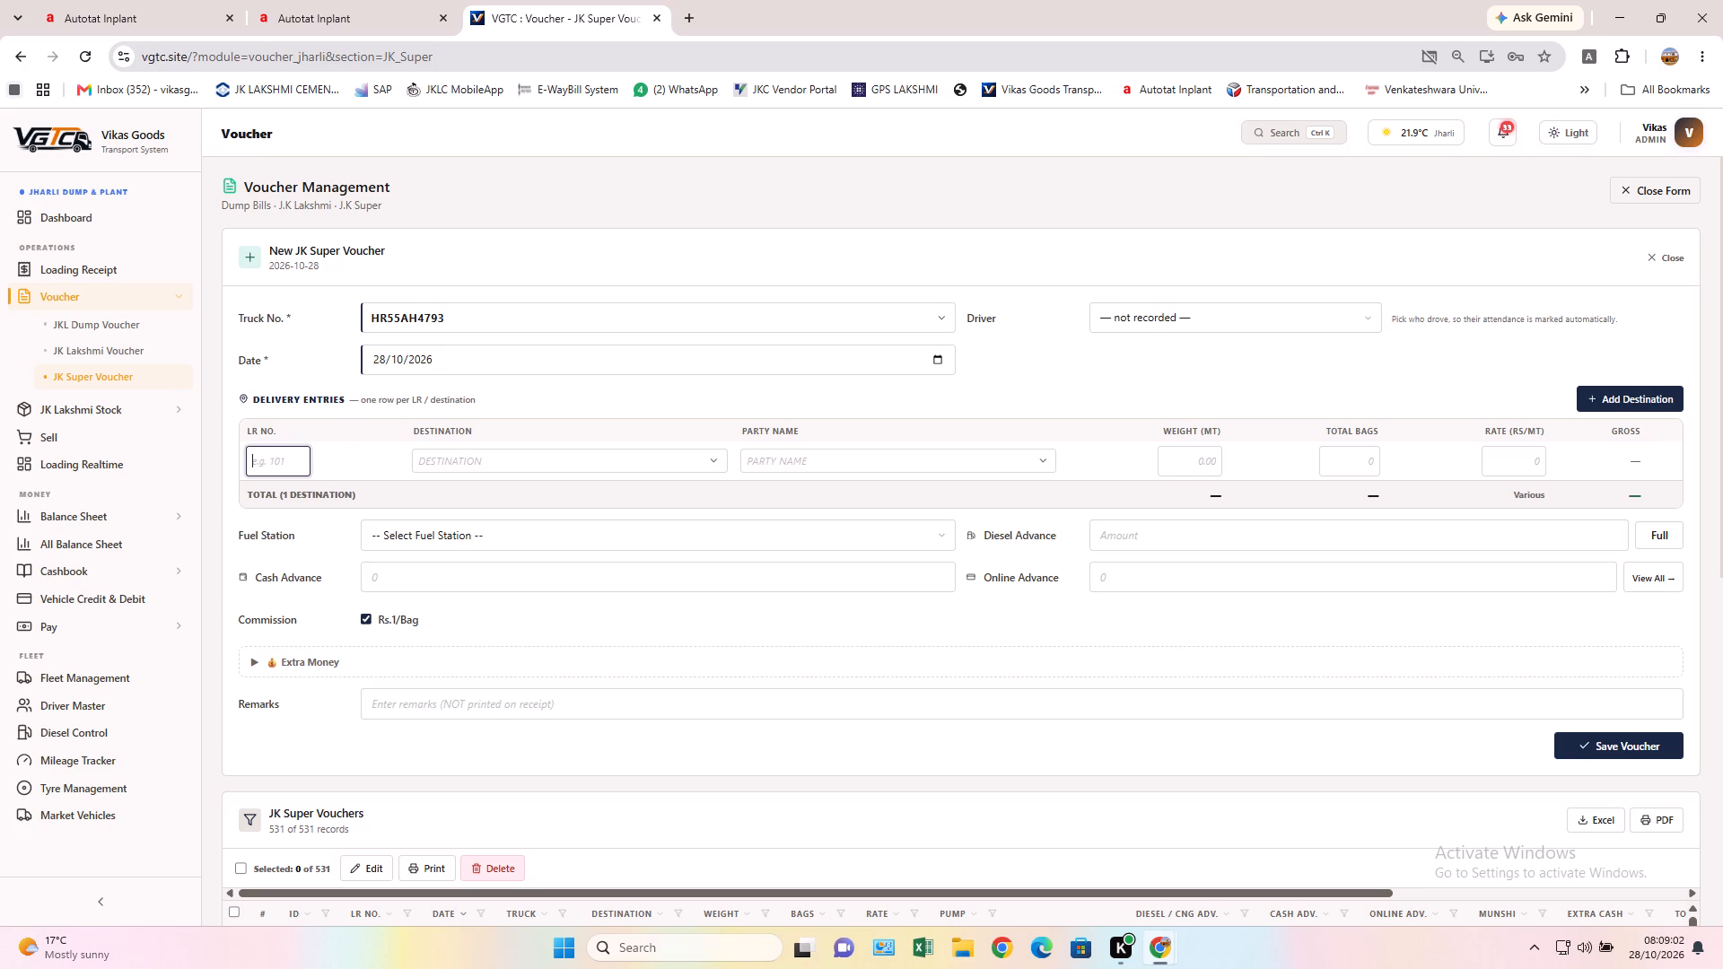
{"action": "type", "text": "18"}
{"action": "type", "text": "54"}
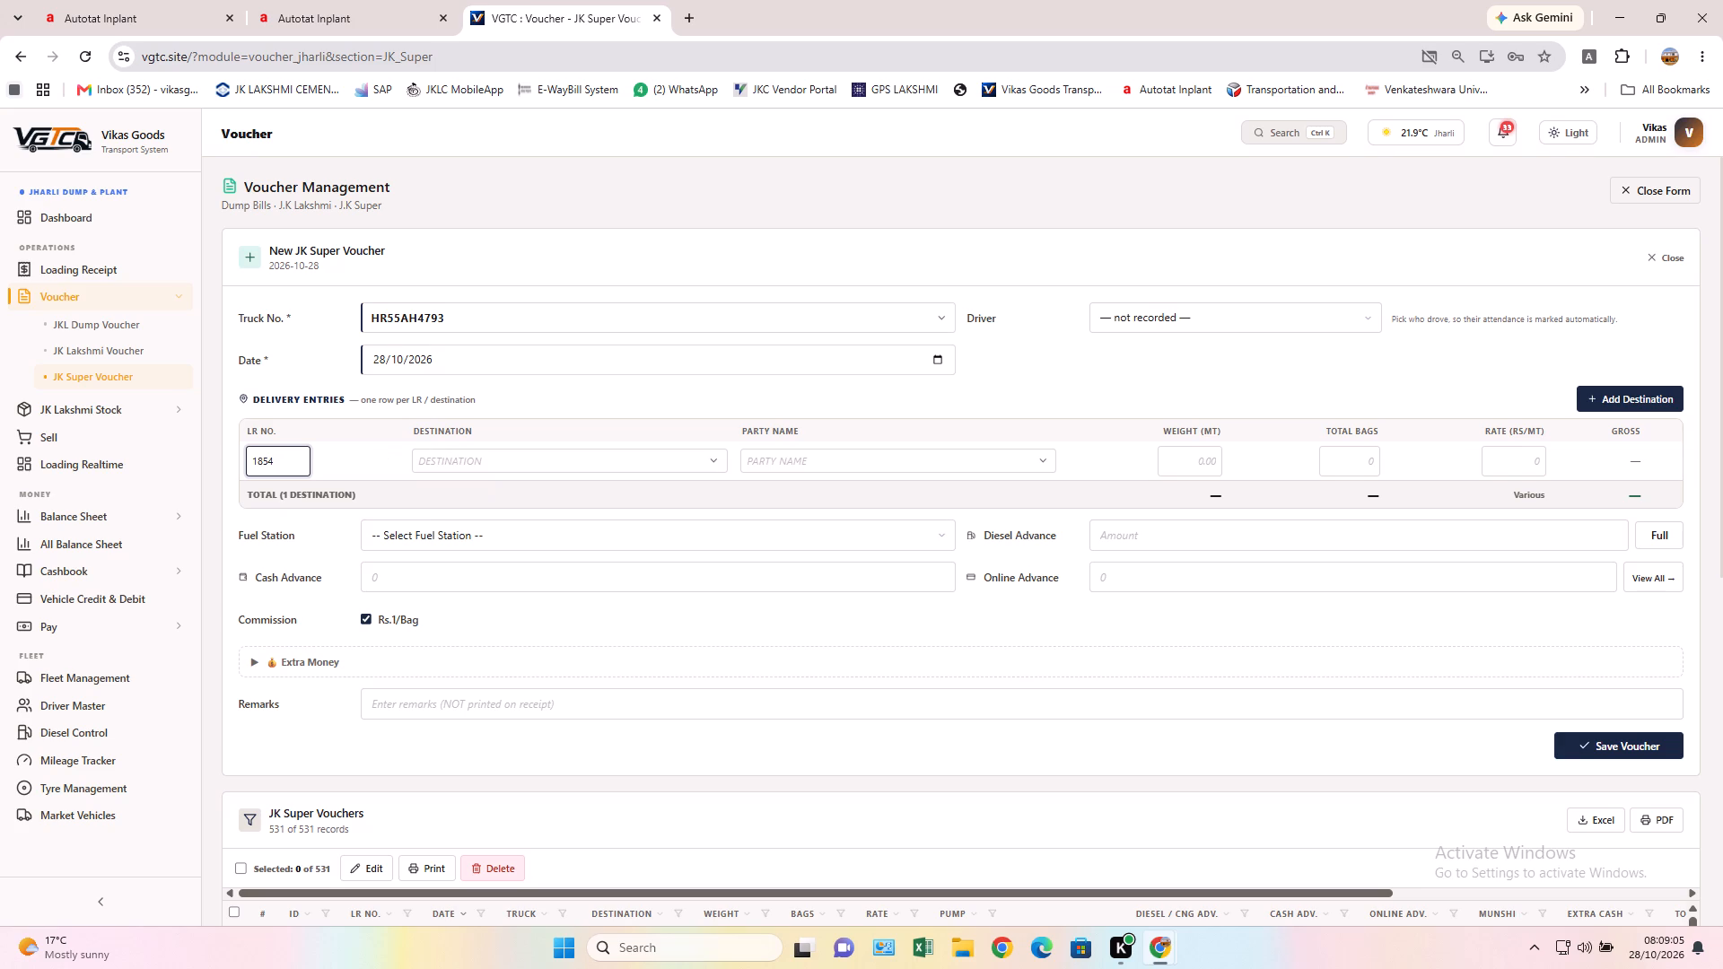
{"action": "left_click", "coordinate": [451, 460]}
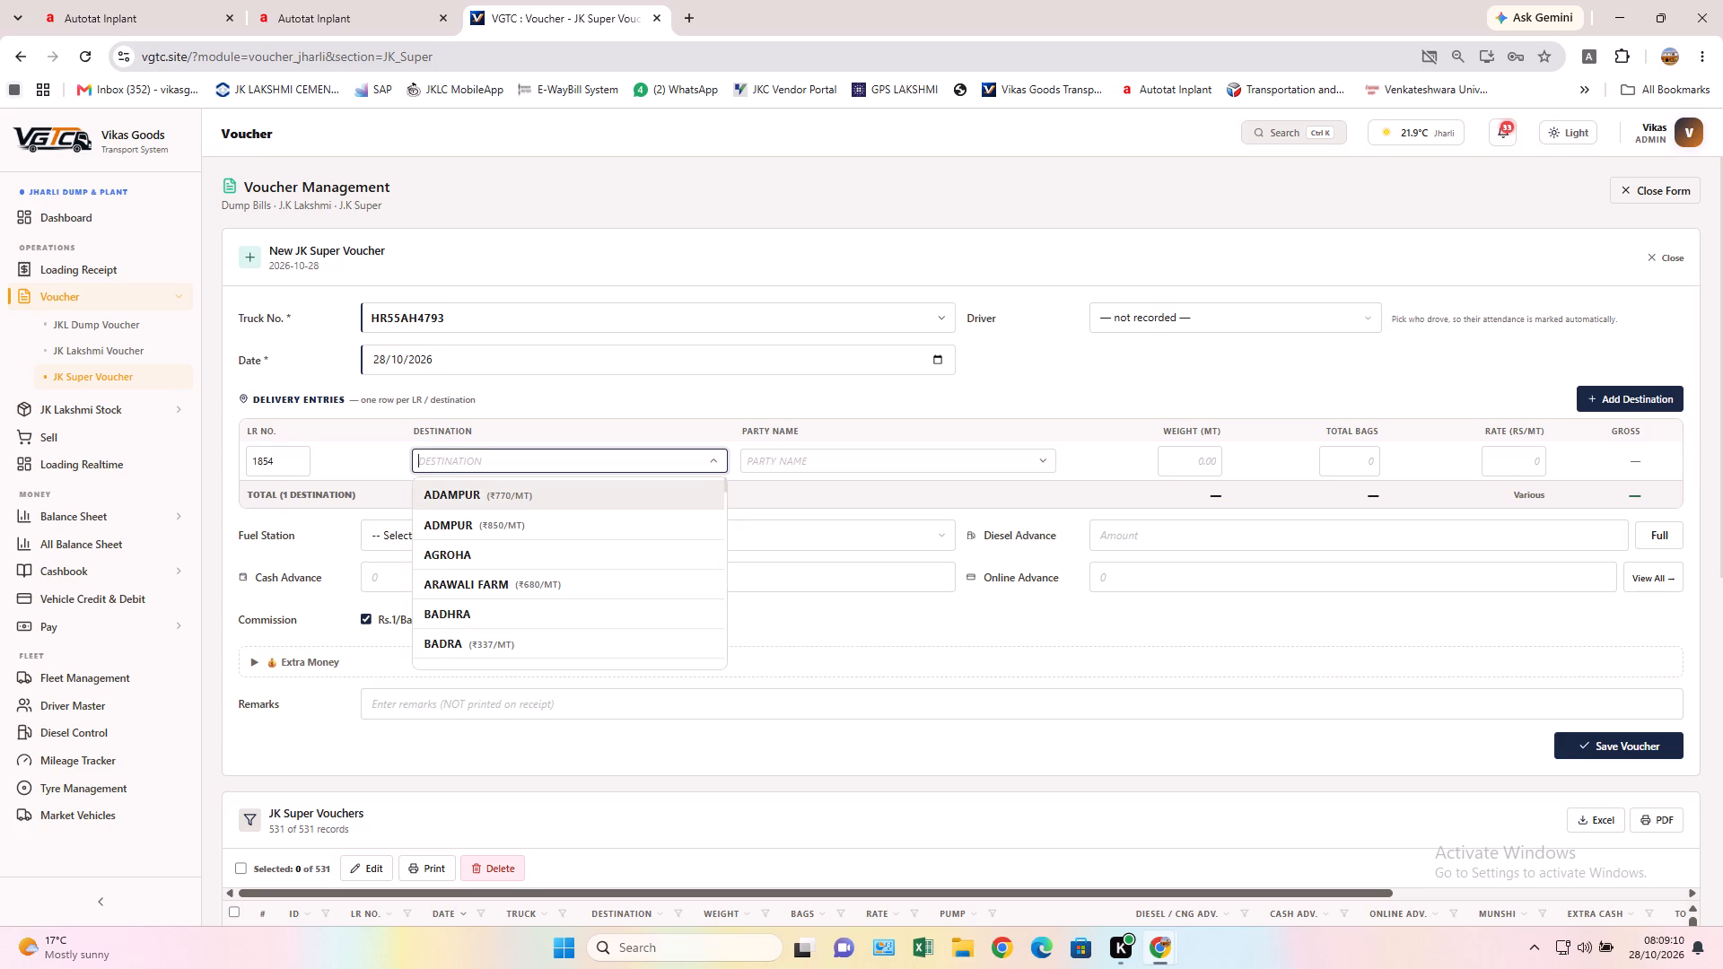
{"action": "type", "text": "SOHNA"}
{"action": "key", "text": "space"}
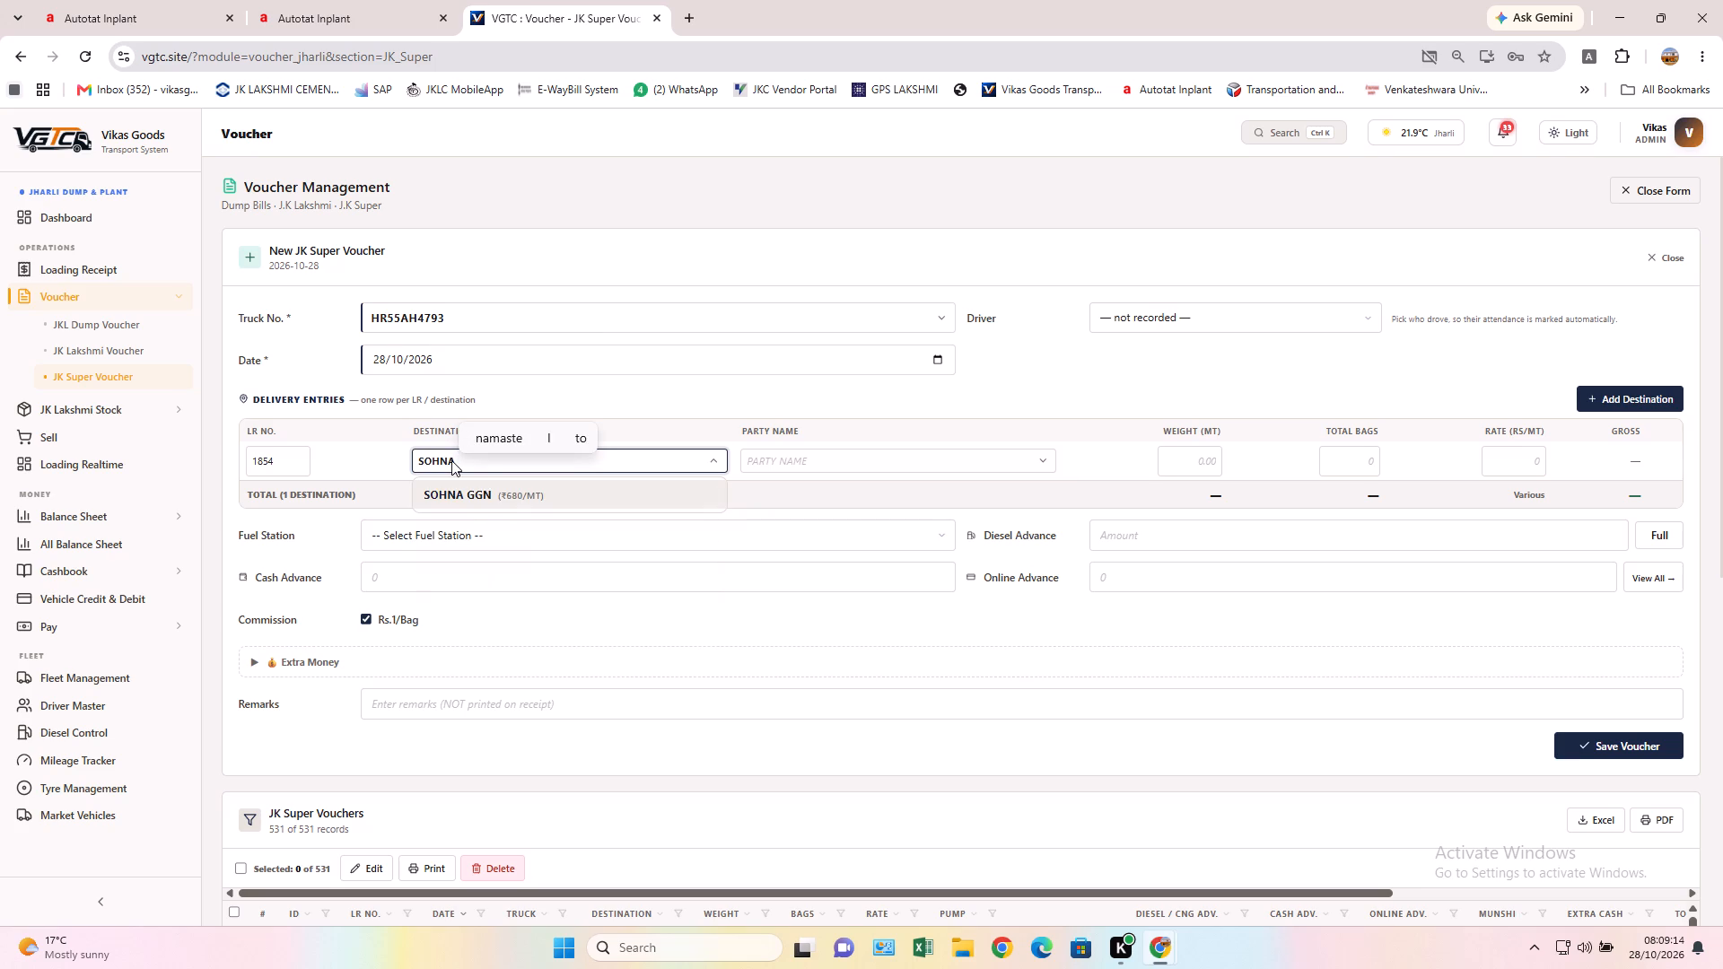
{"action": "type", "text": "GGN"}
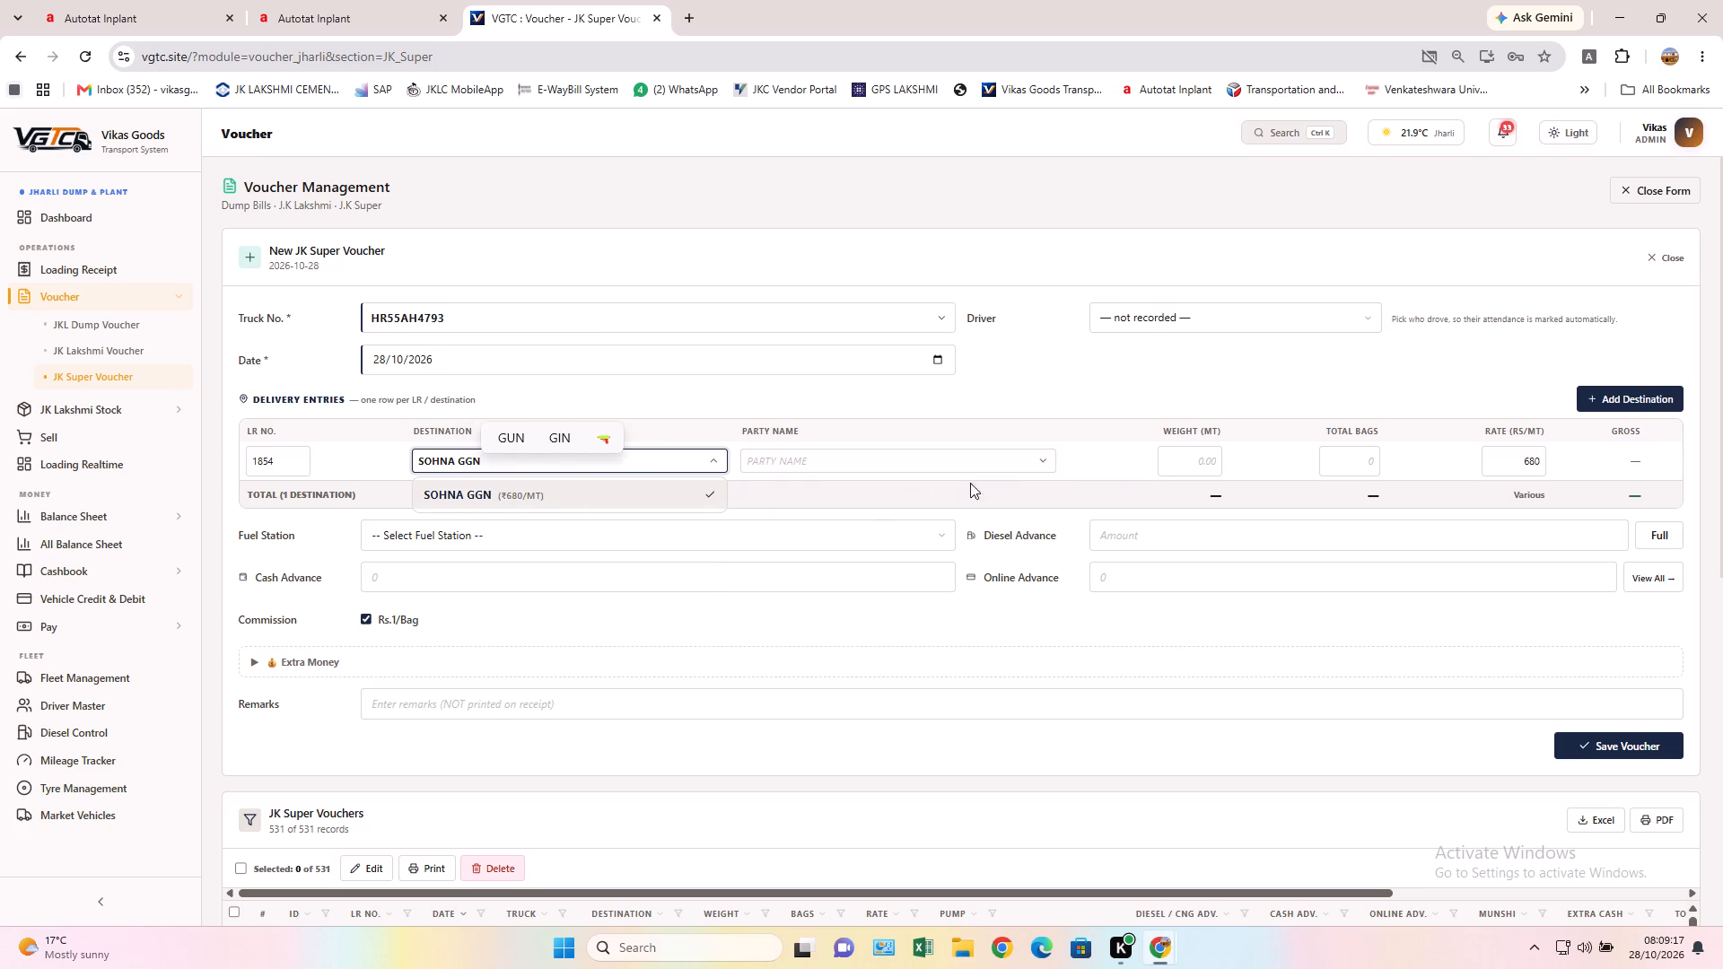
{"action": "left_click", "coordinate": [1182, 467]}
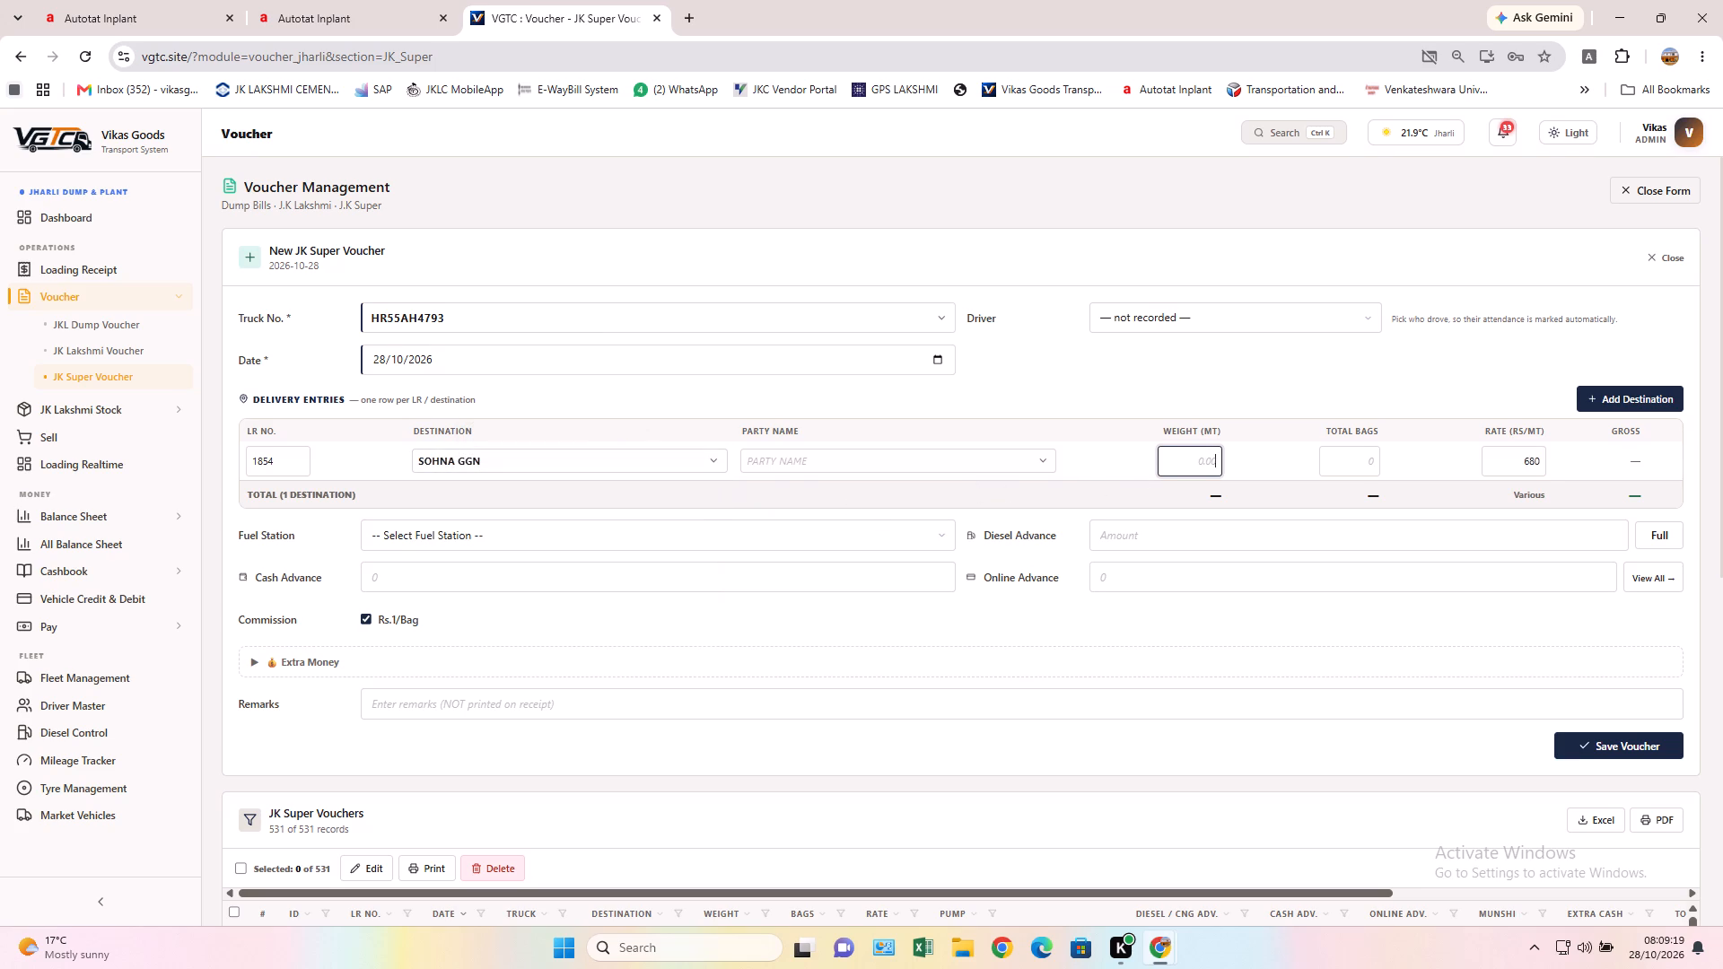
{"action": "type", "text": "15"}
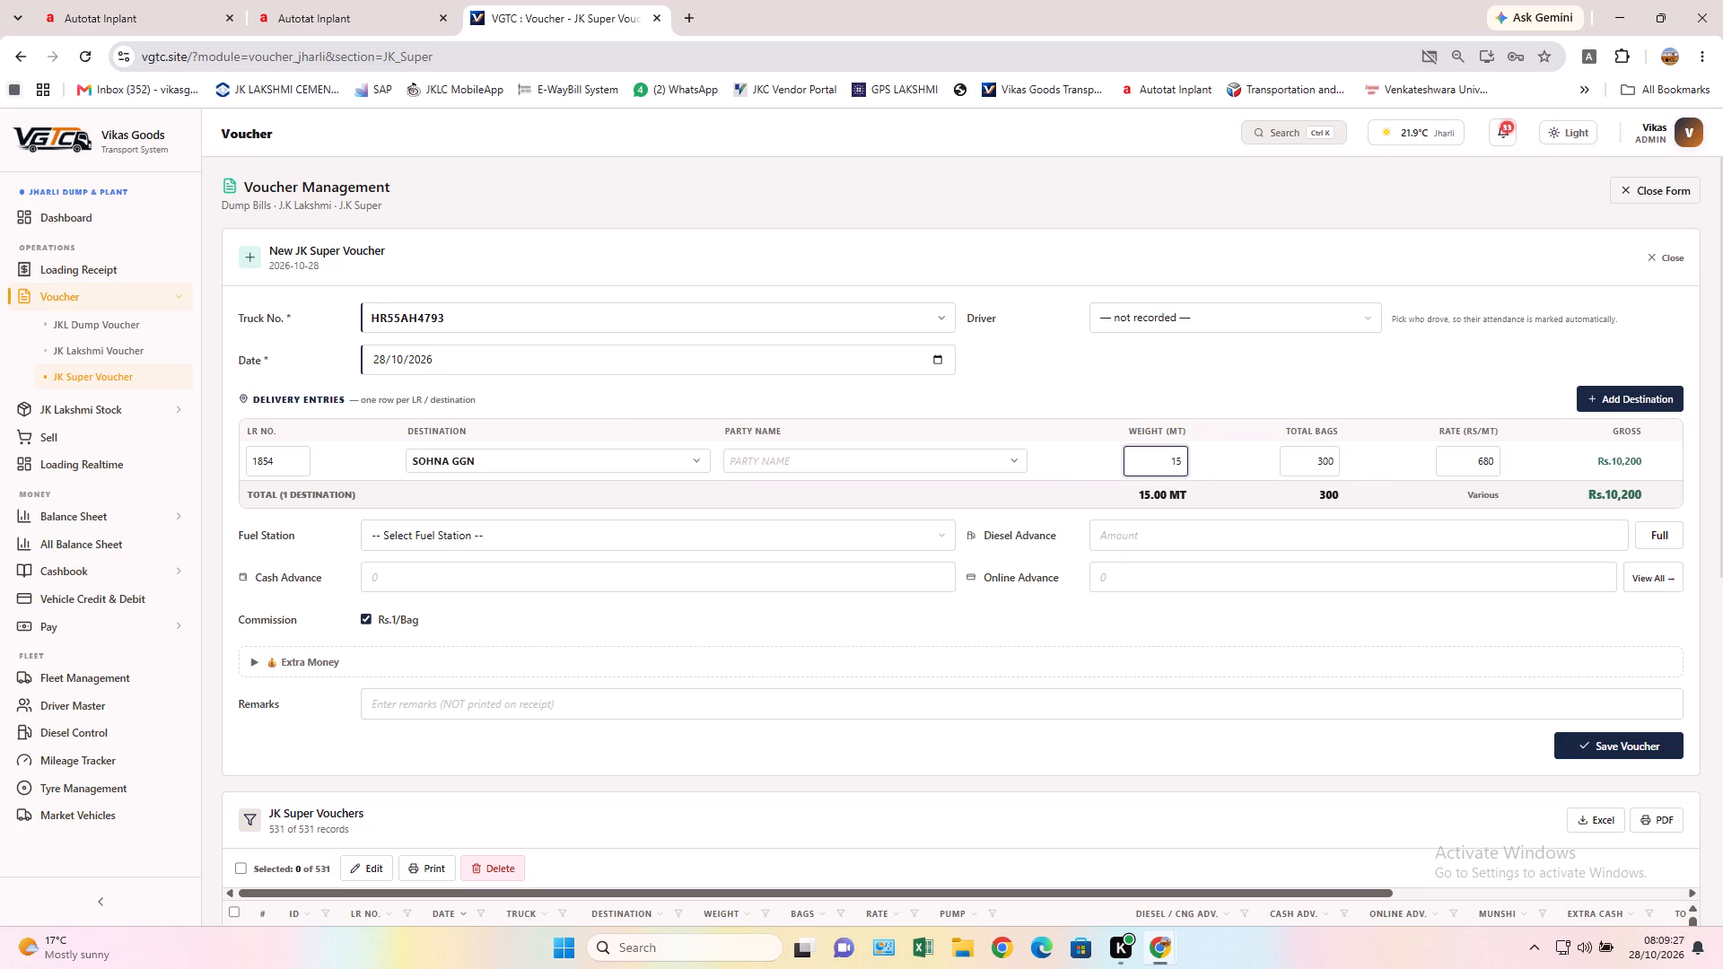
{"action": "left_click", "coordinate": [721, 575]}
{"action": "type", "text": "5000"}
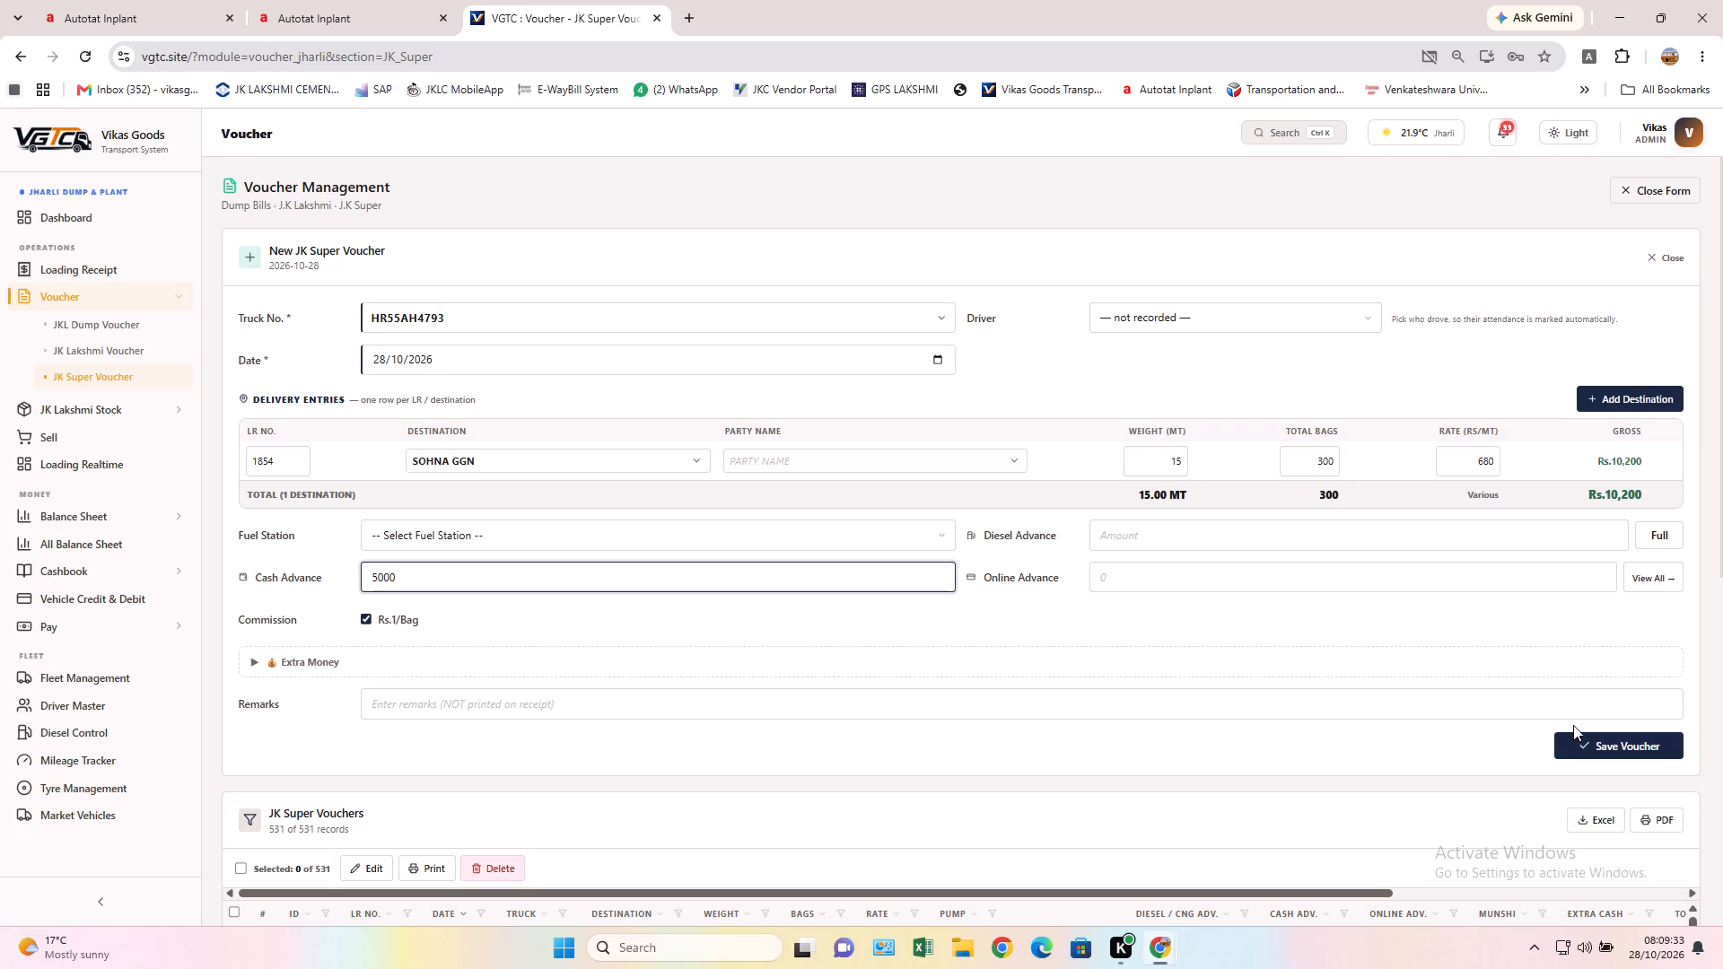
{"action": "left_click", "coordinate": [1582, 742]}
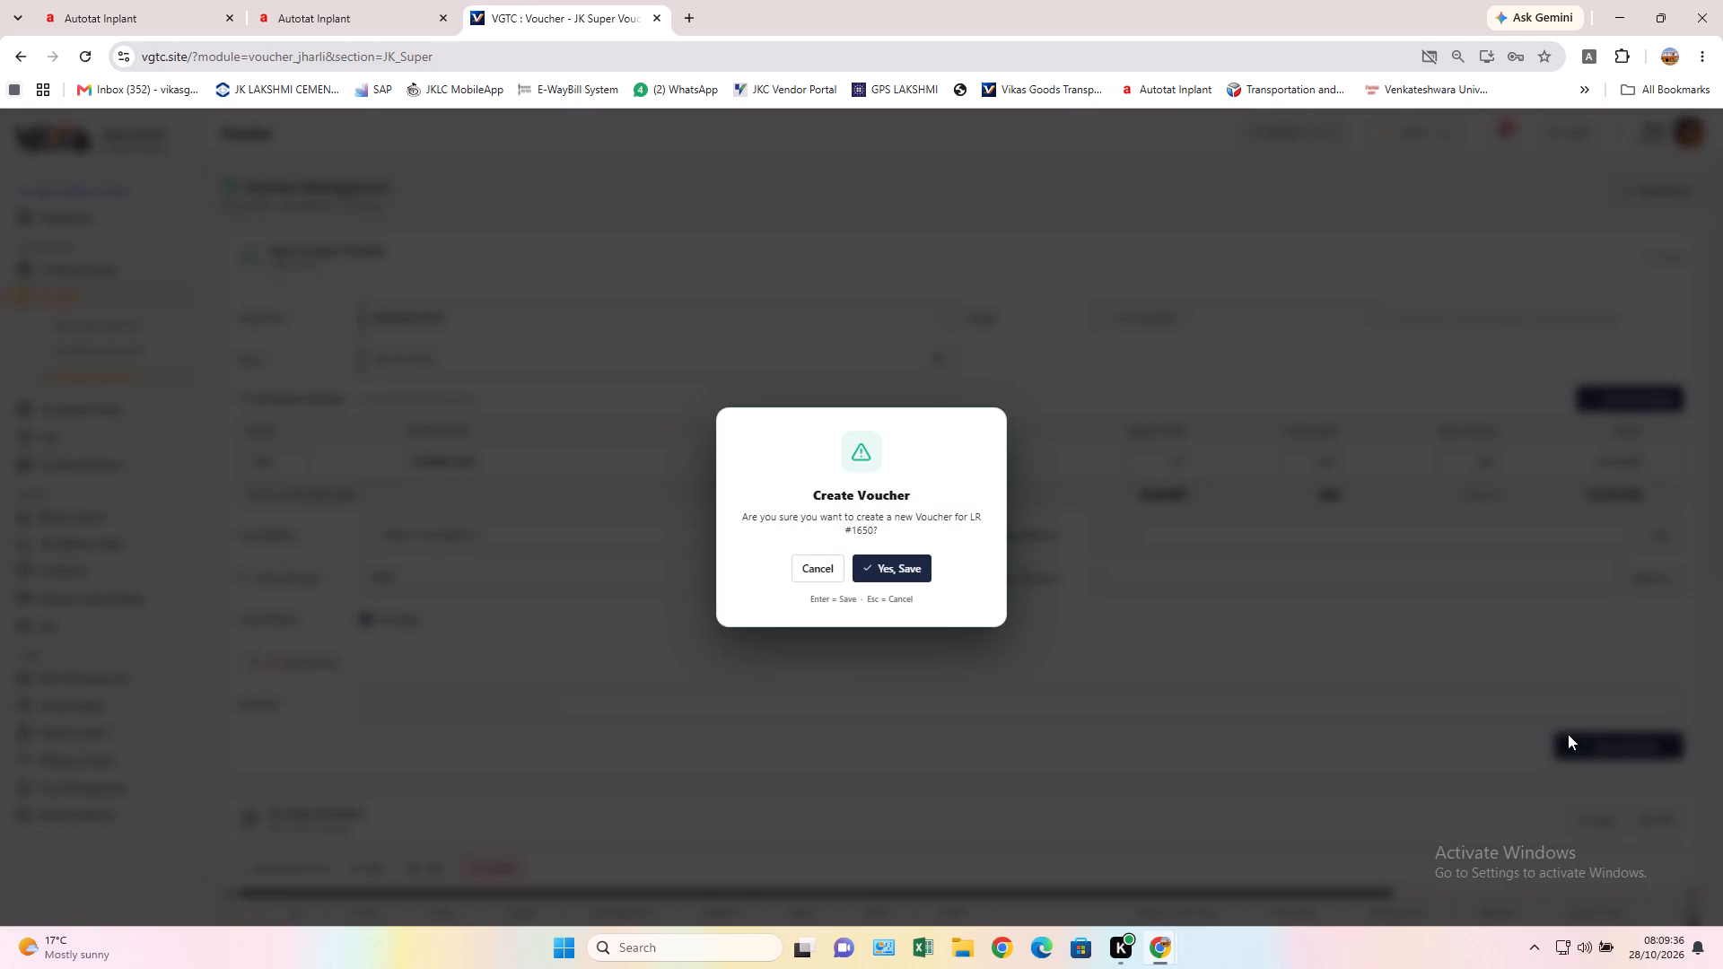
{"action": "left_click", "coordinate": [899, 569]}
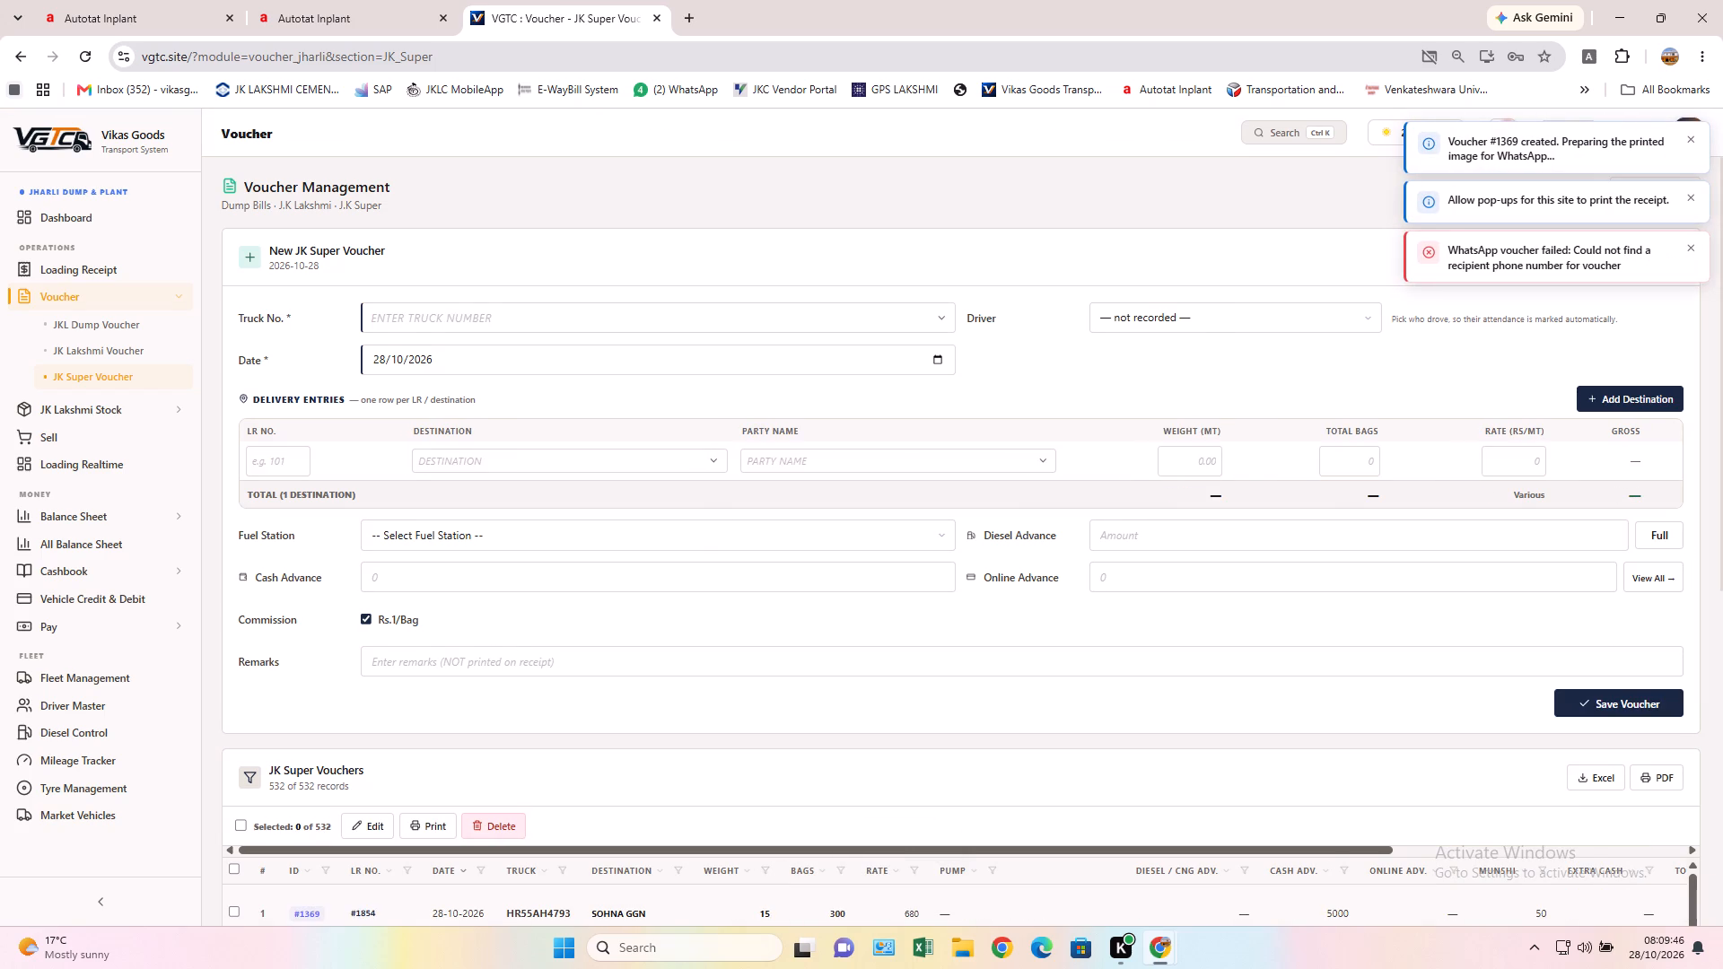
{"action": "left_click", "coordinate": [540, 304]}
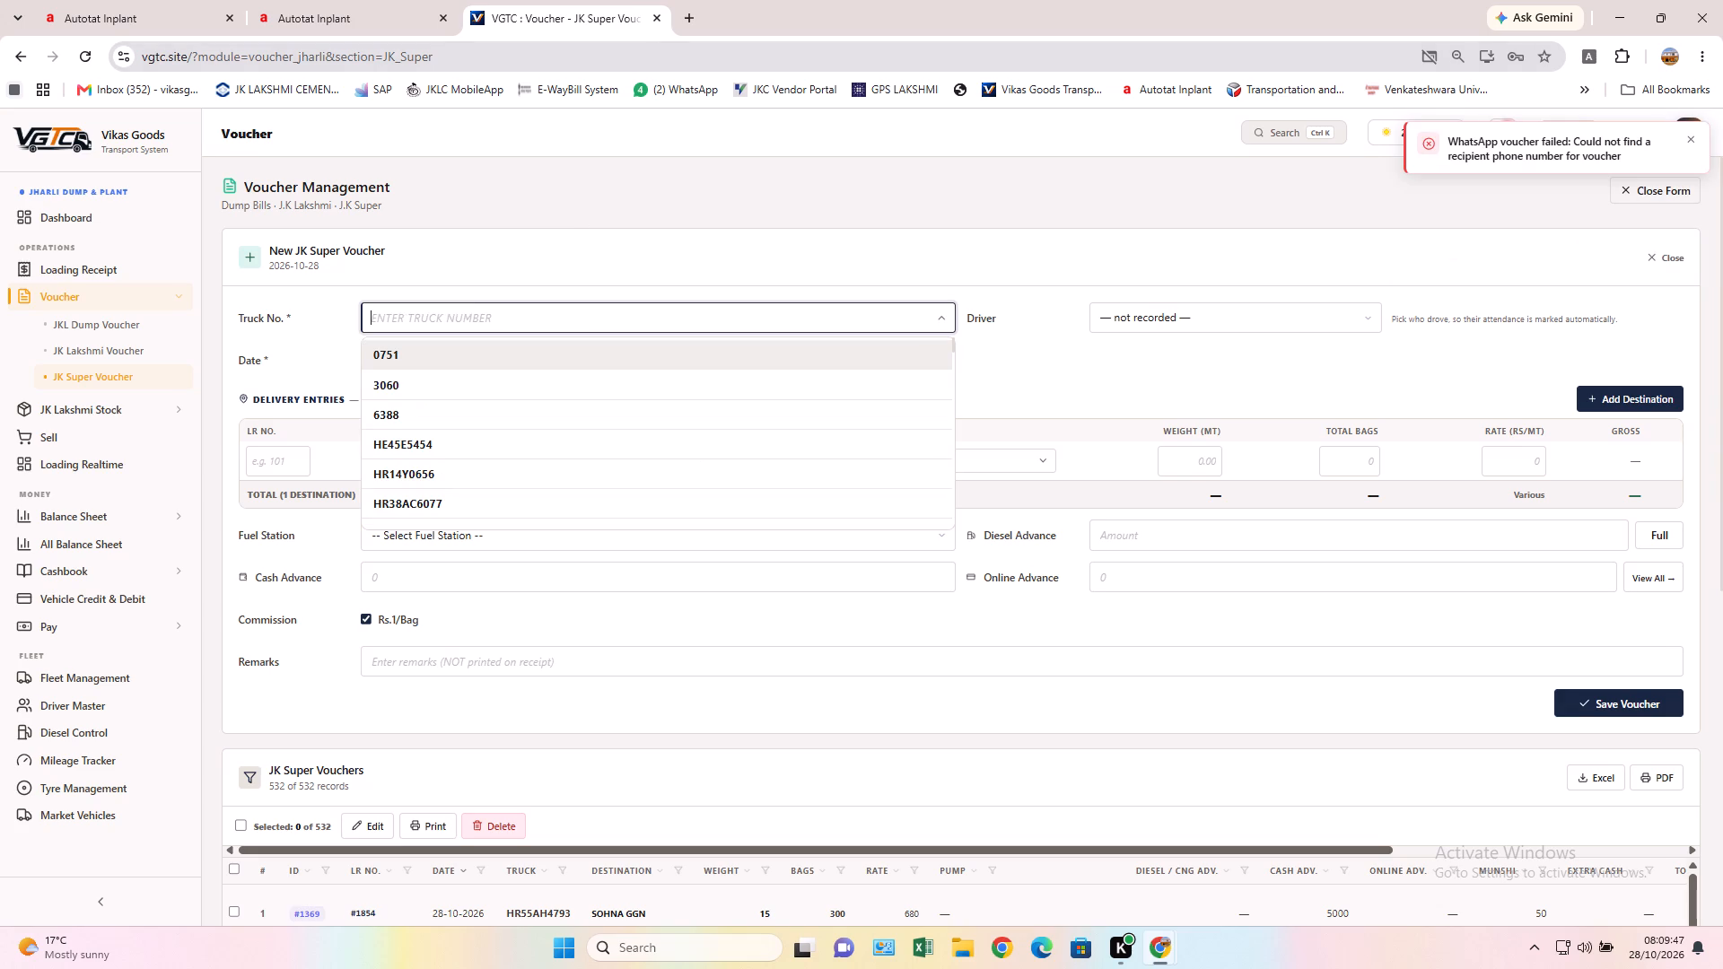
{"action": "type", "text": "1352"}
{"action": "left_click", "coordinate": [558, 350]}
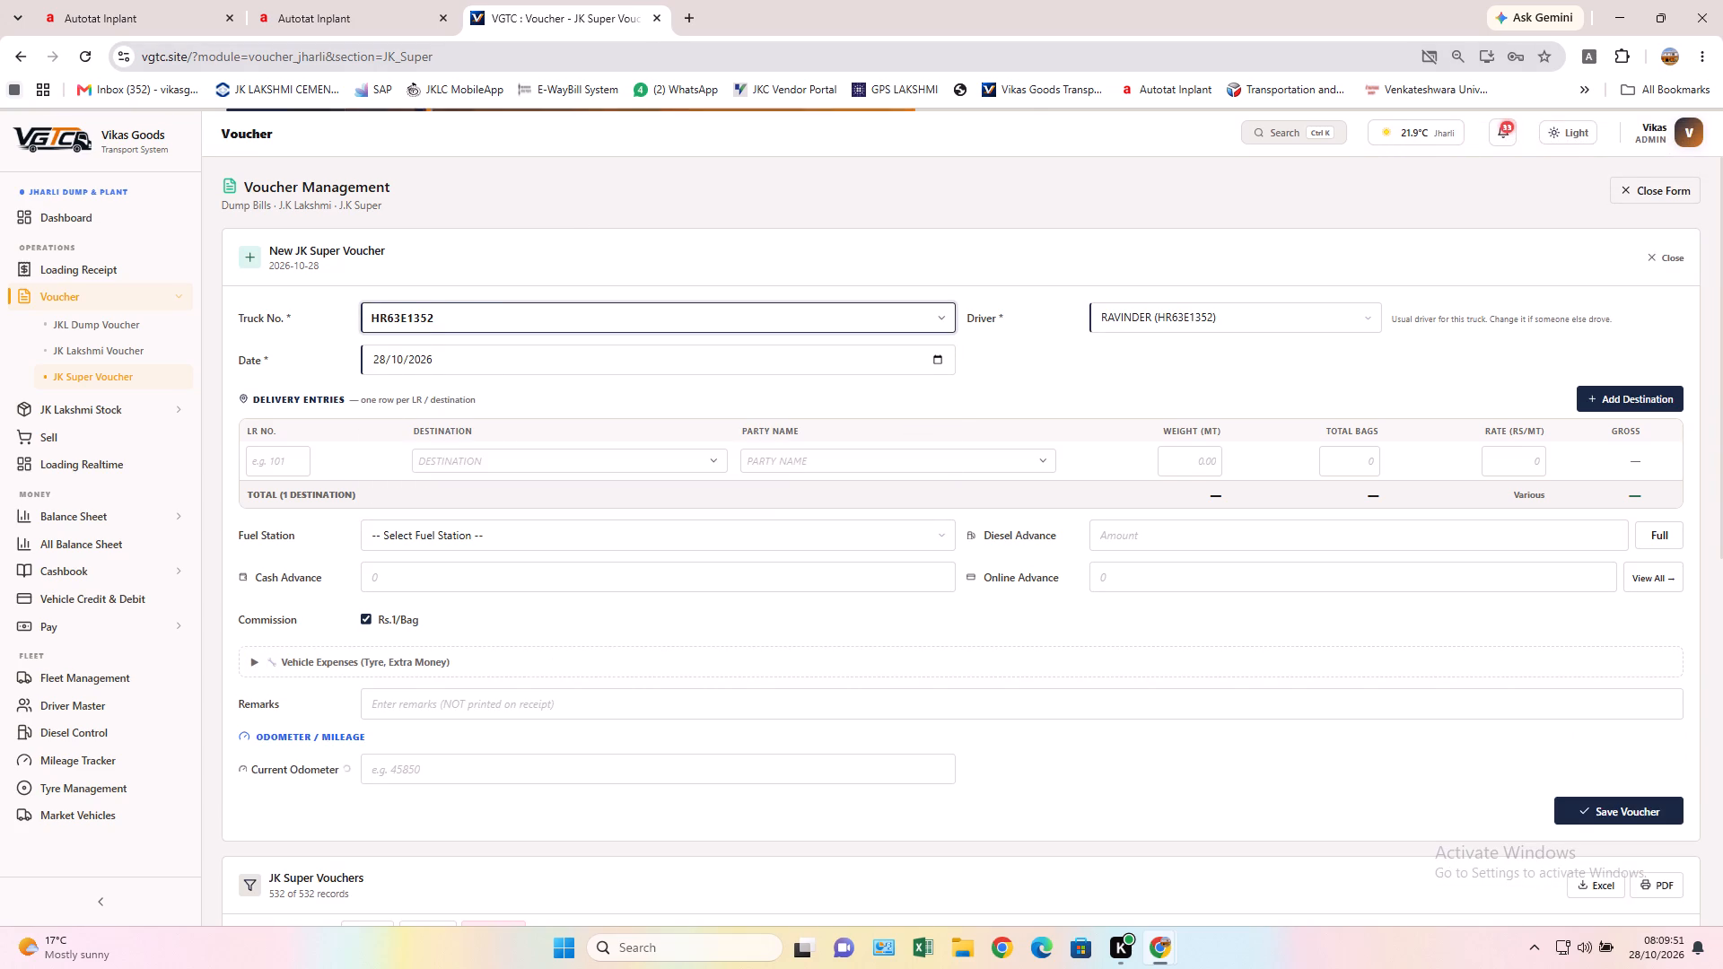
Enter LR numbers 1851,1852 in the voucher's delivery entry.
{"action": "left_click", "coordinate": [293, 463]}
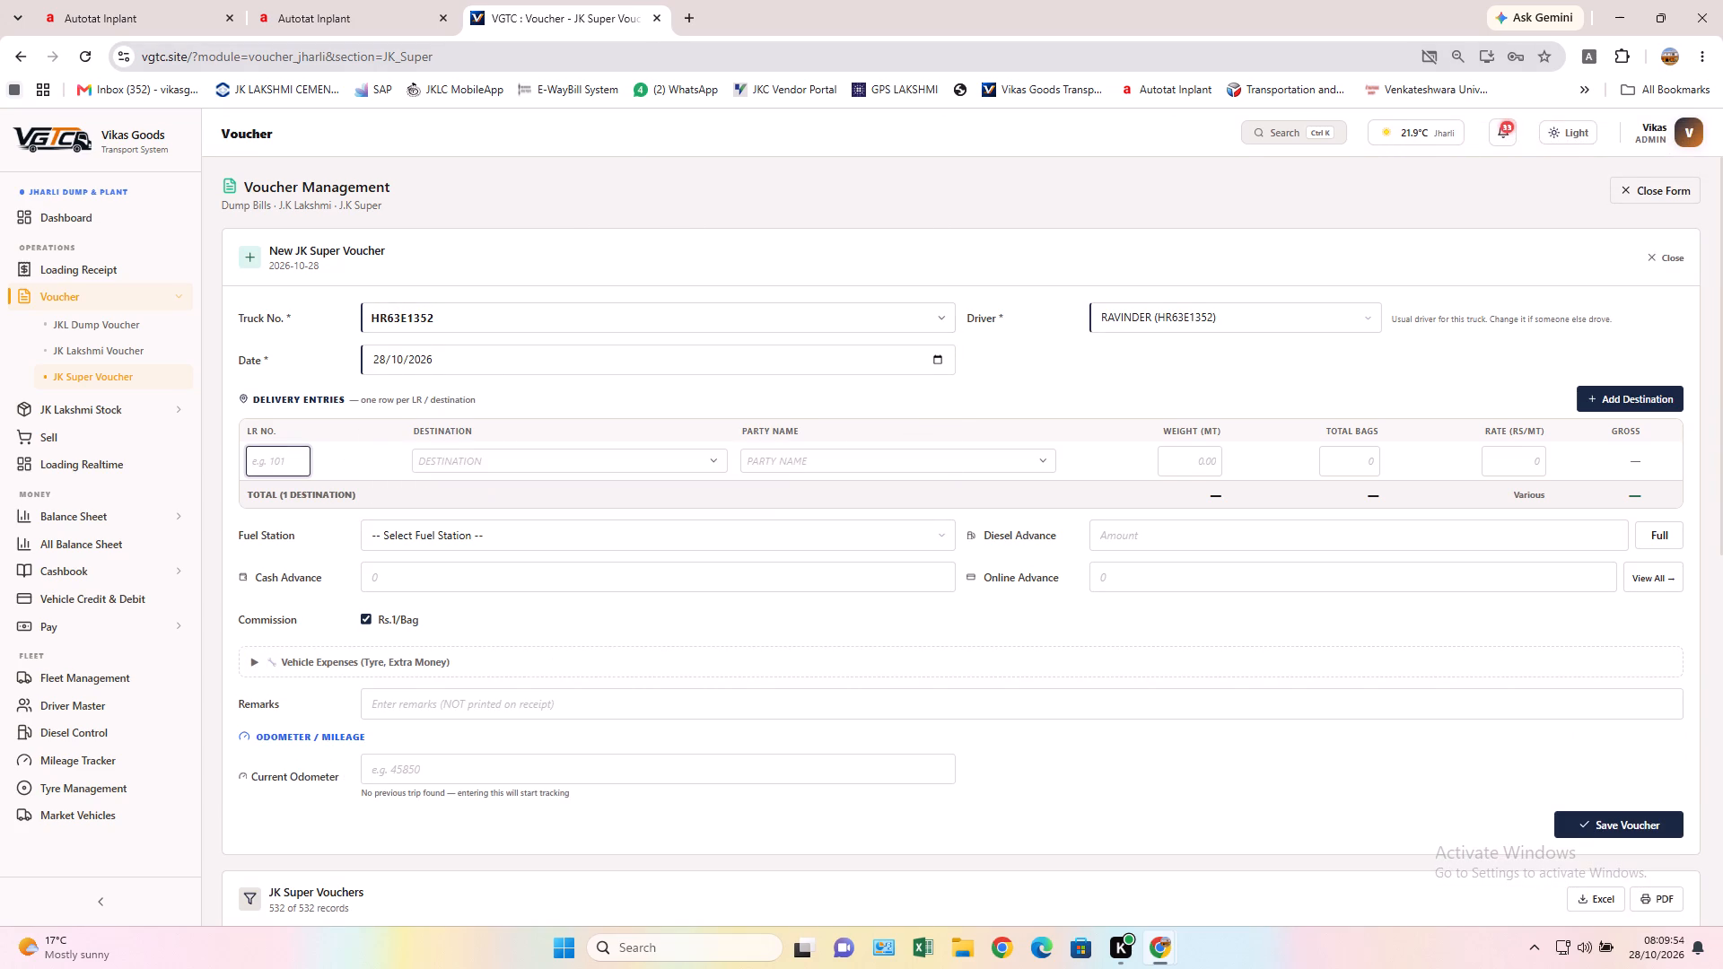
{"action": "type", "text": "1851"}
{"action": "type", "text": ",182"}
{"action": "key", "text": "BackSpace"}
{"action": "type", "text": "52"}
{"action": "left_click", "coordinate": [437, 462]}
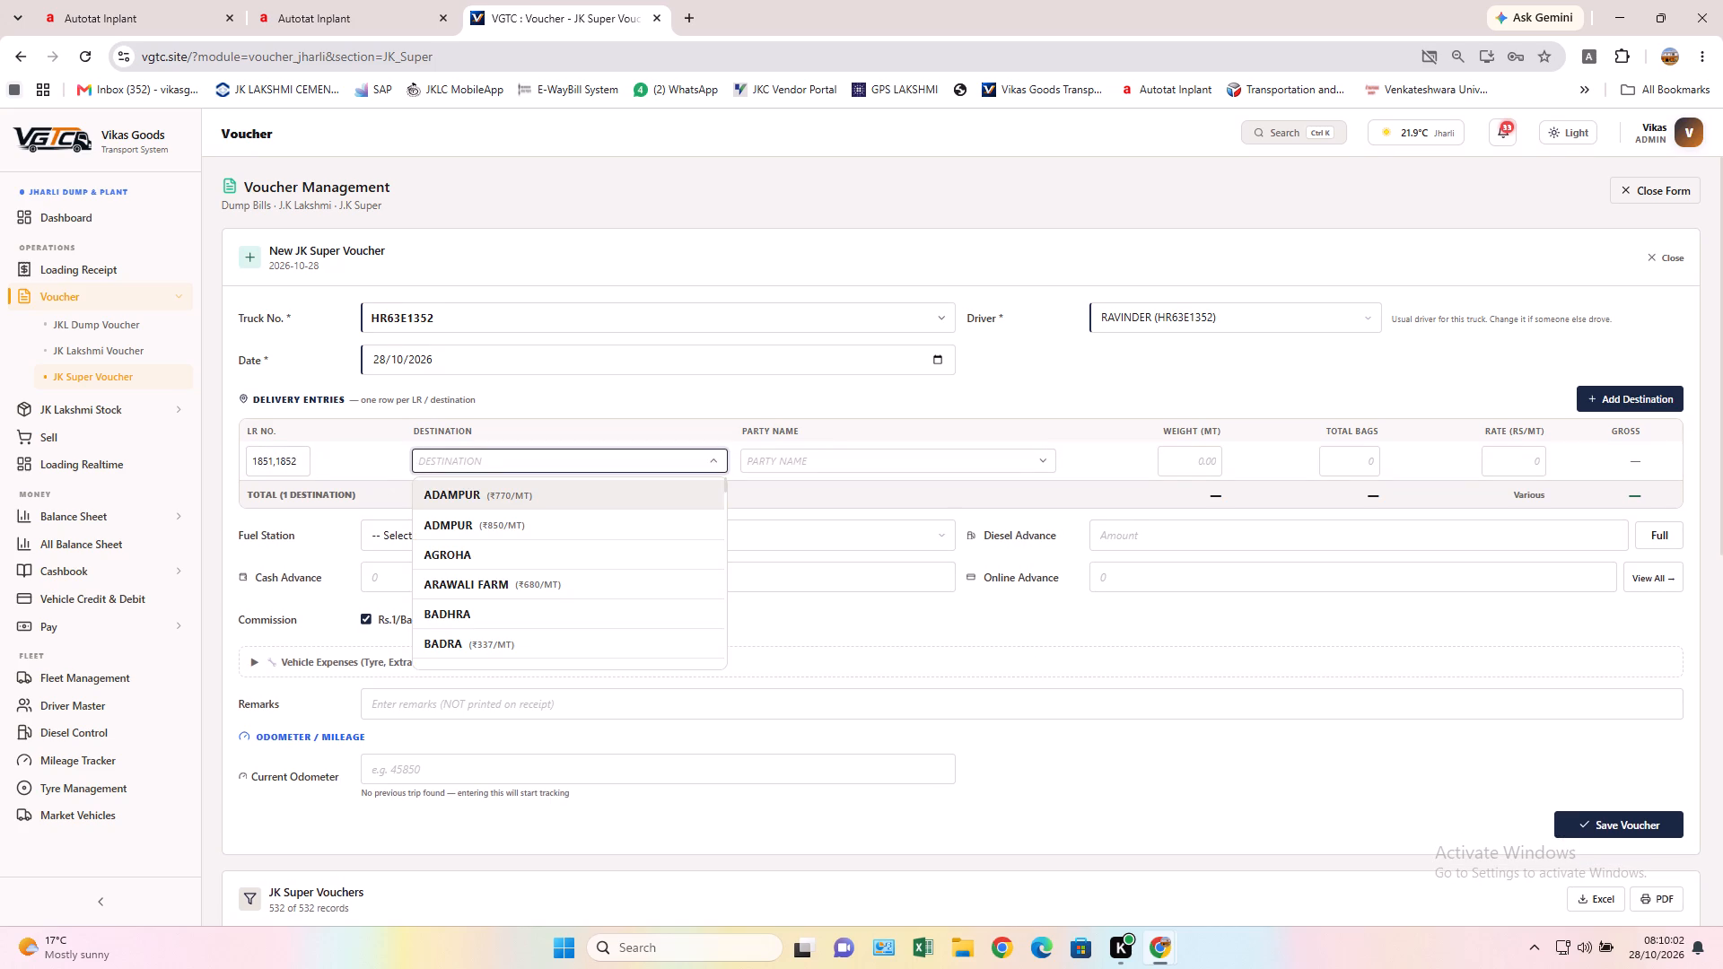
{"action": "type", "text": "BHI"}
{"action": "type", "text": "WA"}
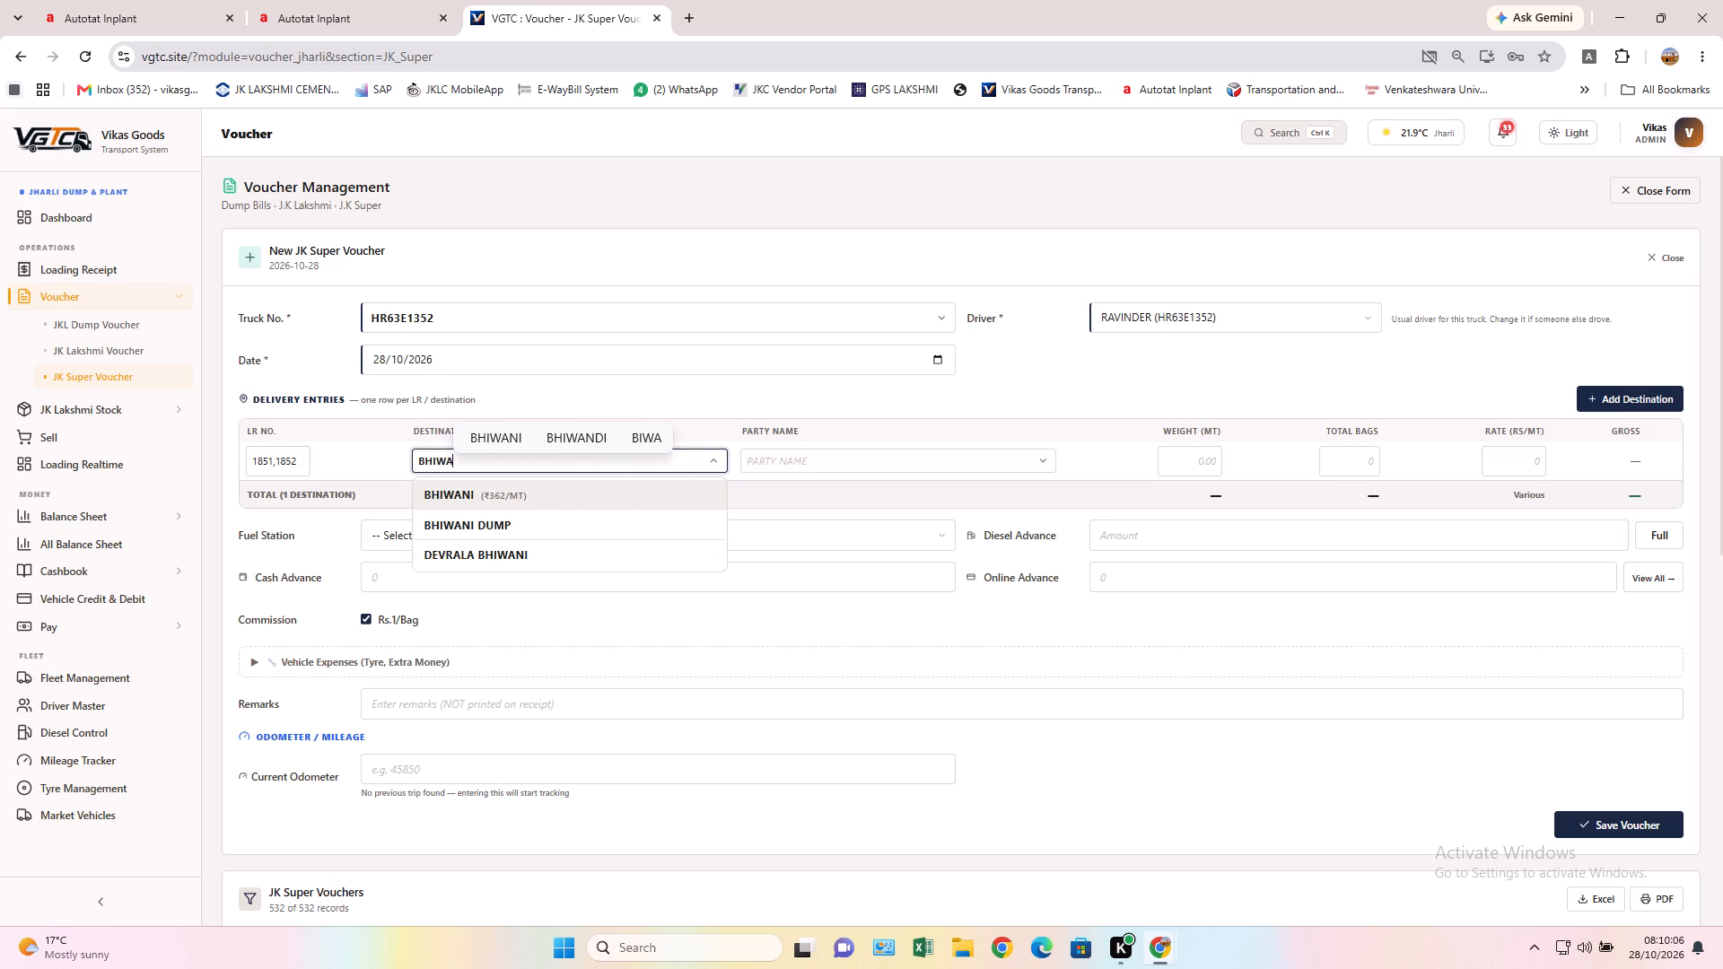
{"action": "type", "text": "NI"}
{"action": "left_click", "coordinate": [451, 498]}
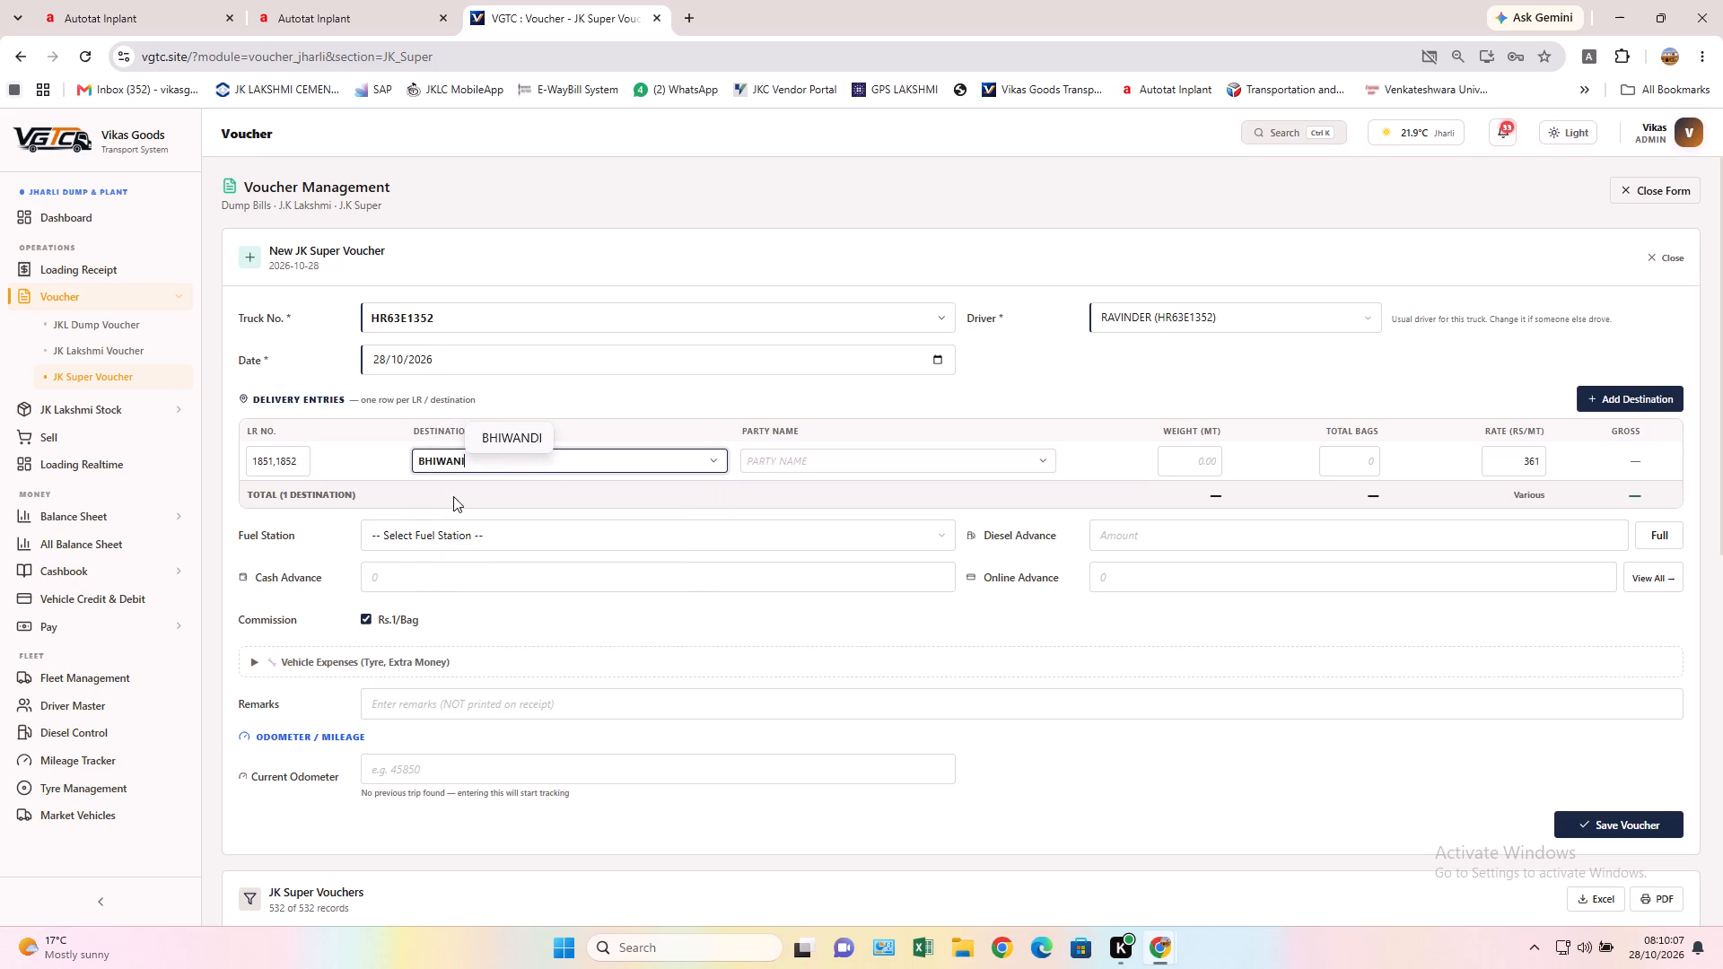
{"action": "left_click", "coordinate": [1166, 455]}
{"action": "type", "text": "42"}
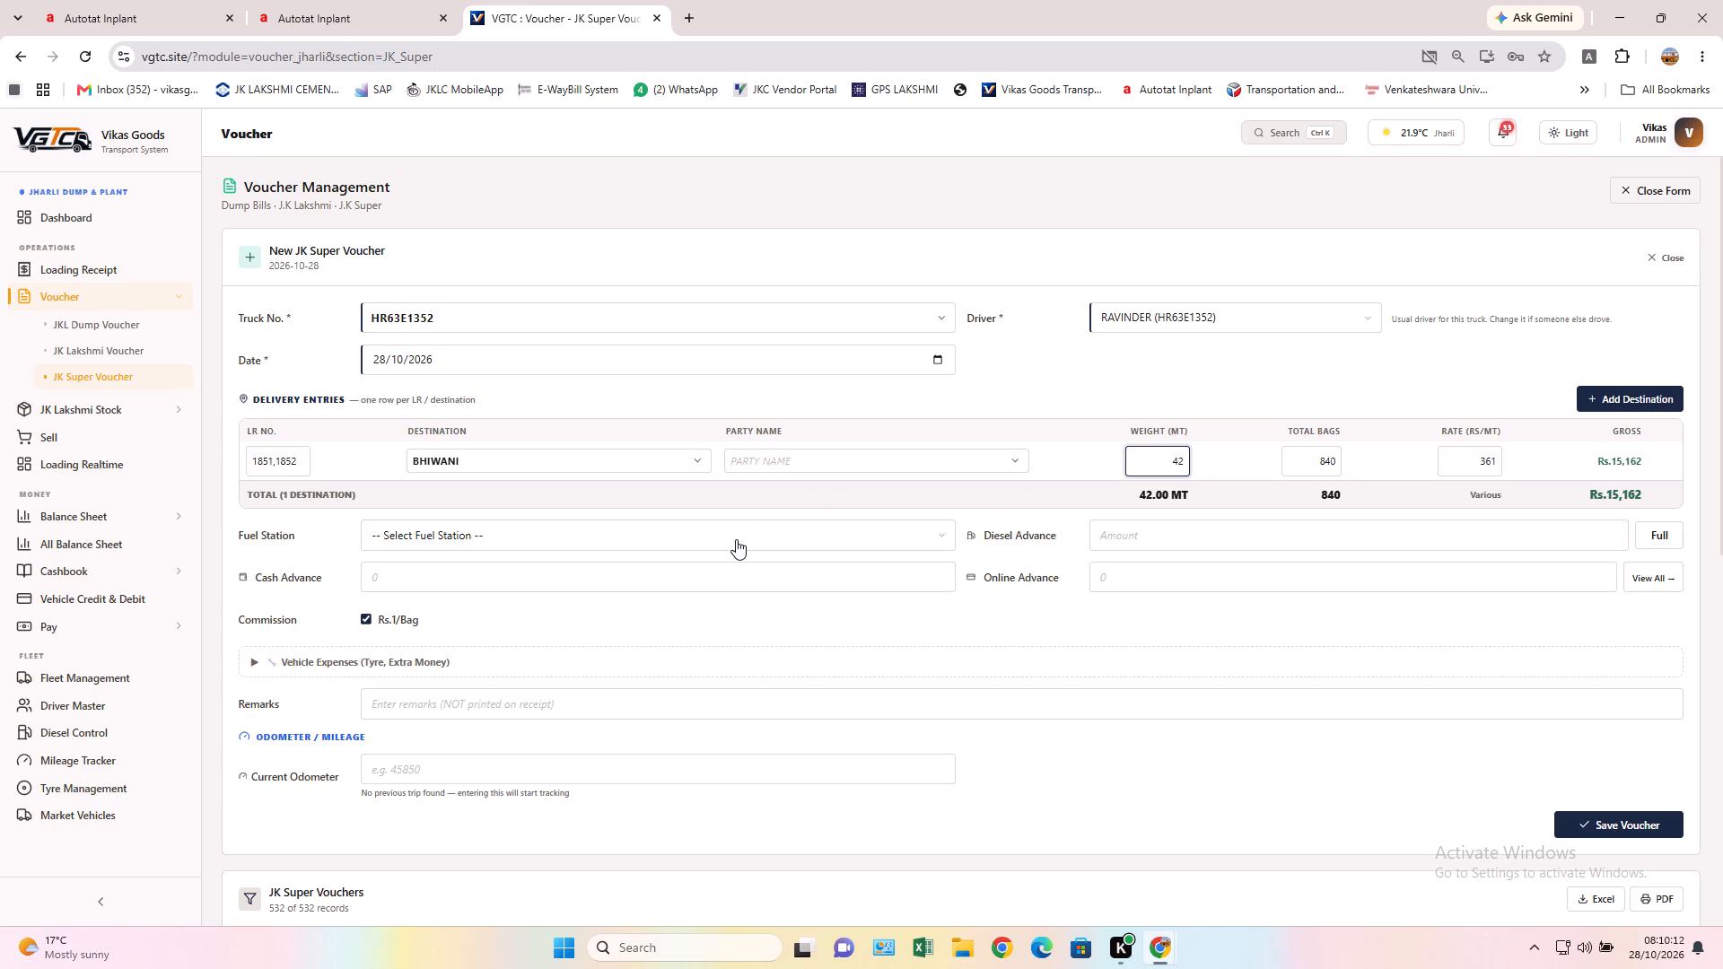
{"action": "left_click", "coordinate": [736, 539]}
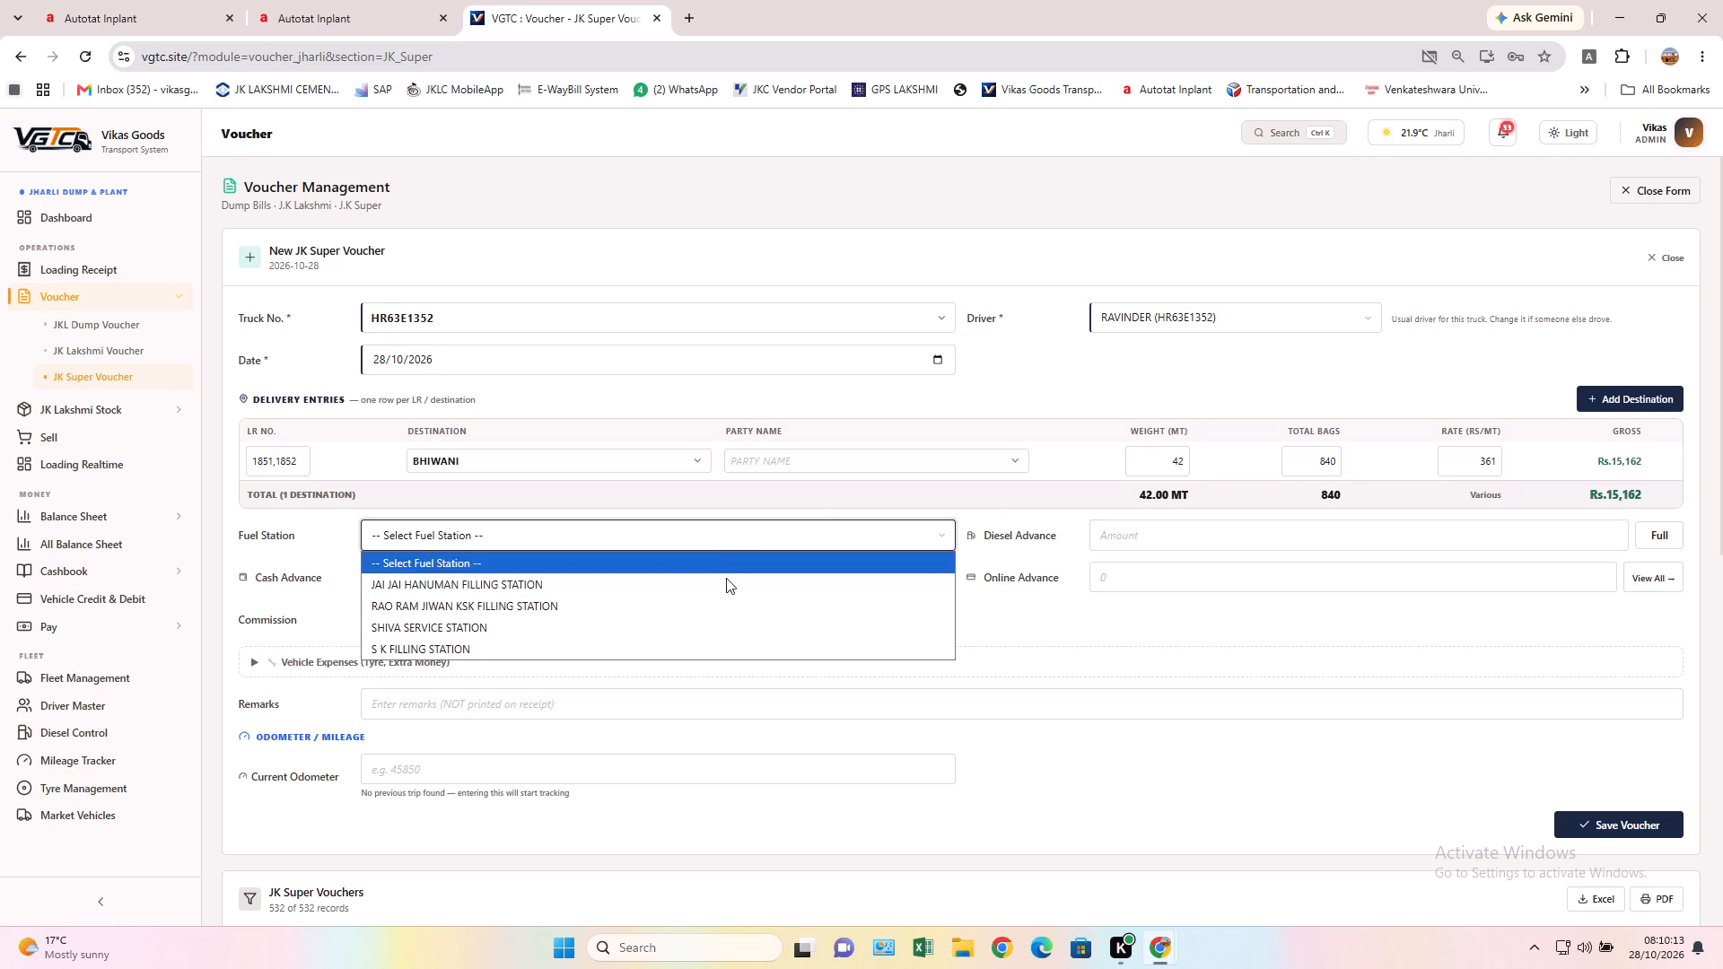
{"action": "left_click", "coordinate": [714, 628]}
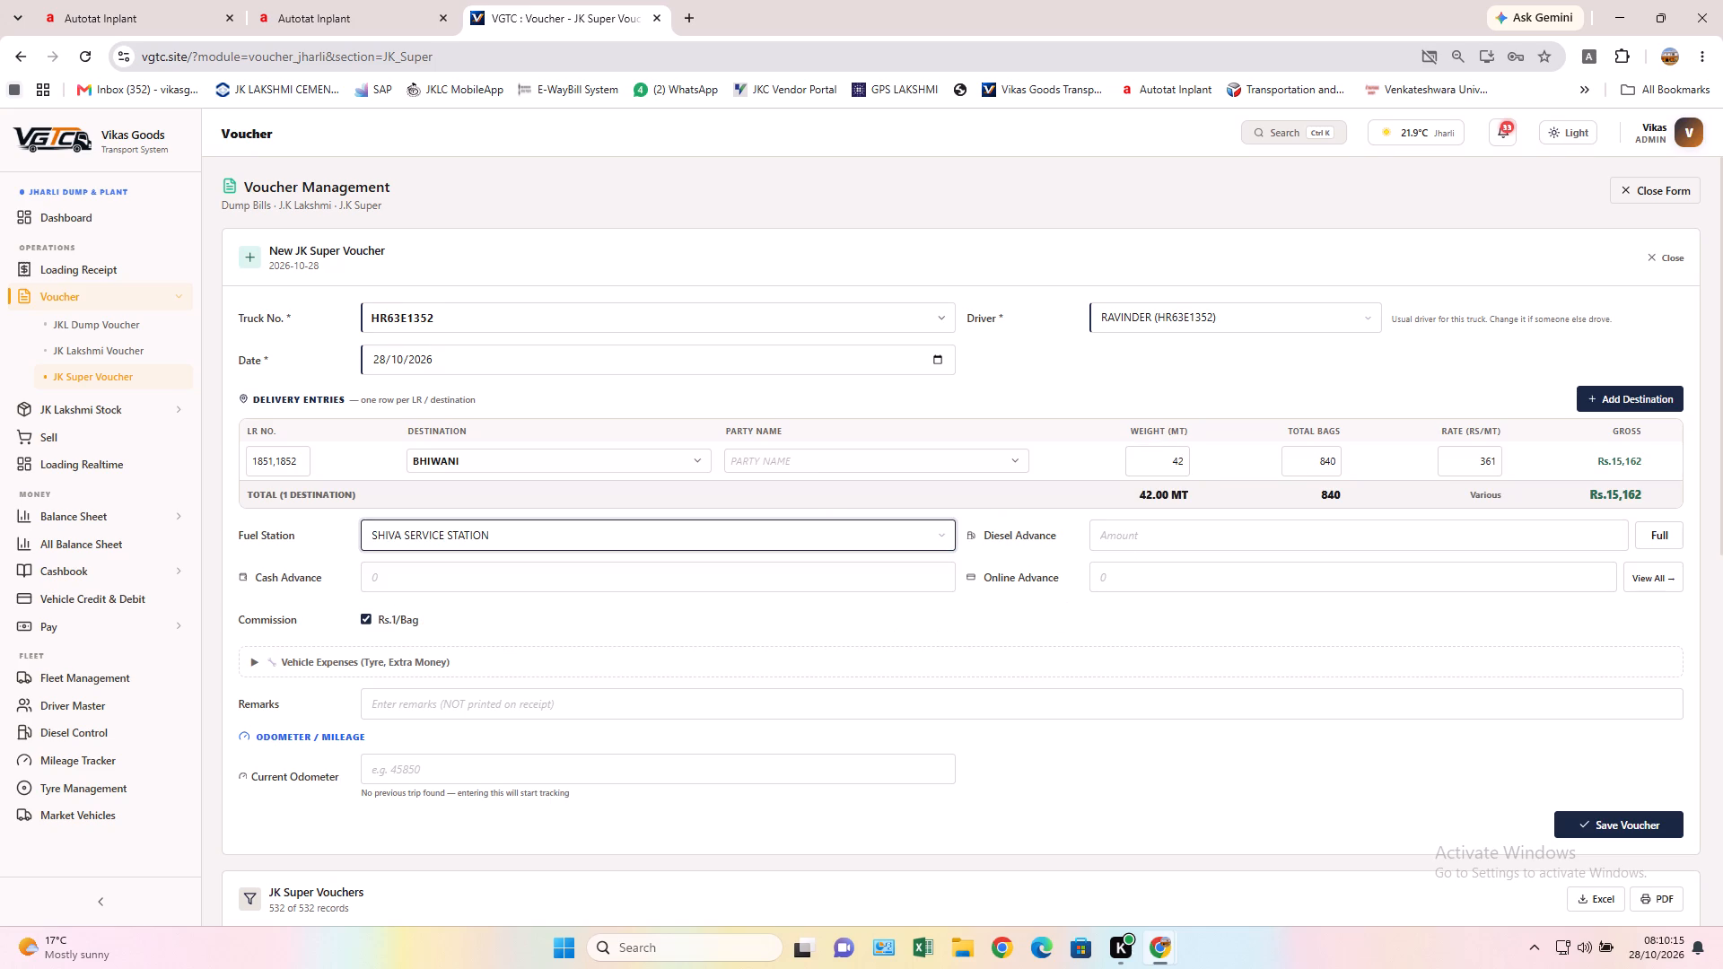
{"action": "left_click", "coordinate": [1127, 529]}
{"action": "type", "text": "5000"}
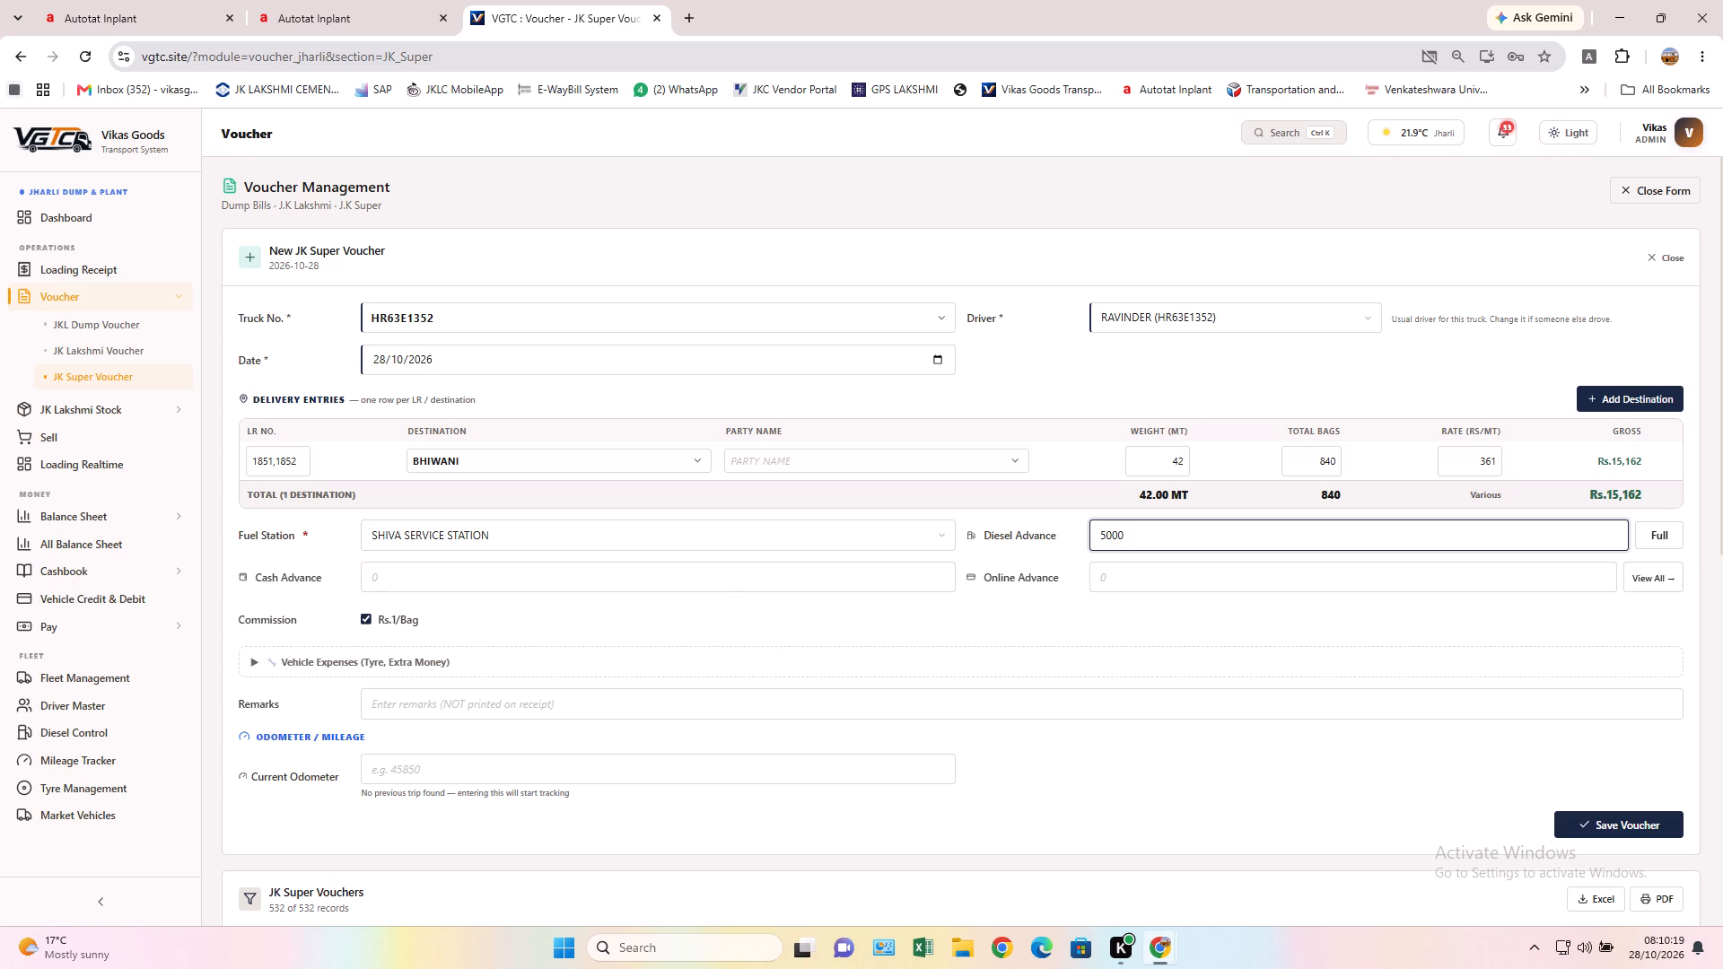
{"action": "left_click", "coordinate": [714, 579]}
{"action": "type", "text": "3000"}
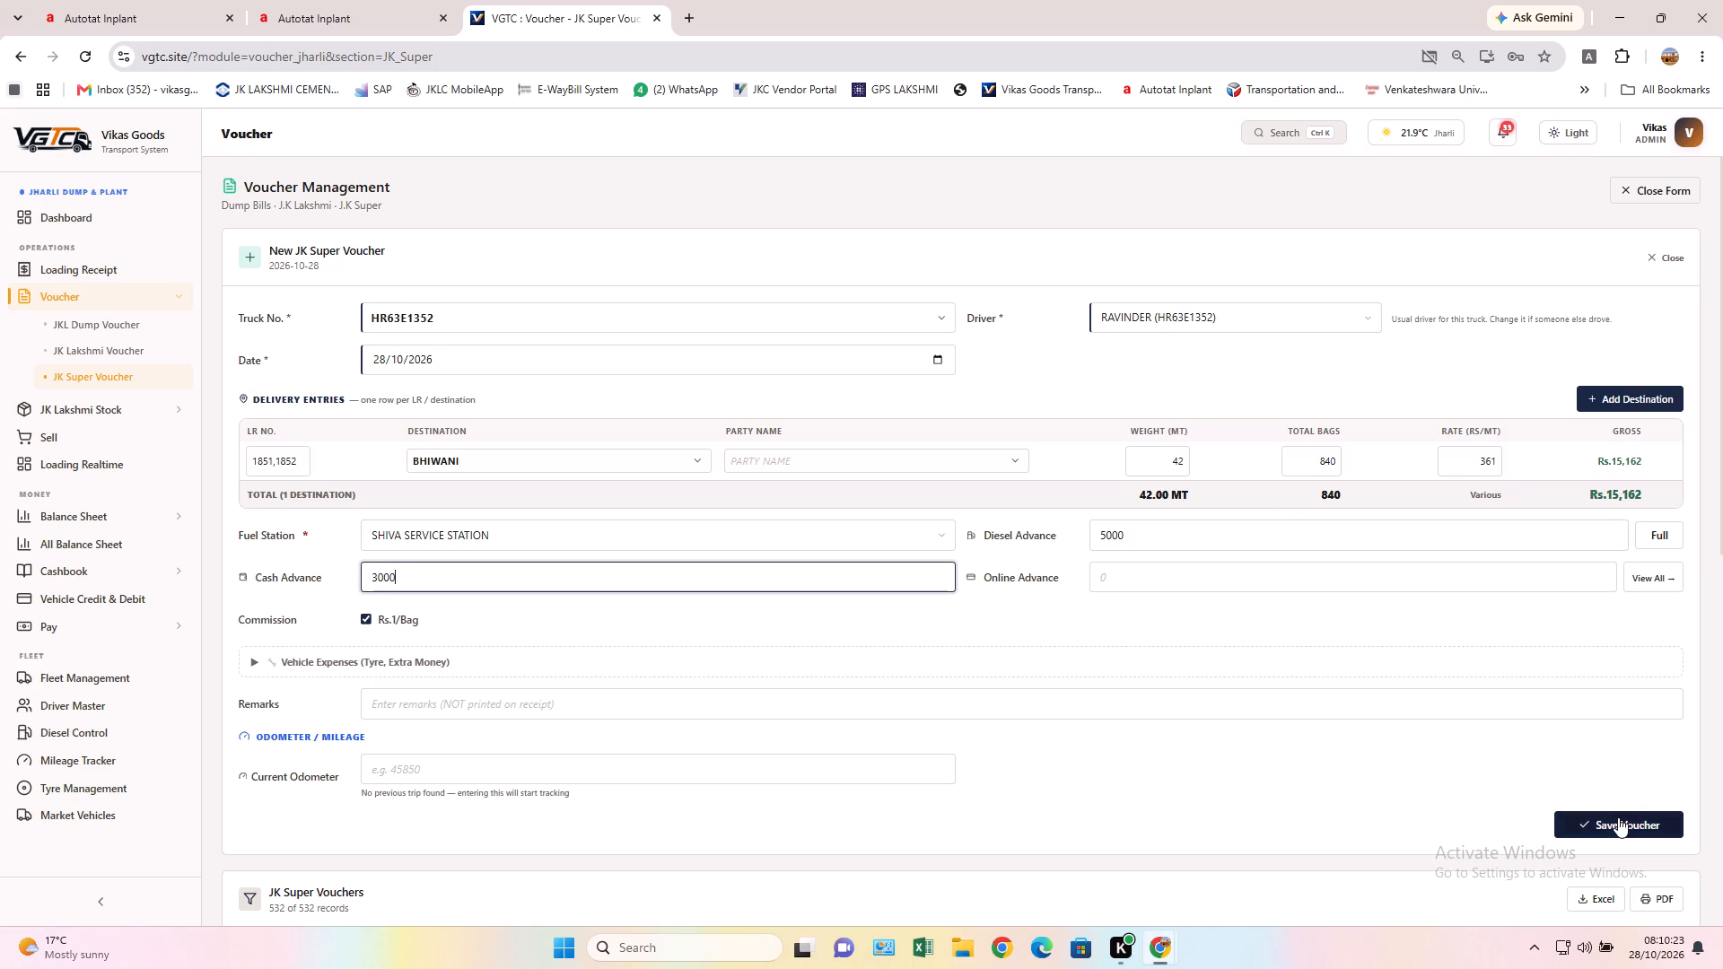
{"action": "left_click", "coordinate": [1618, 817]}
{"action": "left_click", "coordinate": [900, 565]}
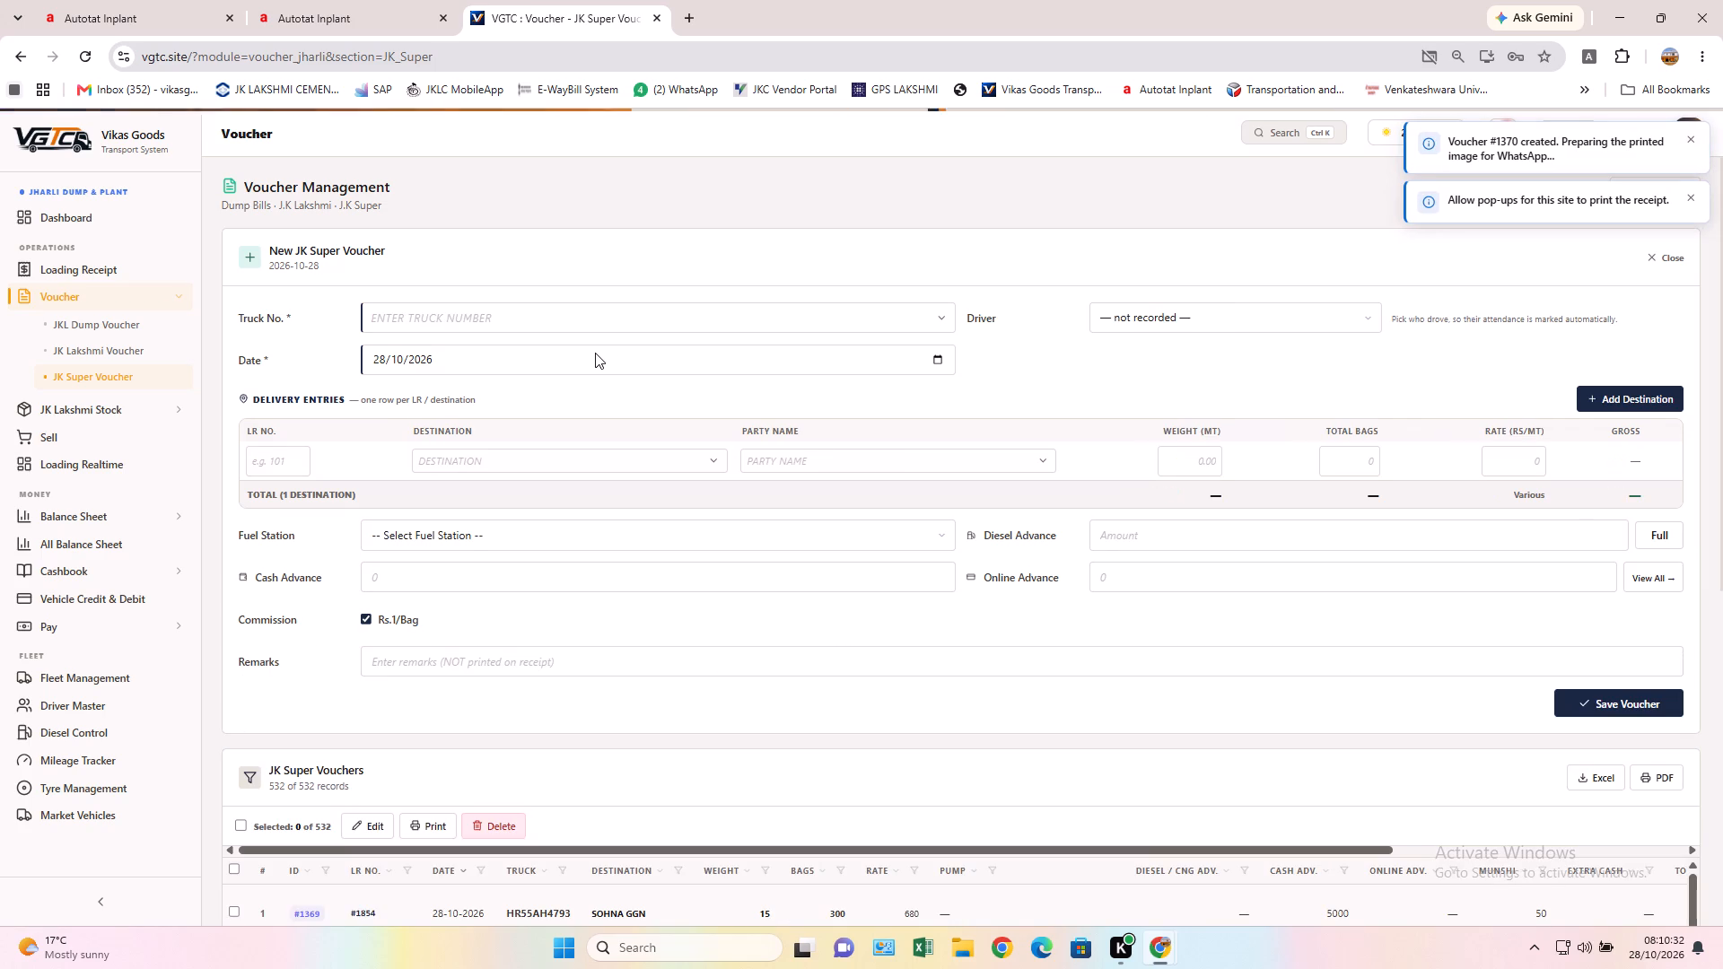
{"action": "left_click", "coordinate": [471, 322]}
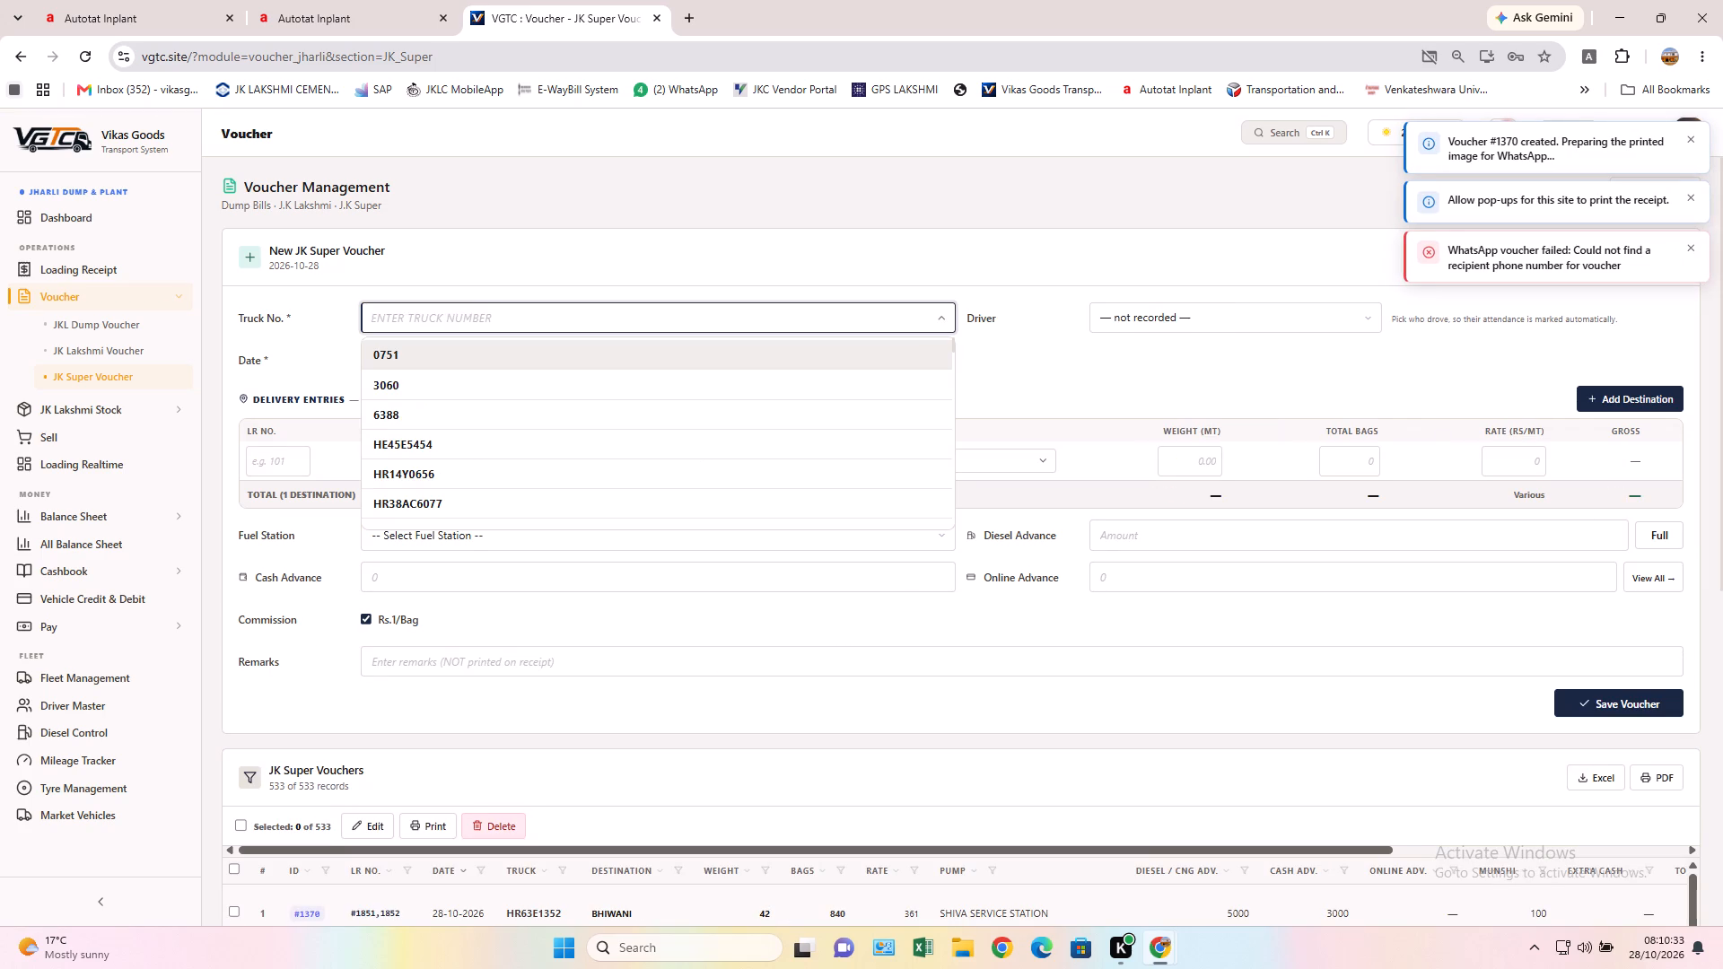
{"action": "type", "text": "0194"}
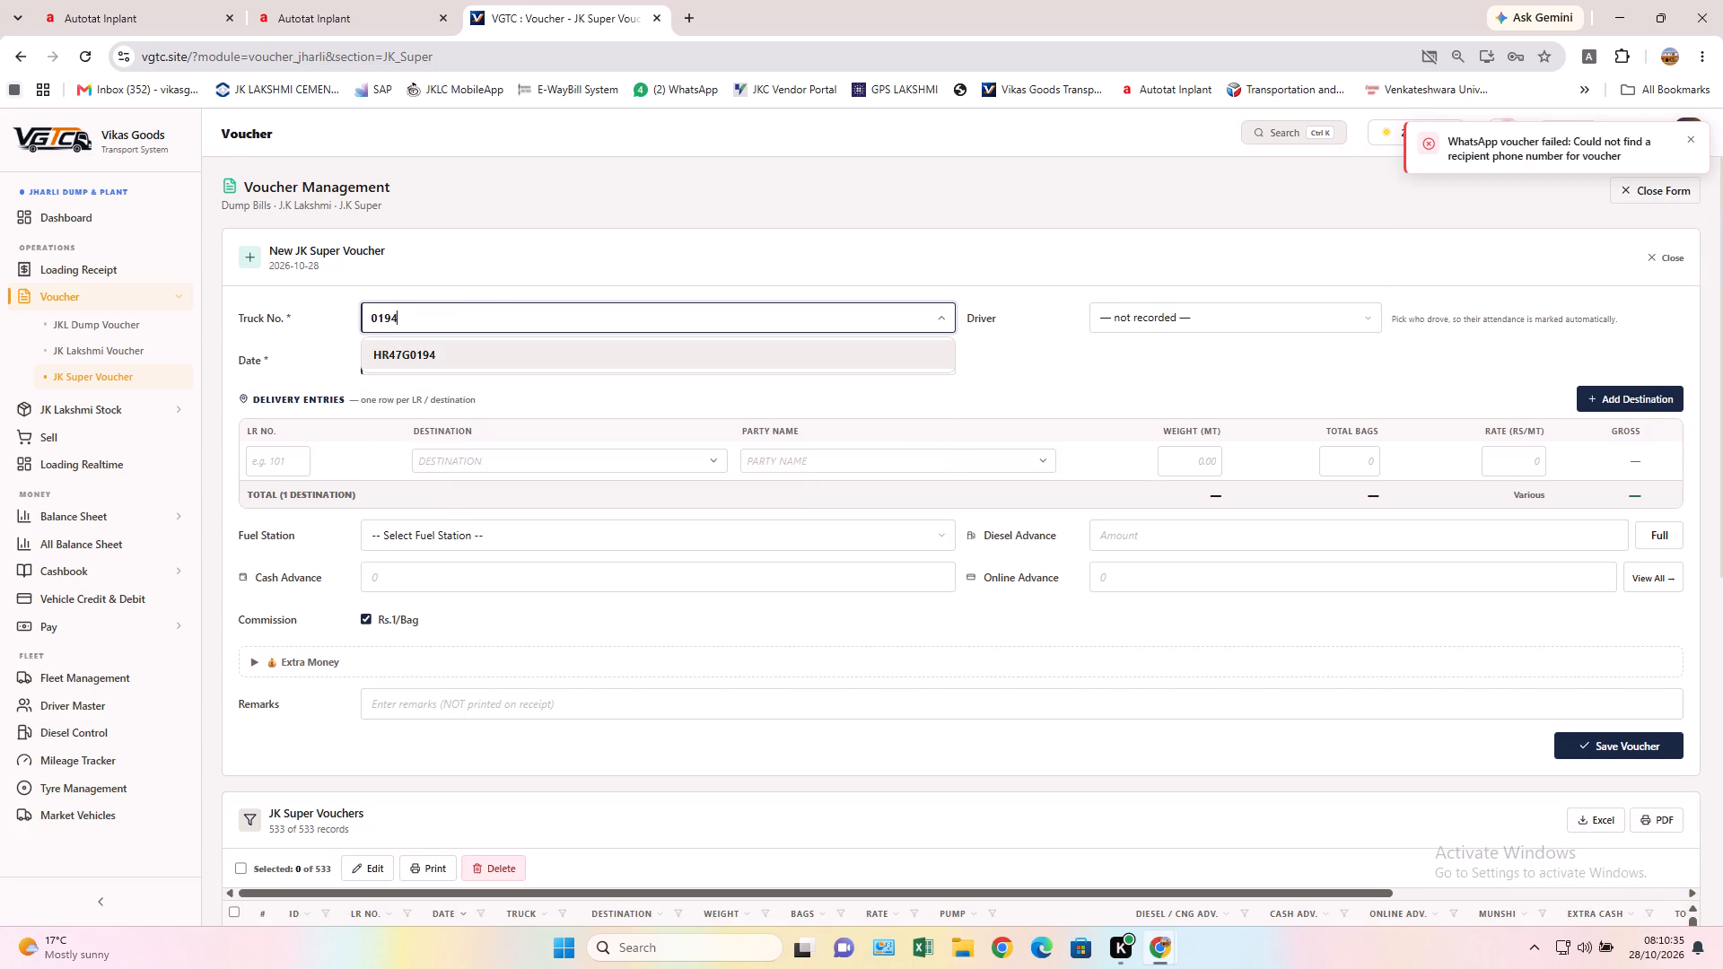
{"action": "left_click", "coordinate": [495, 355]}
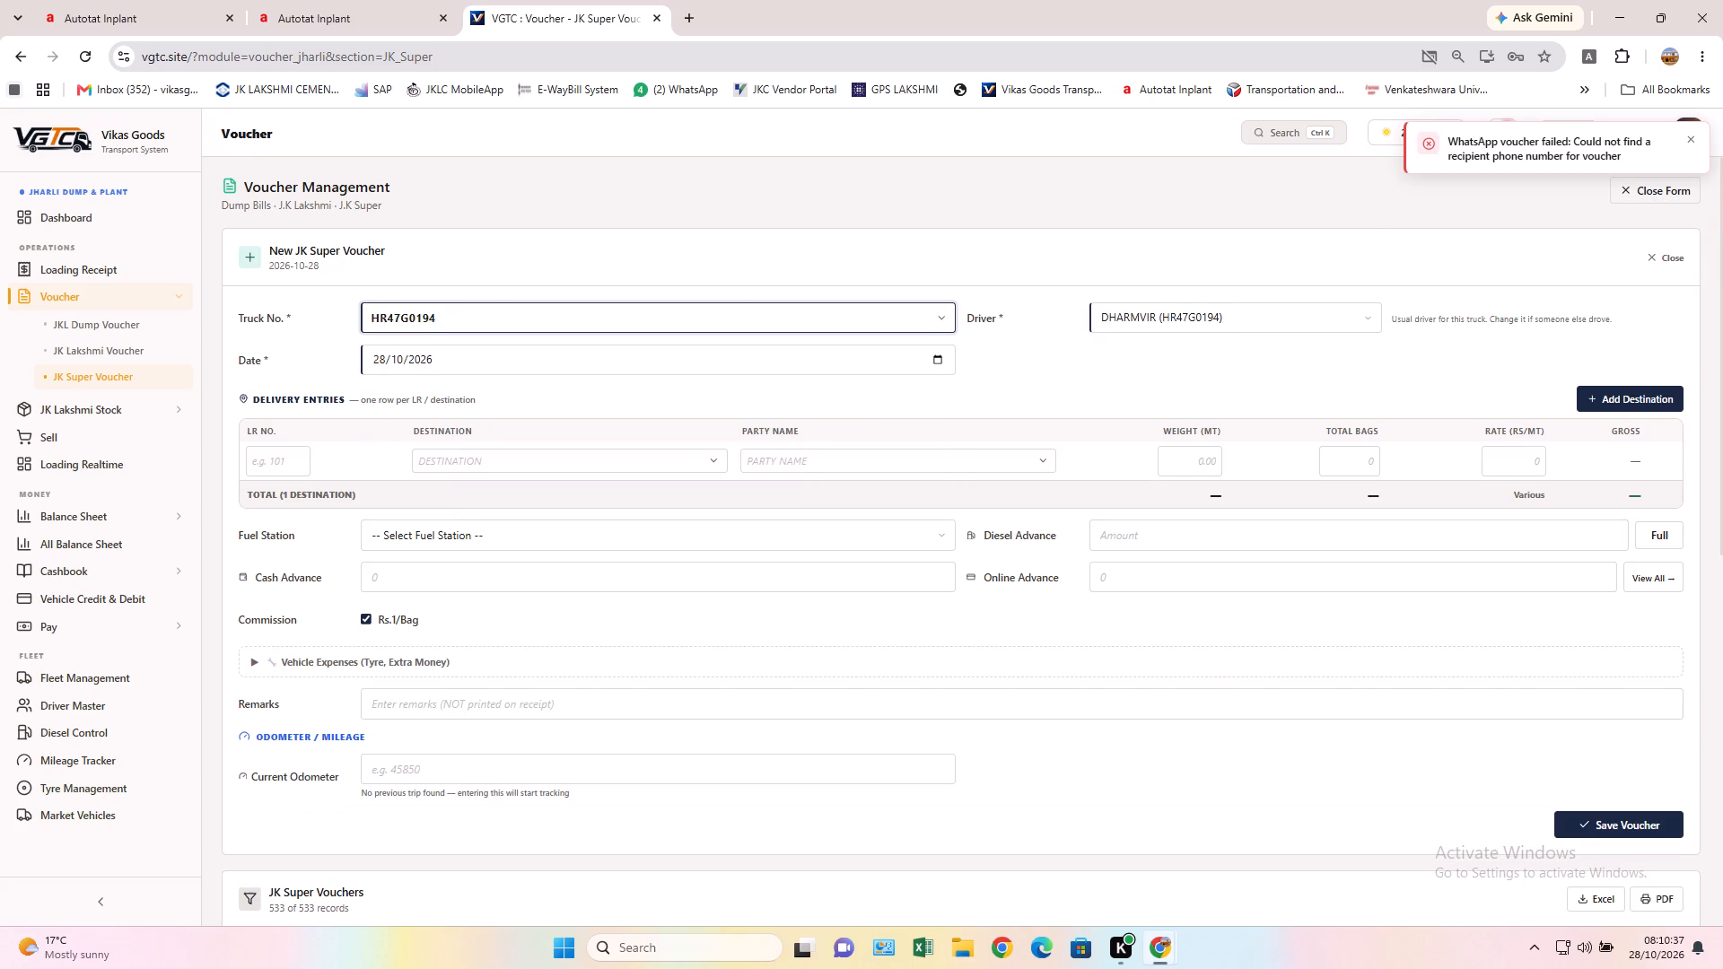
Fill in the delivery entry with LR number 1850 and destination BHIWANI.
{"action": "left_click_drag", "start_coordinate": [295, 476], "coordinate": [287, 459]}
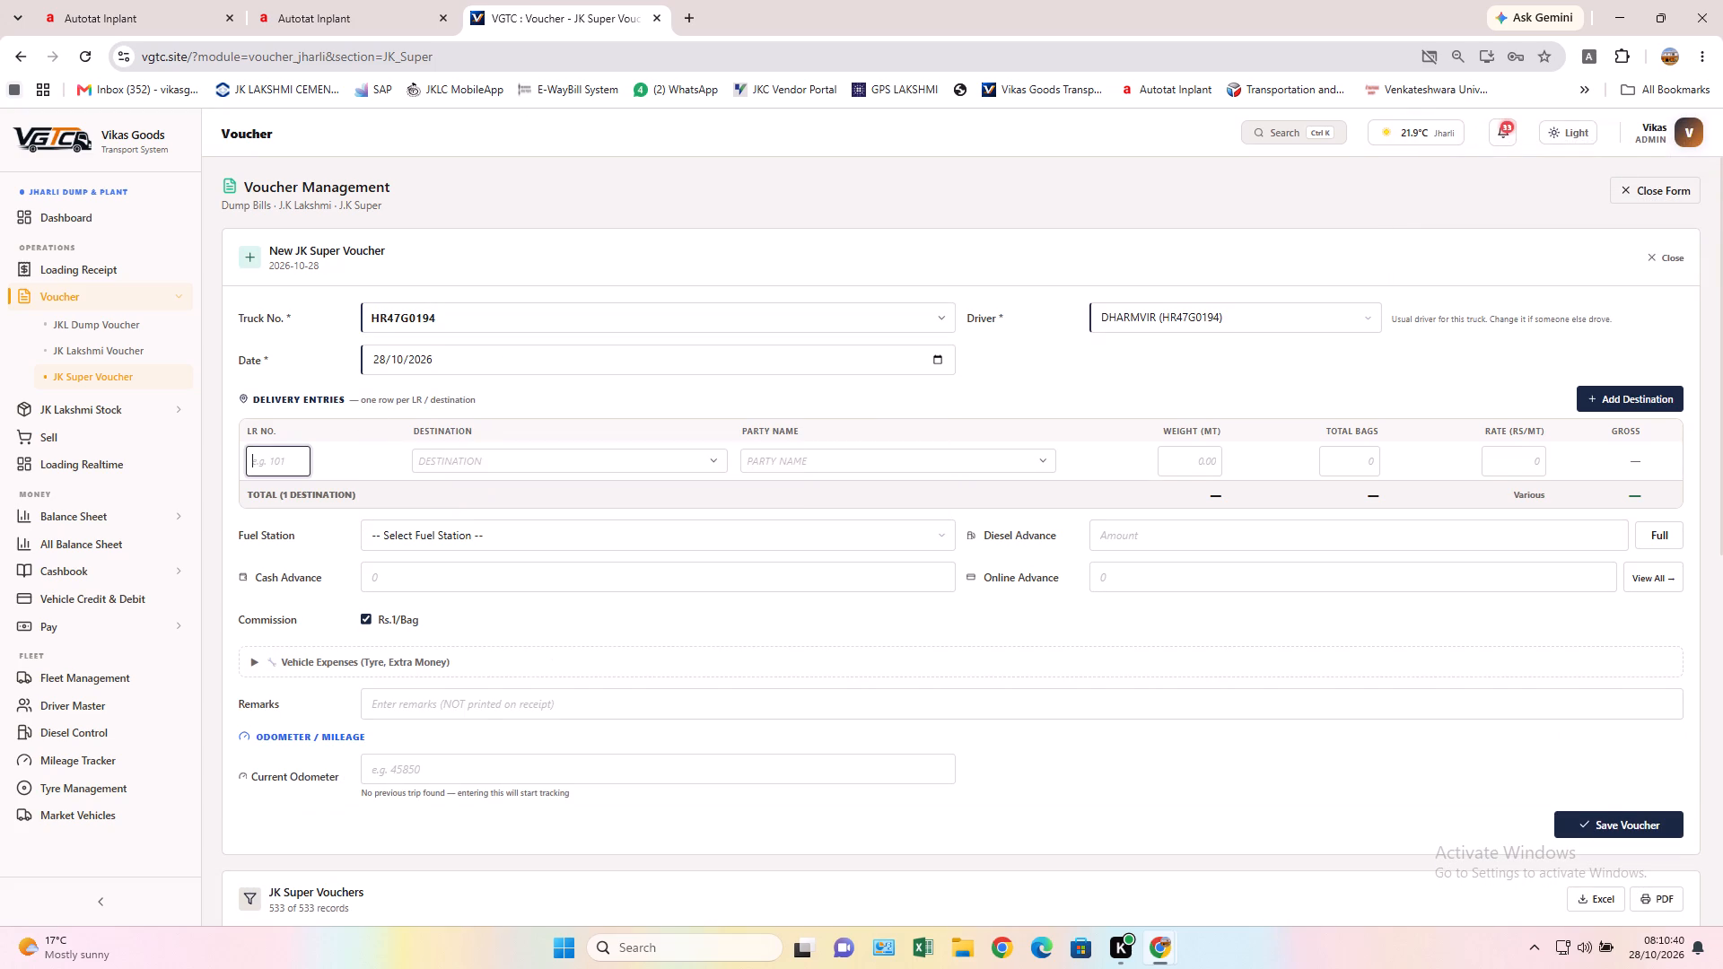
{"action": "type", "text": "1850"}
{"action": "left_click", "coordinate": [522, 458]}
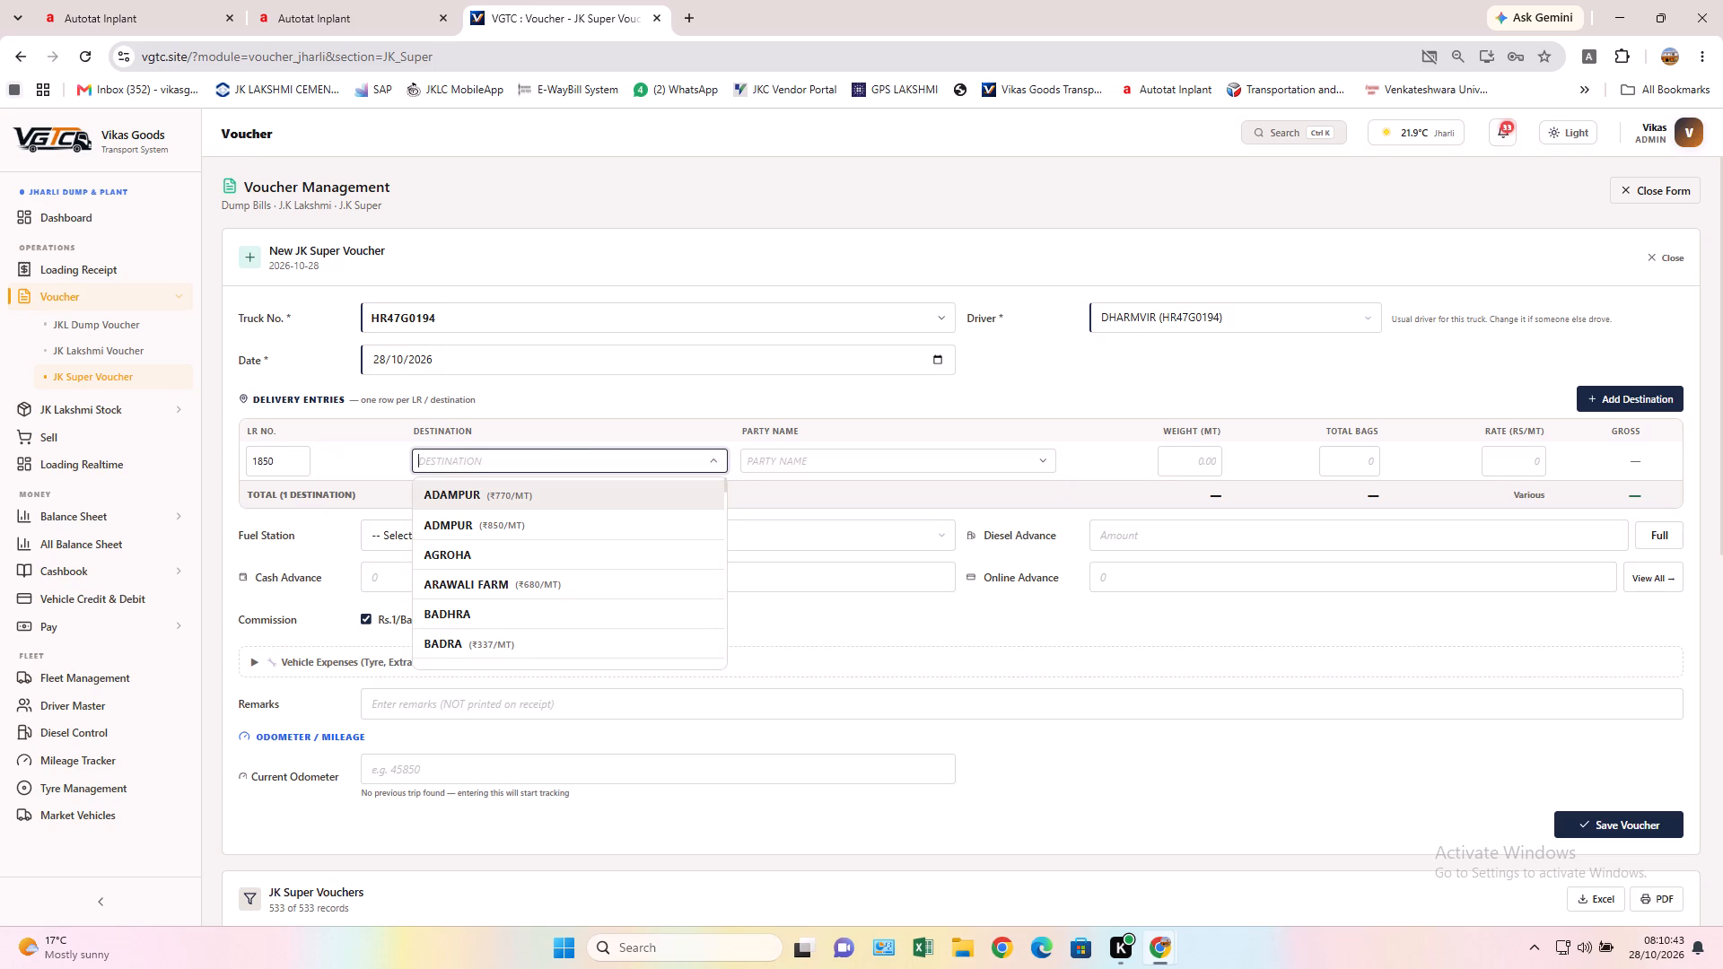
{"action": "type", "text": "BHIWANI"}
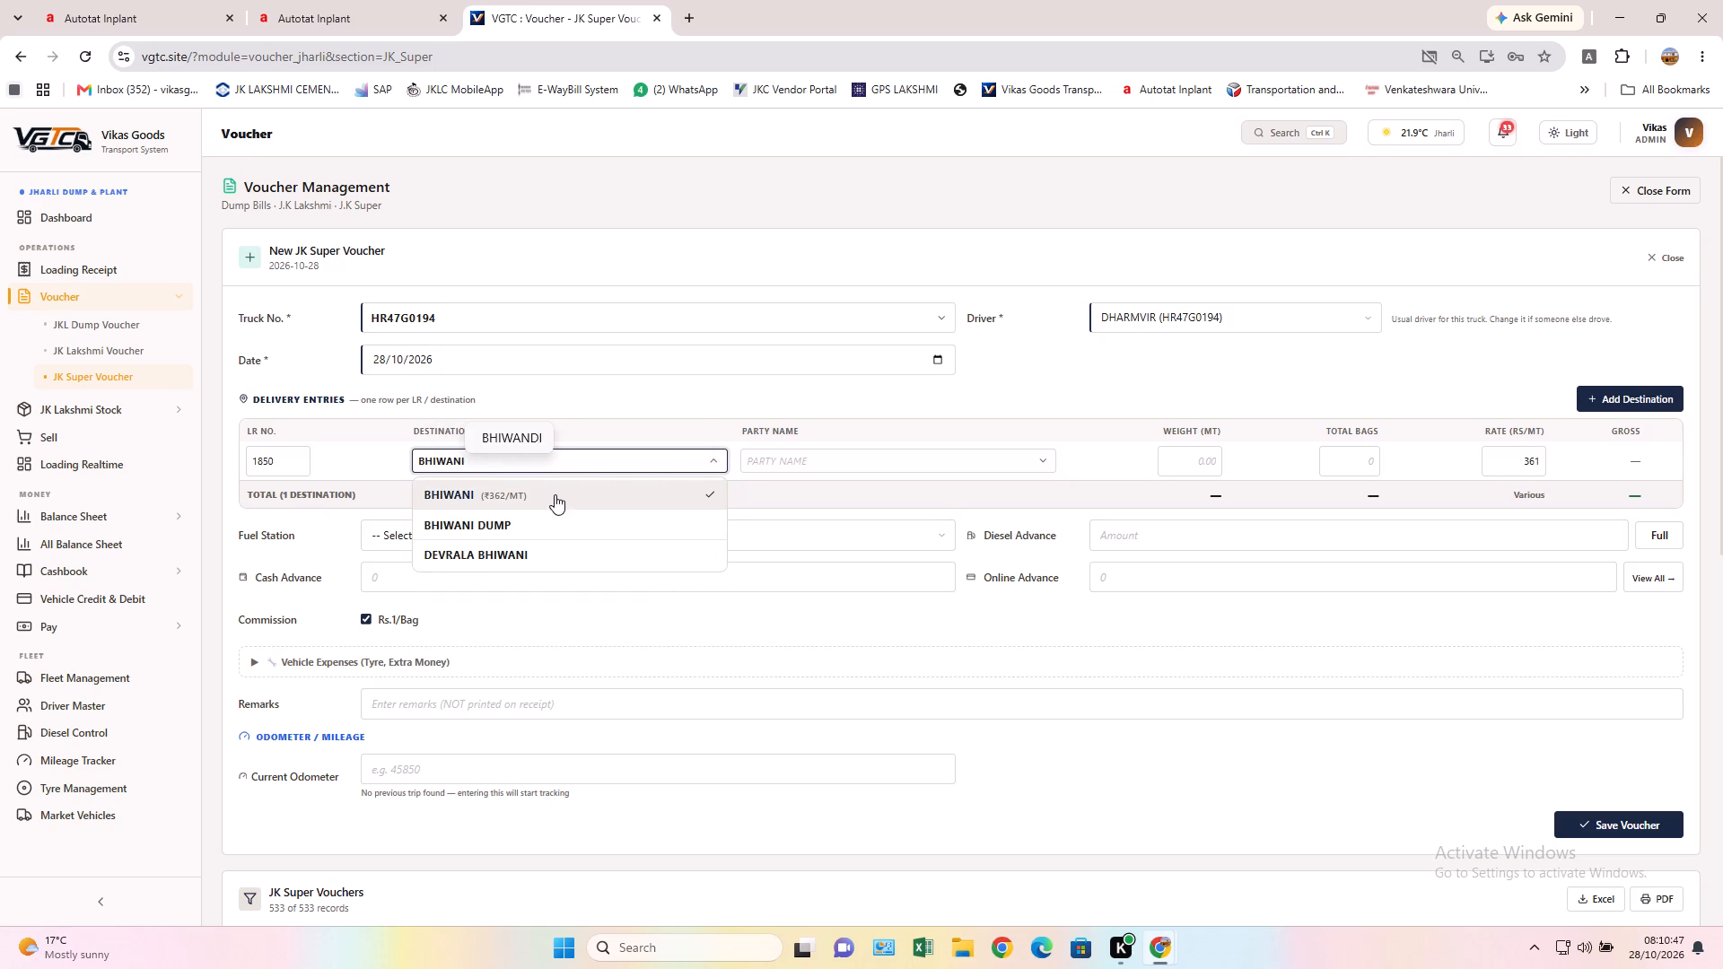
{"action": "left_click", "coordinate": [555, 495]}
{"action": "left_click", "coordinate": [1211, 462]}
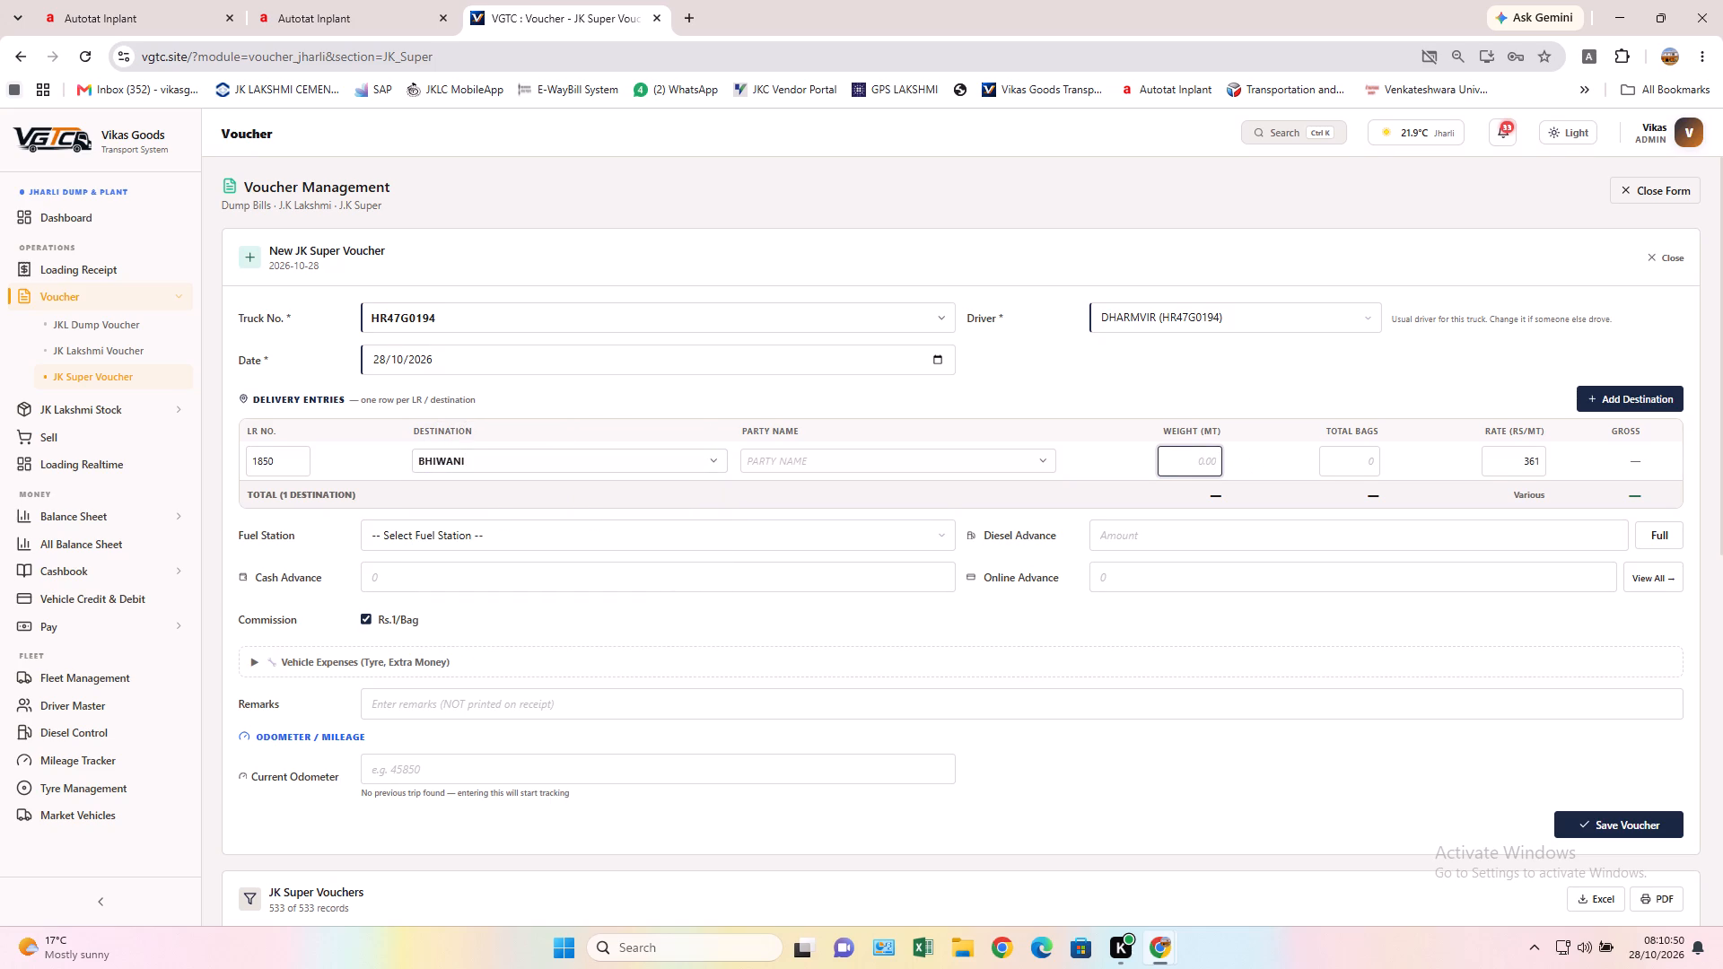
{"action": "type", "text": "42"}
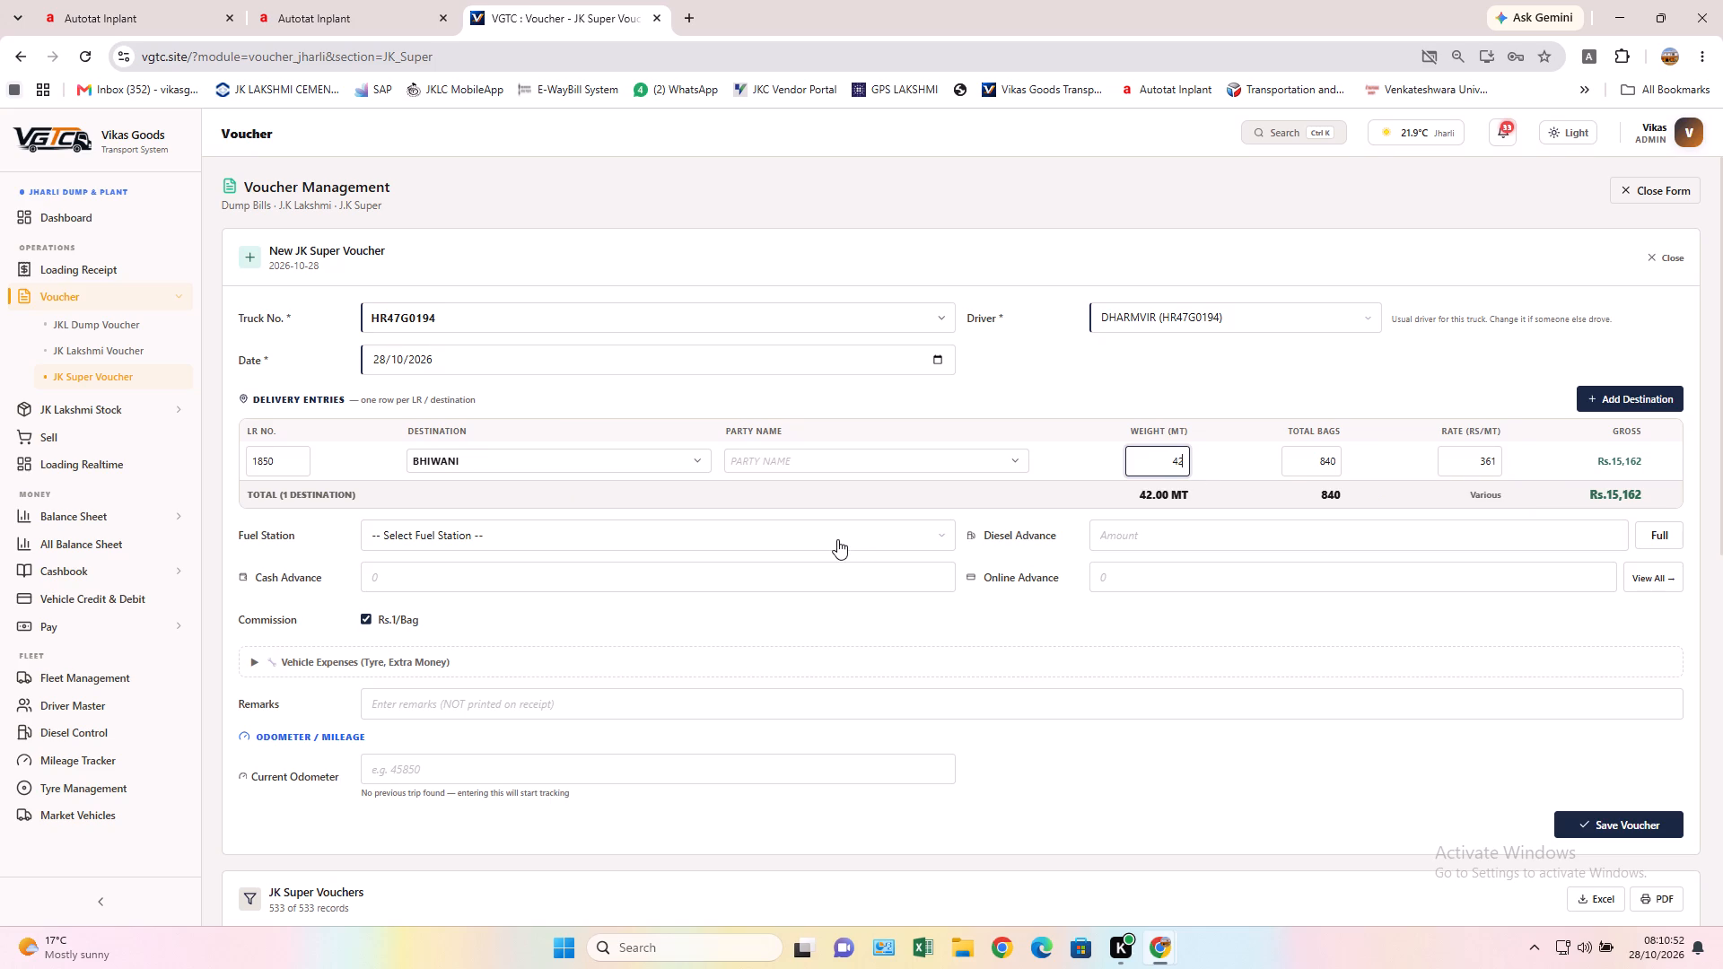
{"action": "left_click", "coordinate": [837, 539]}
{"action": "left_click", "coordinate": [830, 632]}
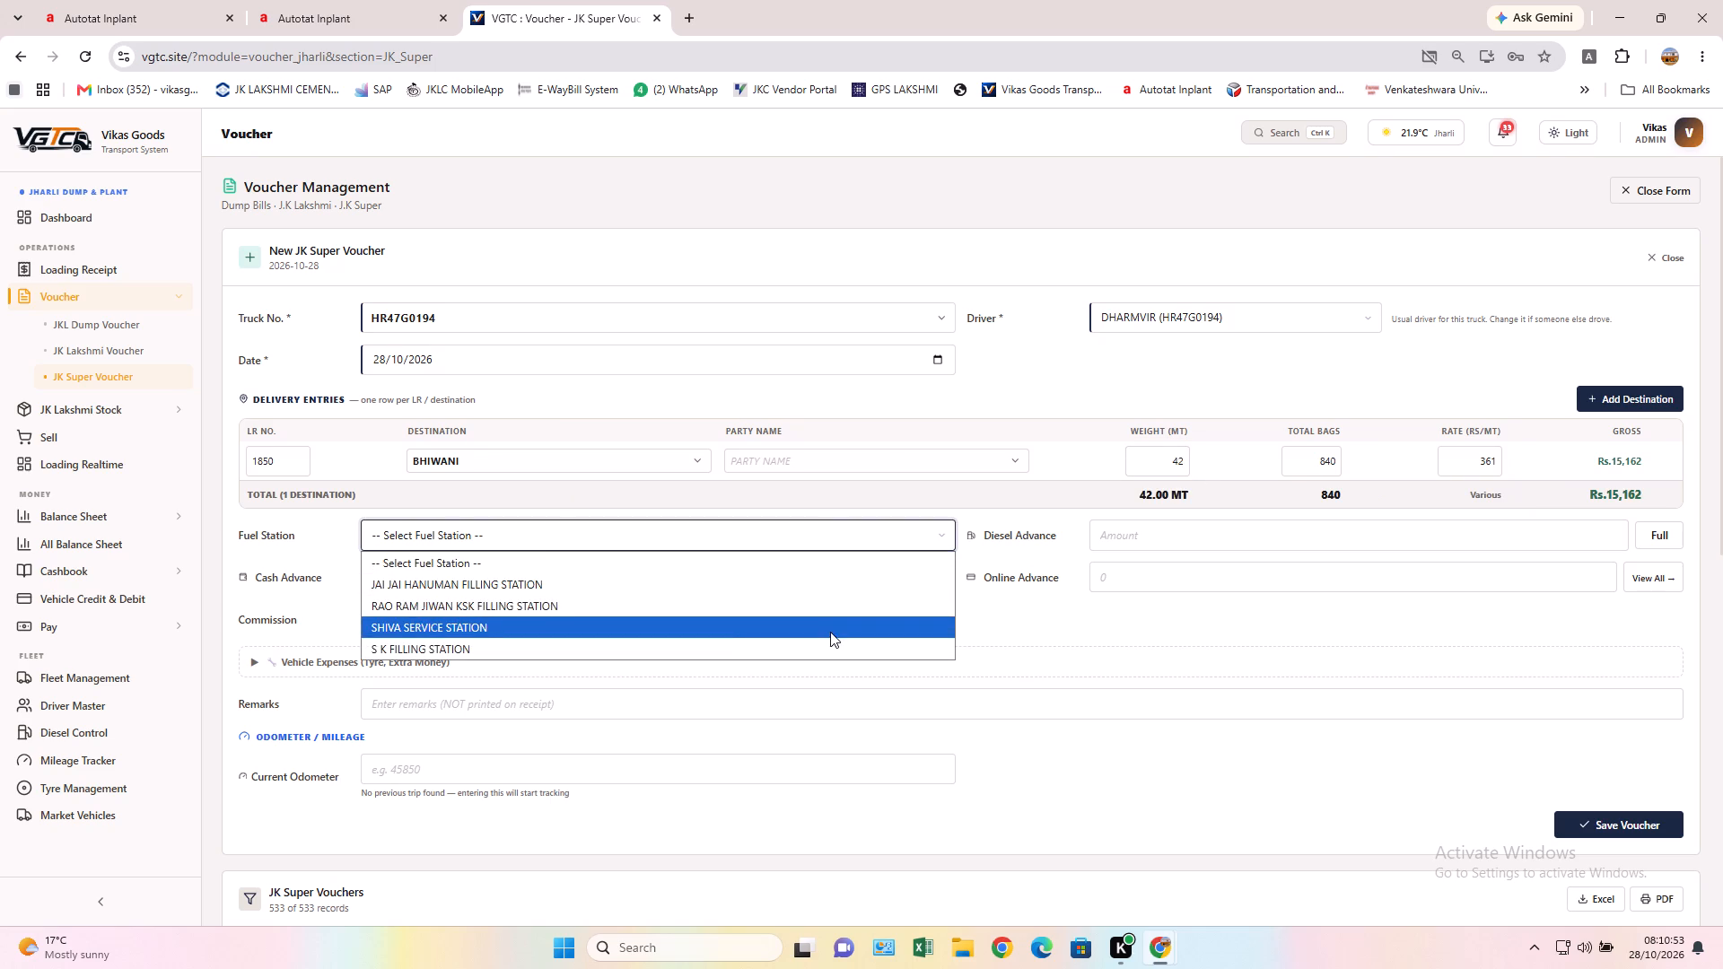
{"action": "left_click", "coordinate": [1119, 542]}
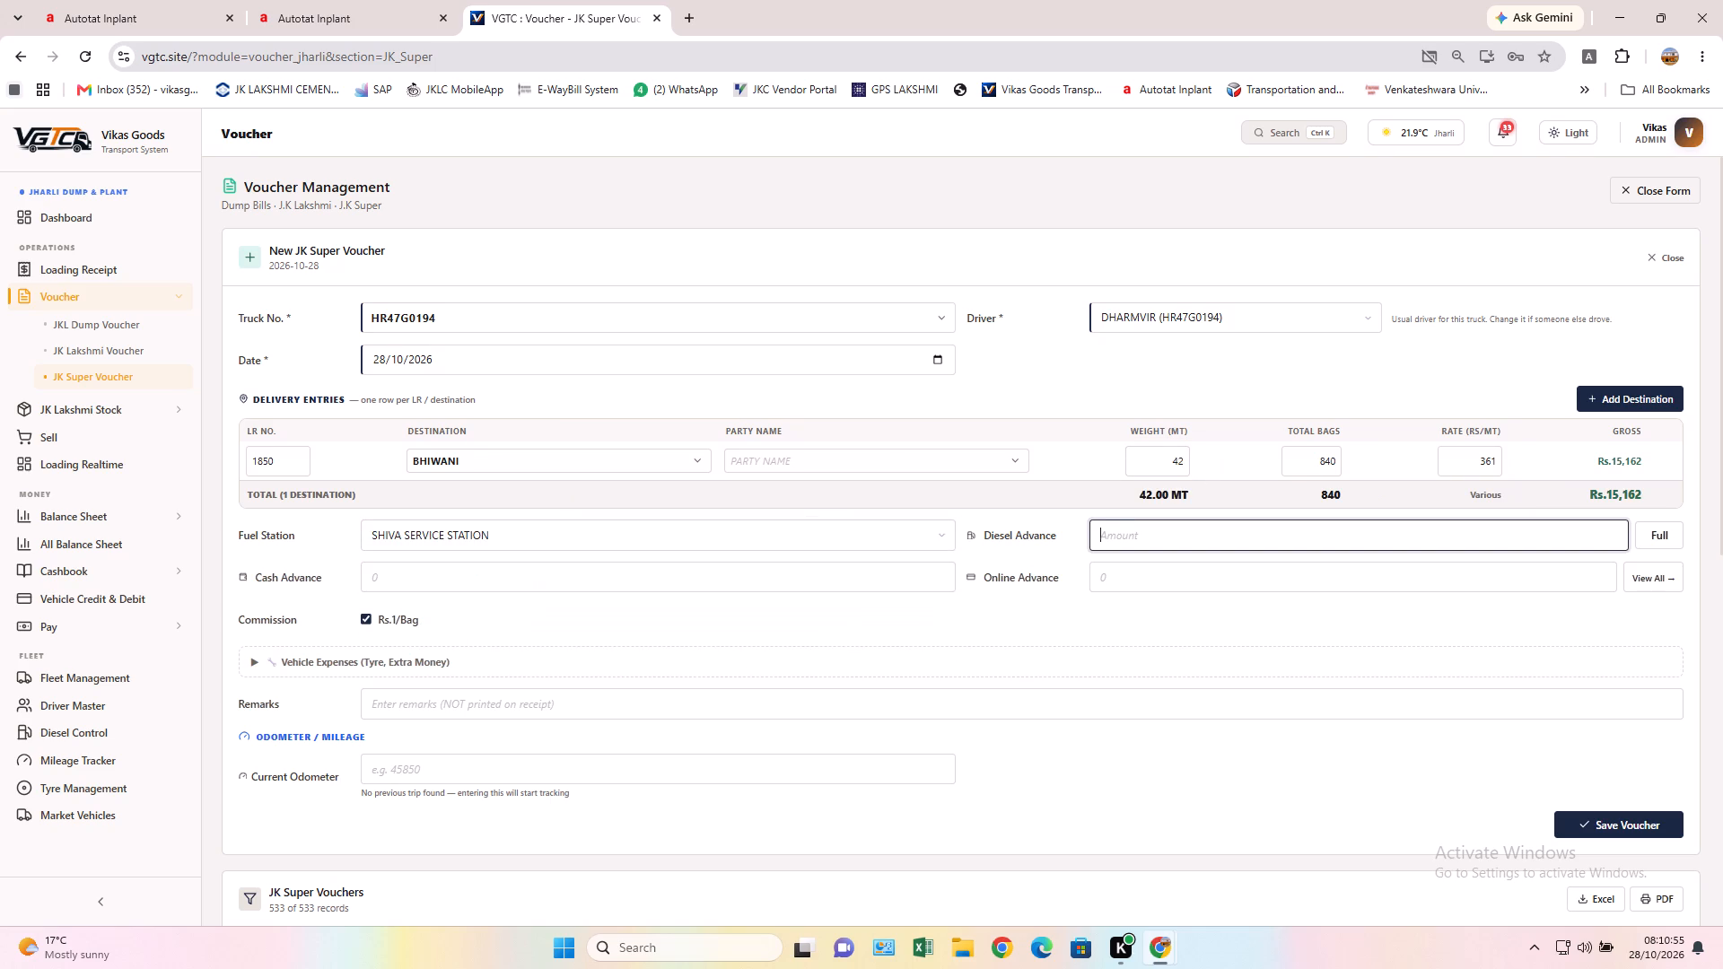
{"action": "type", "text": "6000"}
{"action": "left_click", "coordinate": [798, 584]}
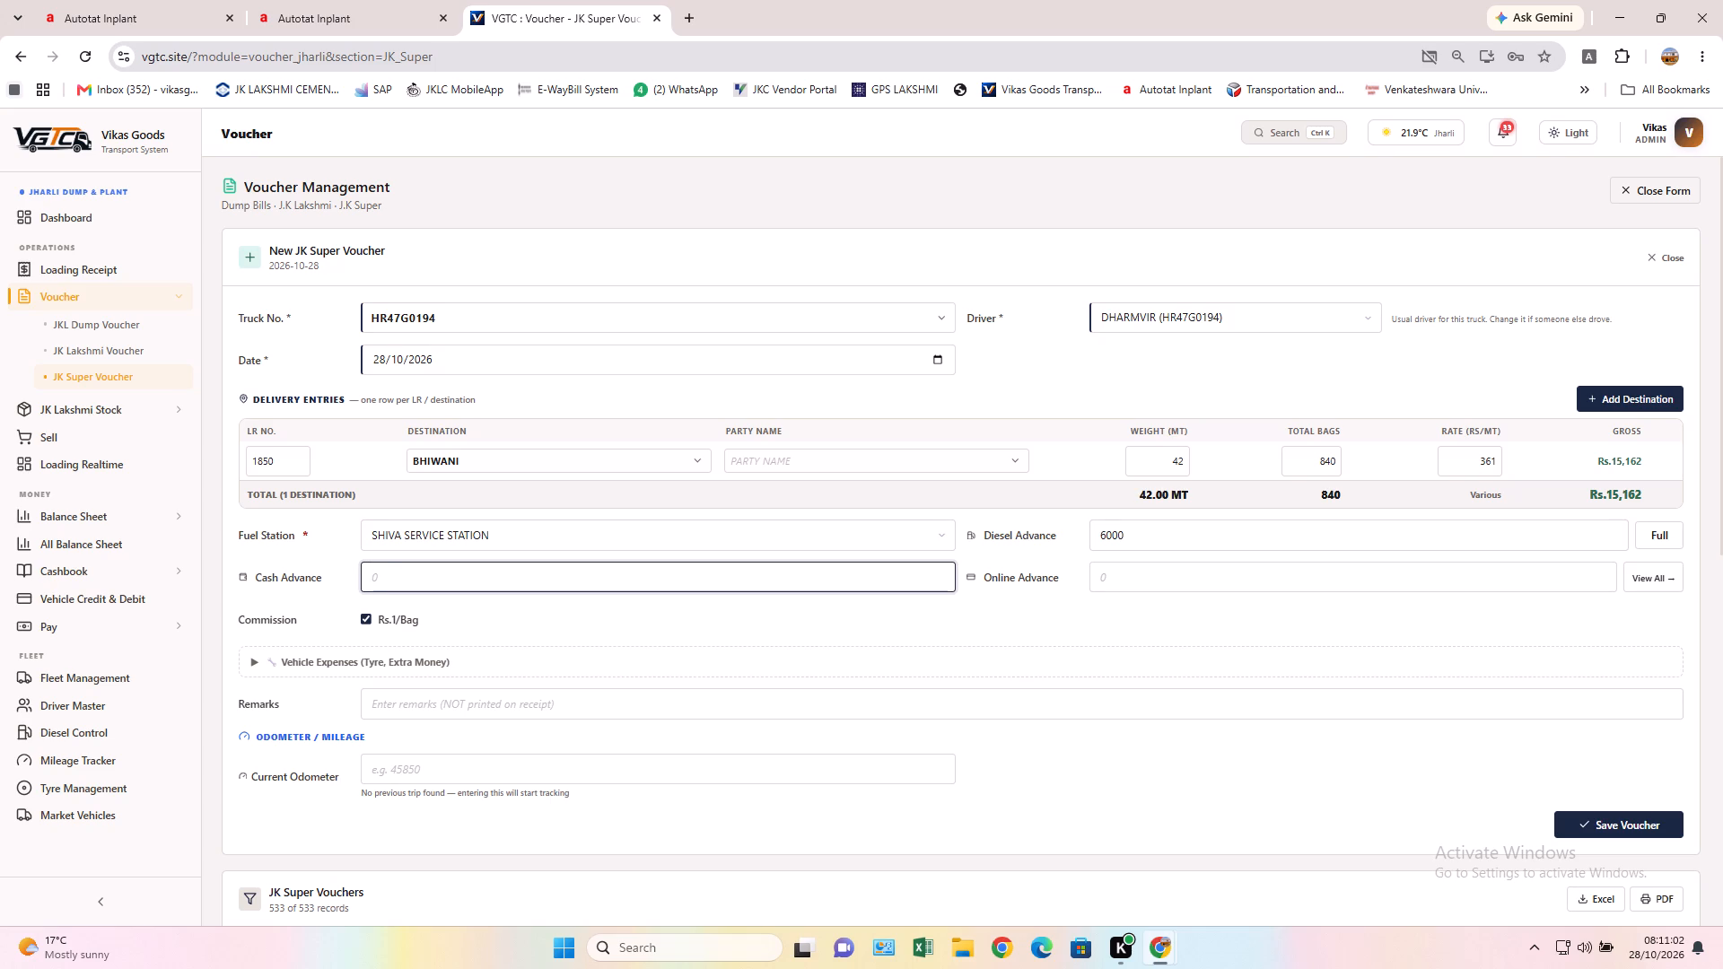
{"action": "type", "text": "5050"}
{"action": "left_click", "coordinate": [1579, 832]}
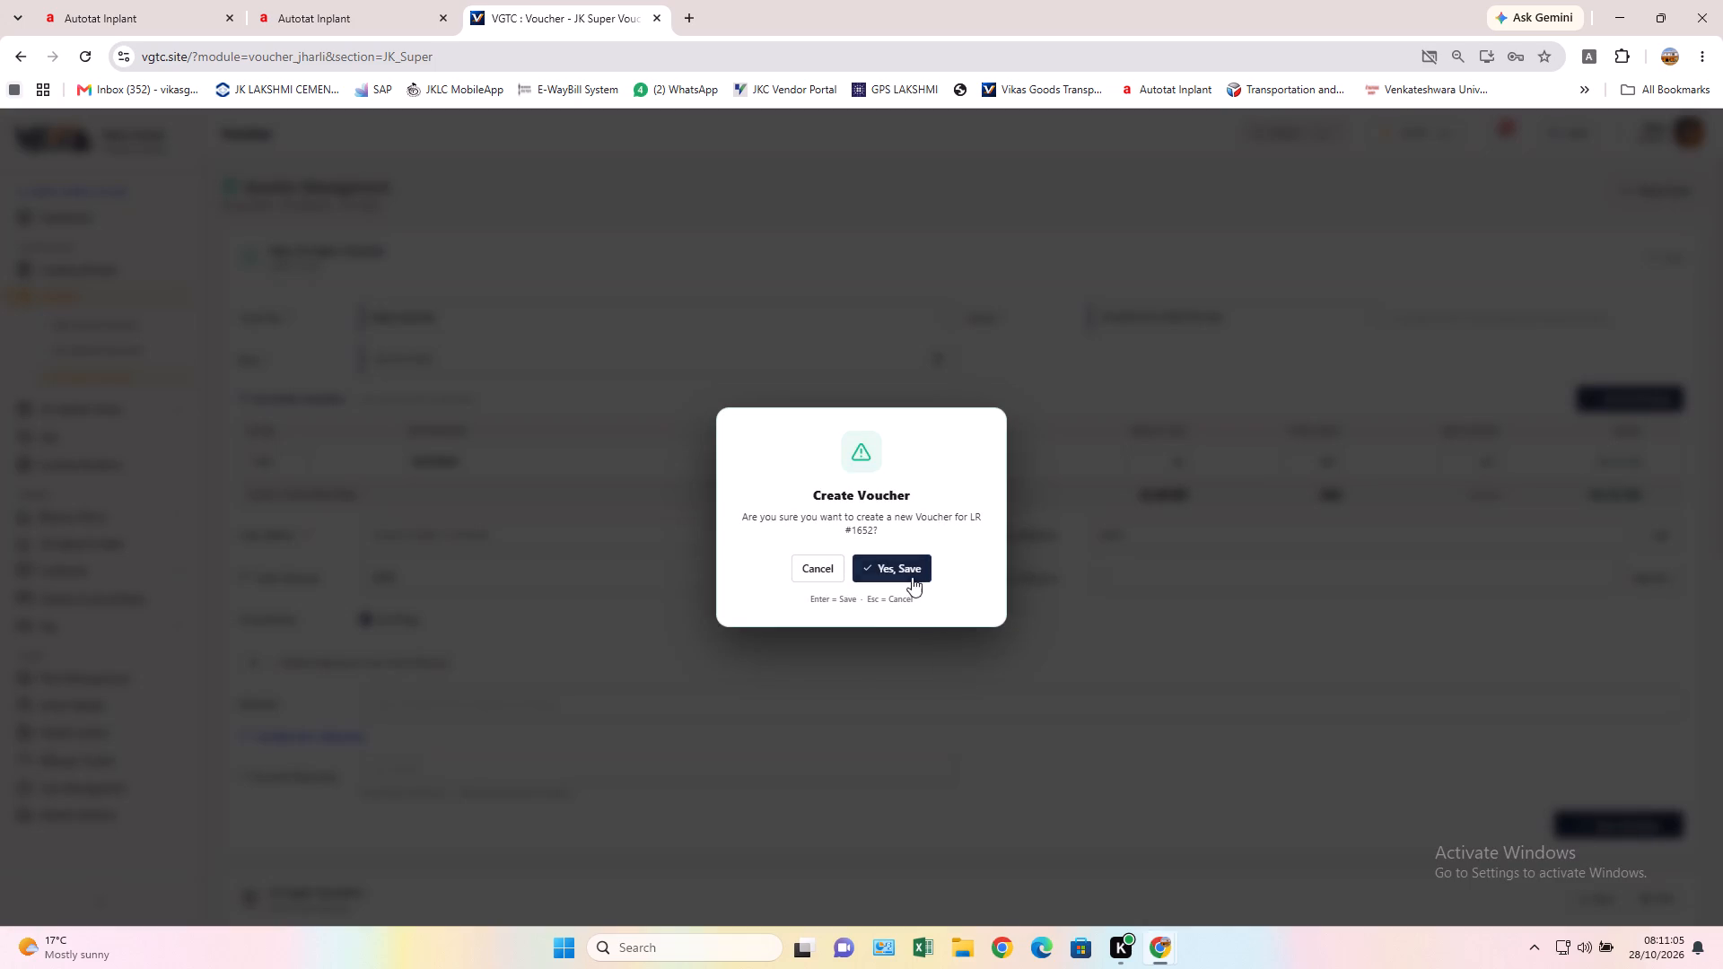
{"action": "left_click", "coordinate": [909, 572]}
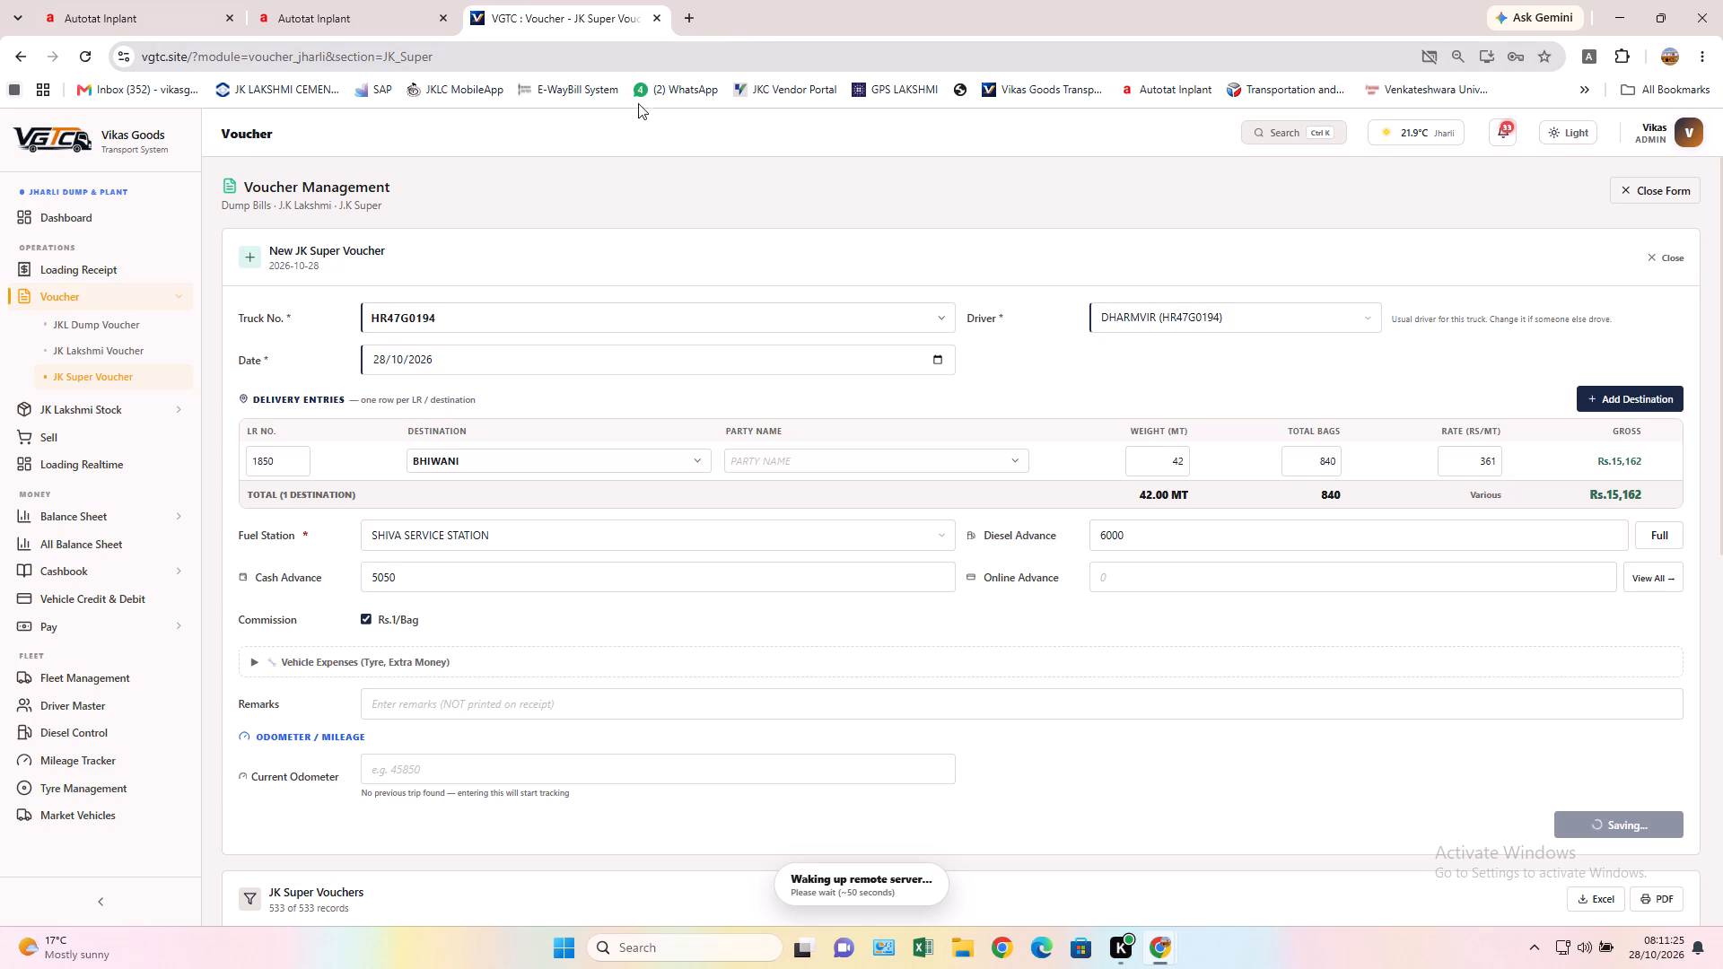
{"action": "scroll", "coordinate": [765, 567], "scroll_direction": "down", "scroll_amount": 2}
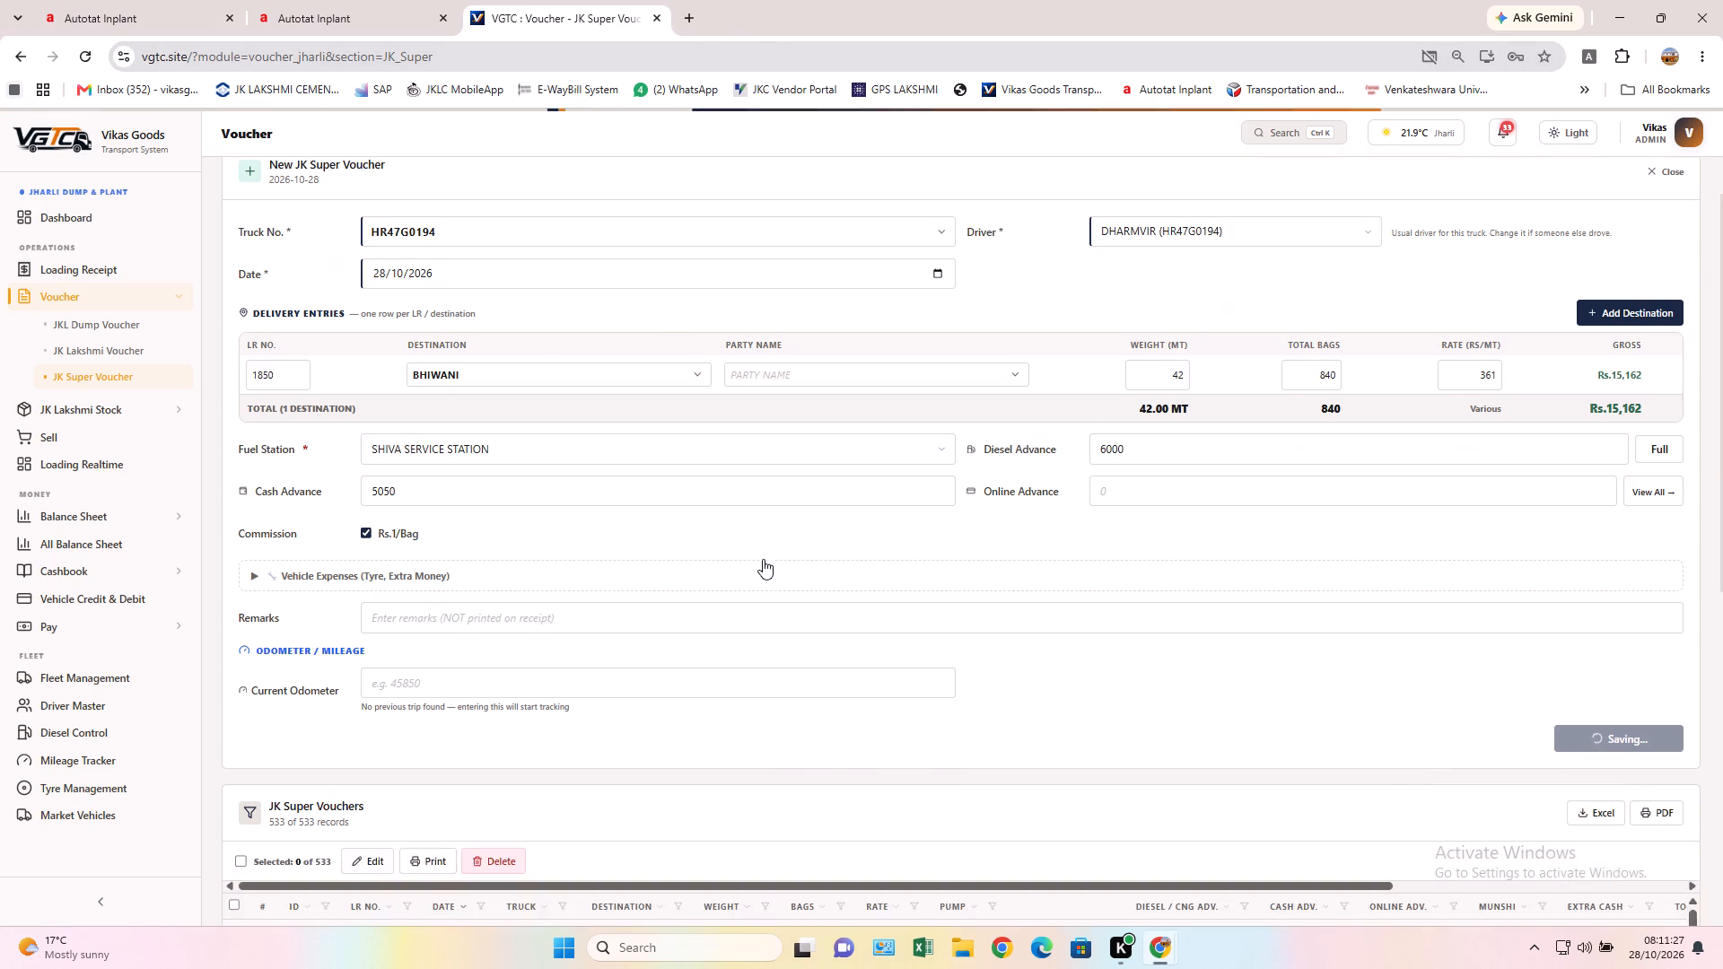
{"action": "scroll", "coordinate": [756, 543], "scroll_direction": "up", "scroll_amount": 6}
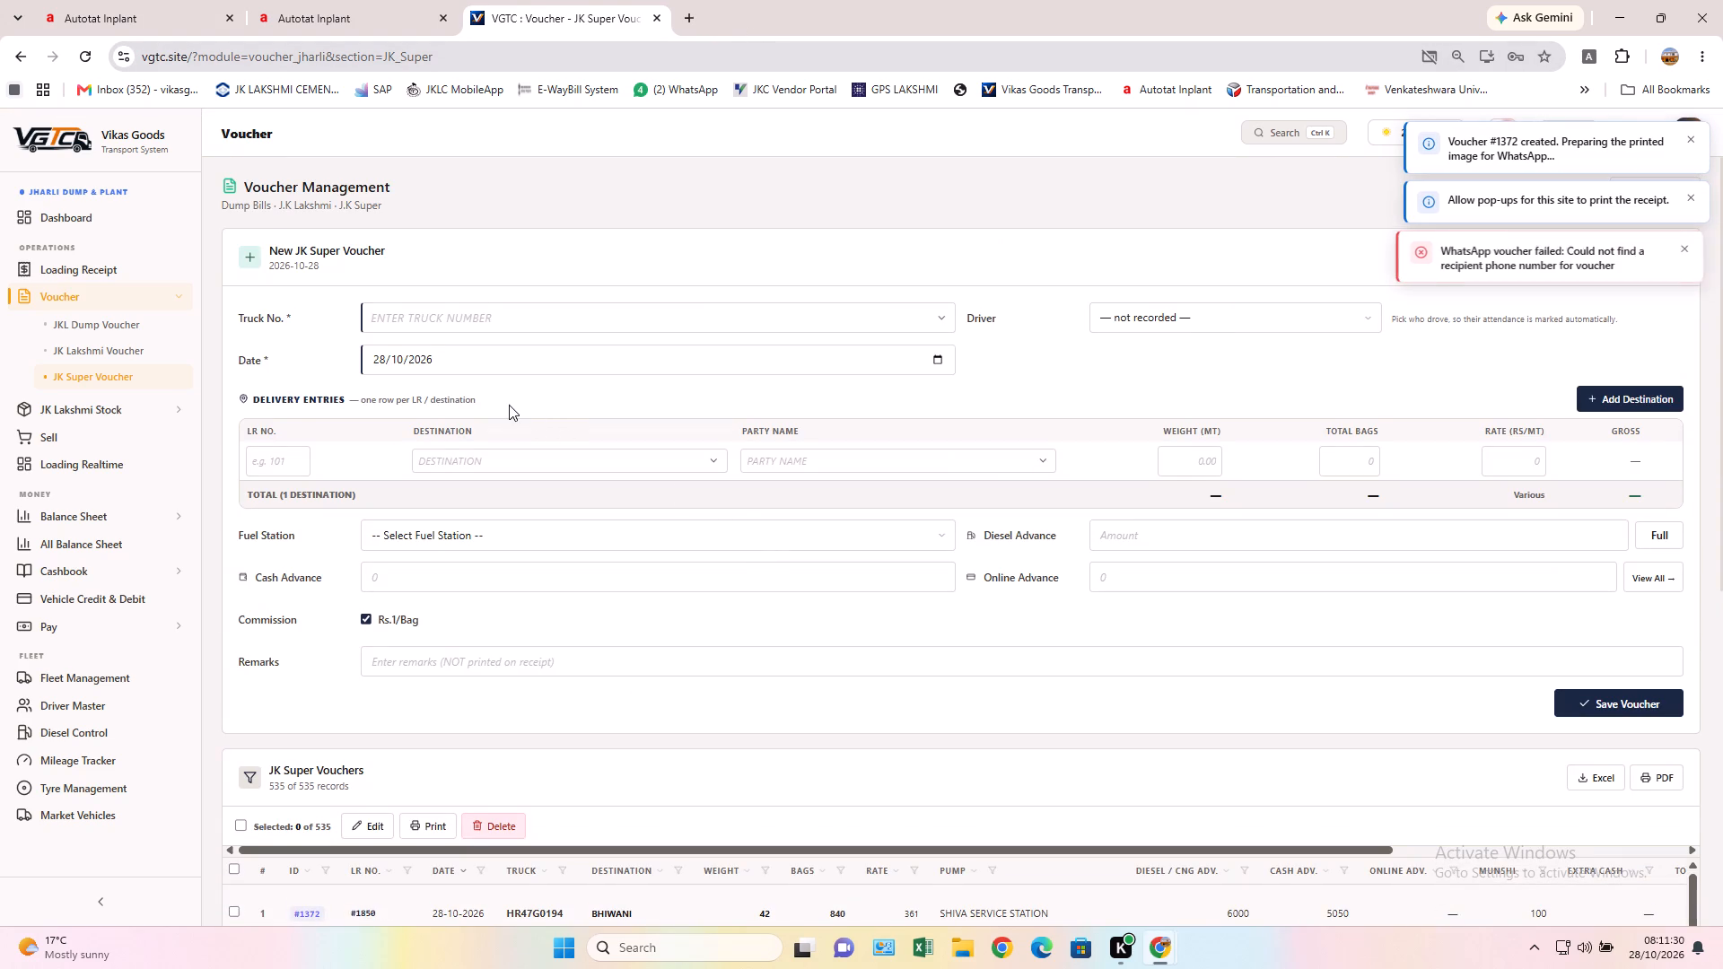
{"action": "left_click", "coordinate": [415, 318]}
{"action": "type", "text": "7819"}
{"action": "scroll", "coordinate": [415, 318], "scroll_direction": "up", "scroll_amount": 1}
{"action": "left_click", "coordinate": [442, 348]}
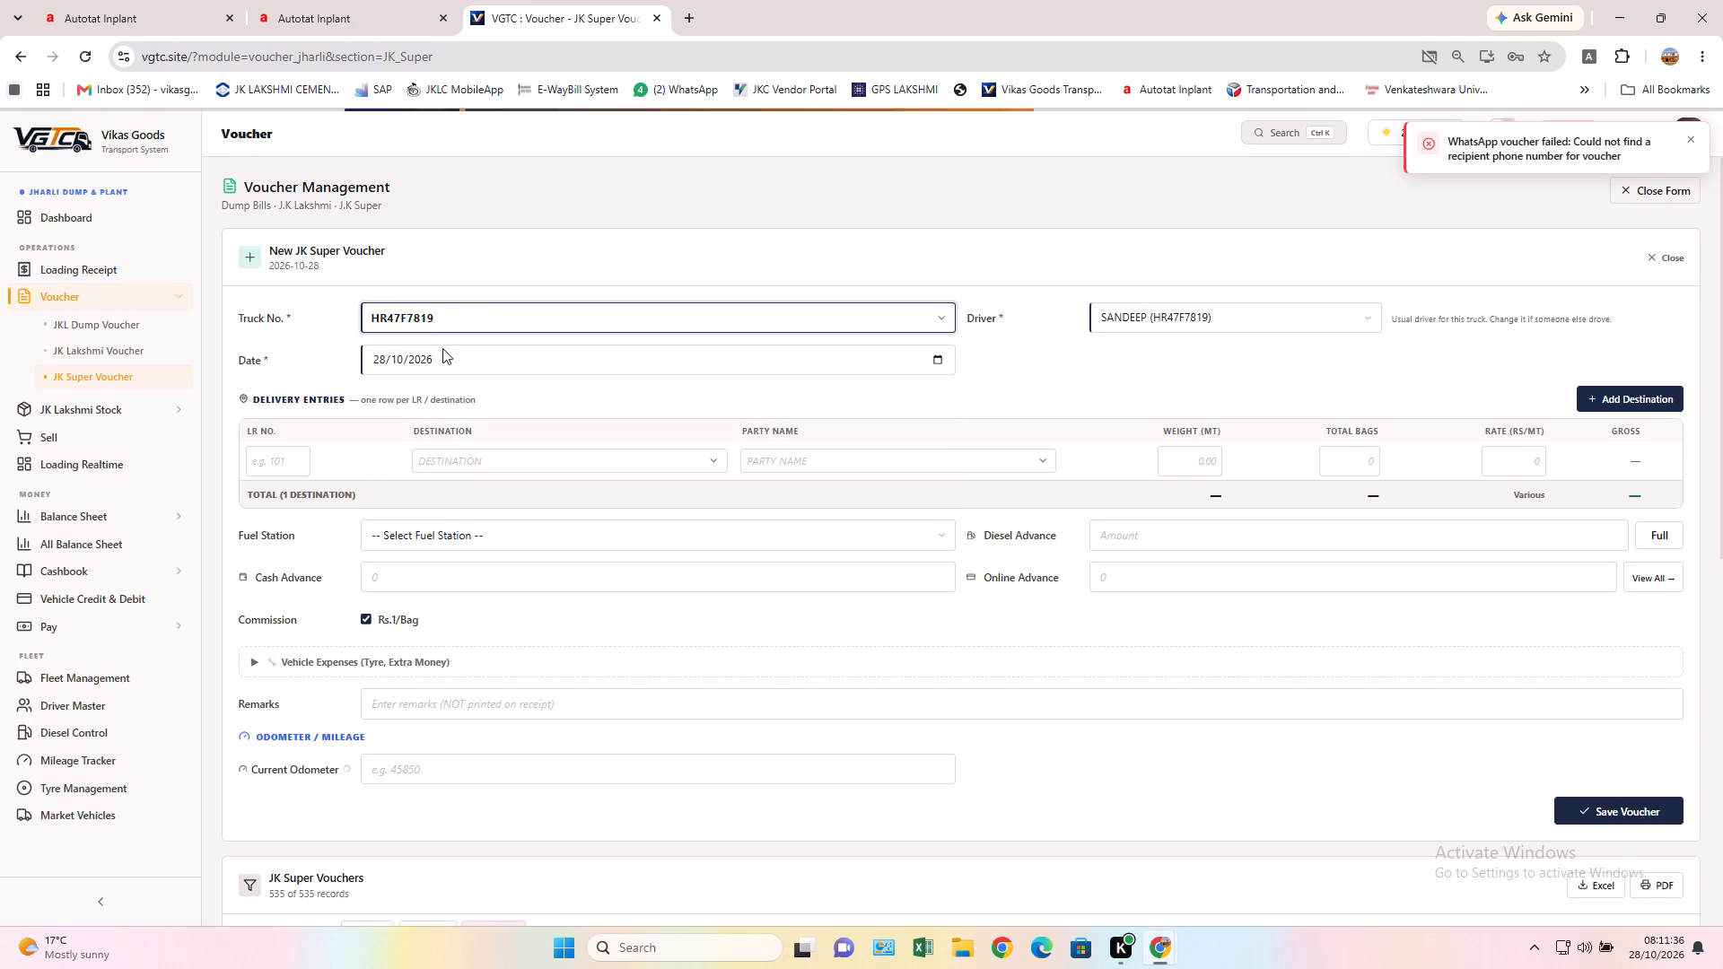
{"action": "left_click", "coordinate": [288, 470]}
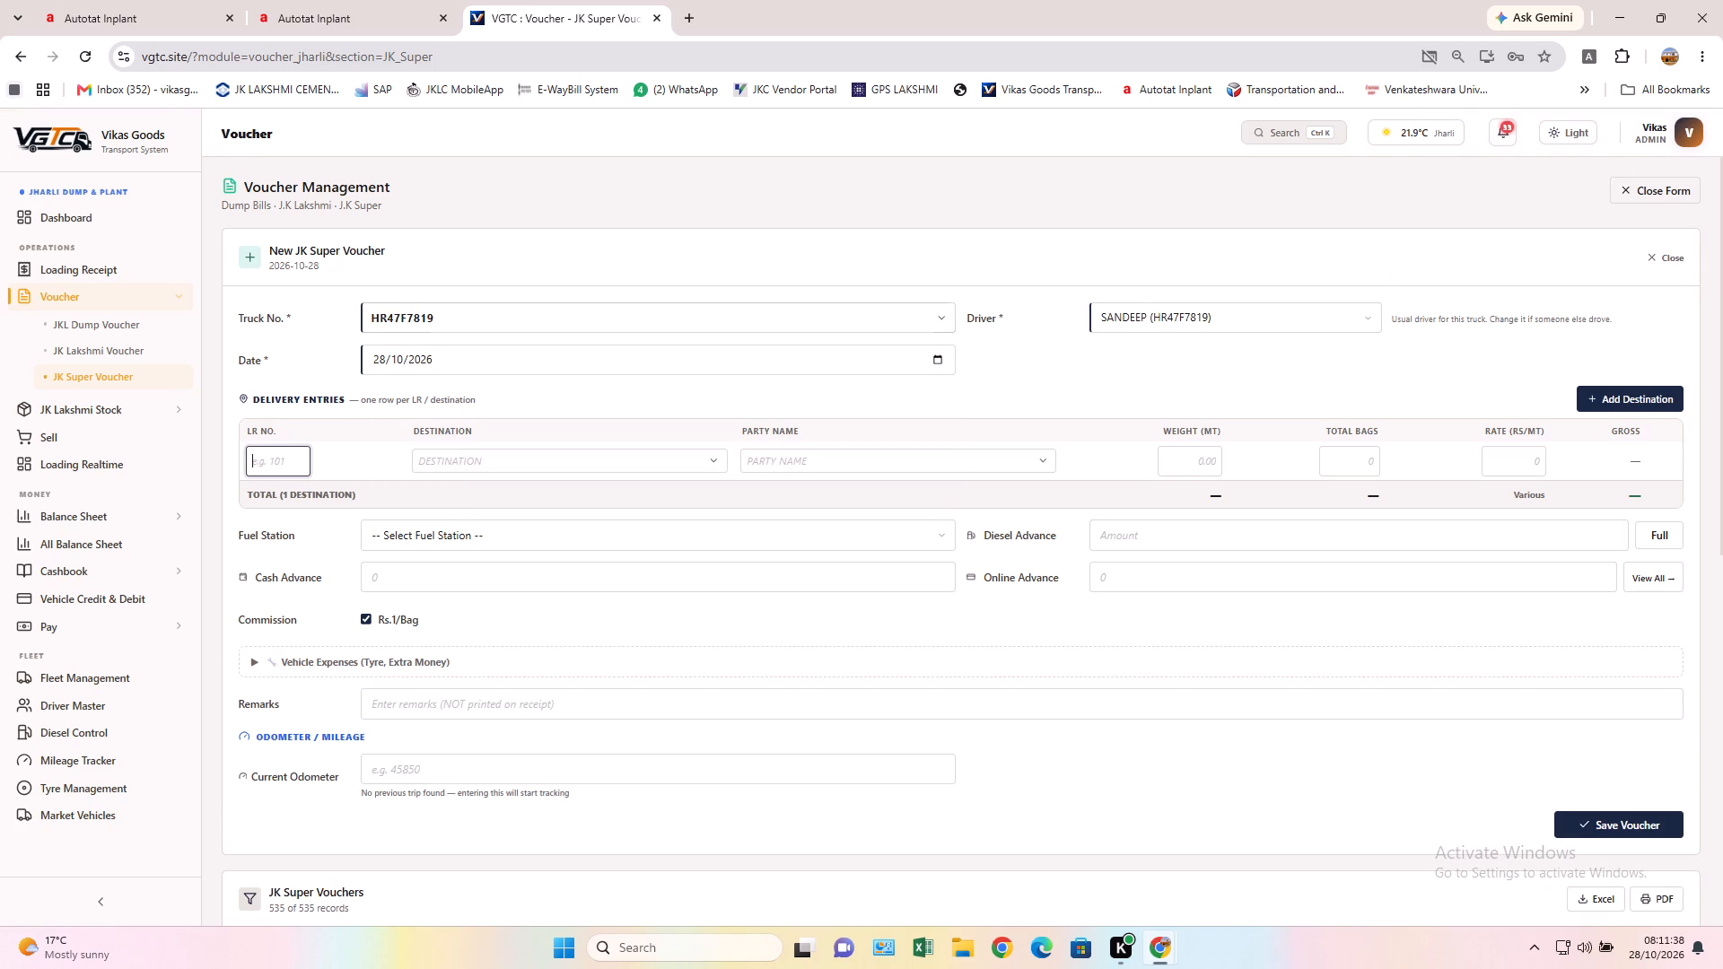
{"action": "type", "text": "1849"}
{"action": "left_click", "coordinate": [472, 459]}
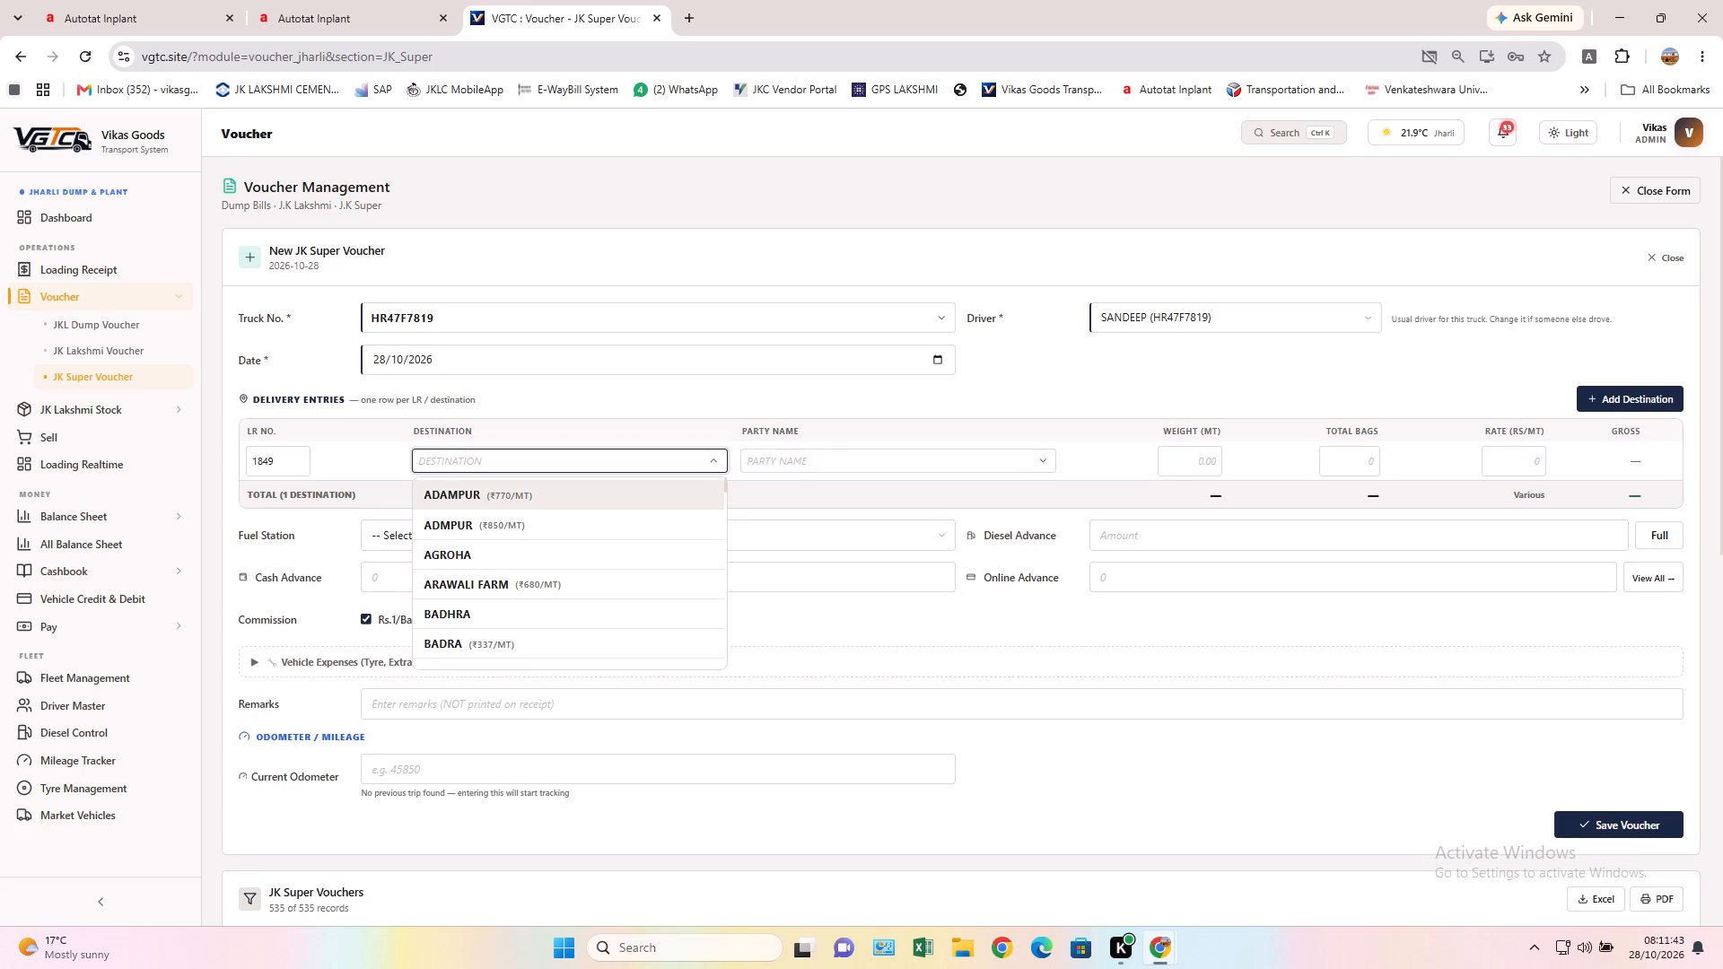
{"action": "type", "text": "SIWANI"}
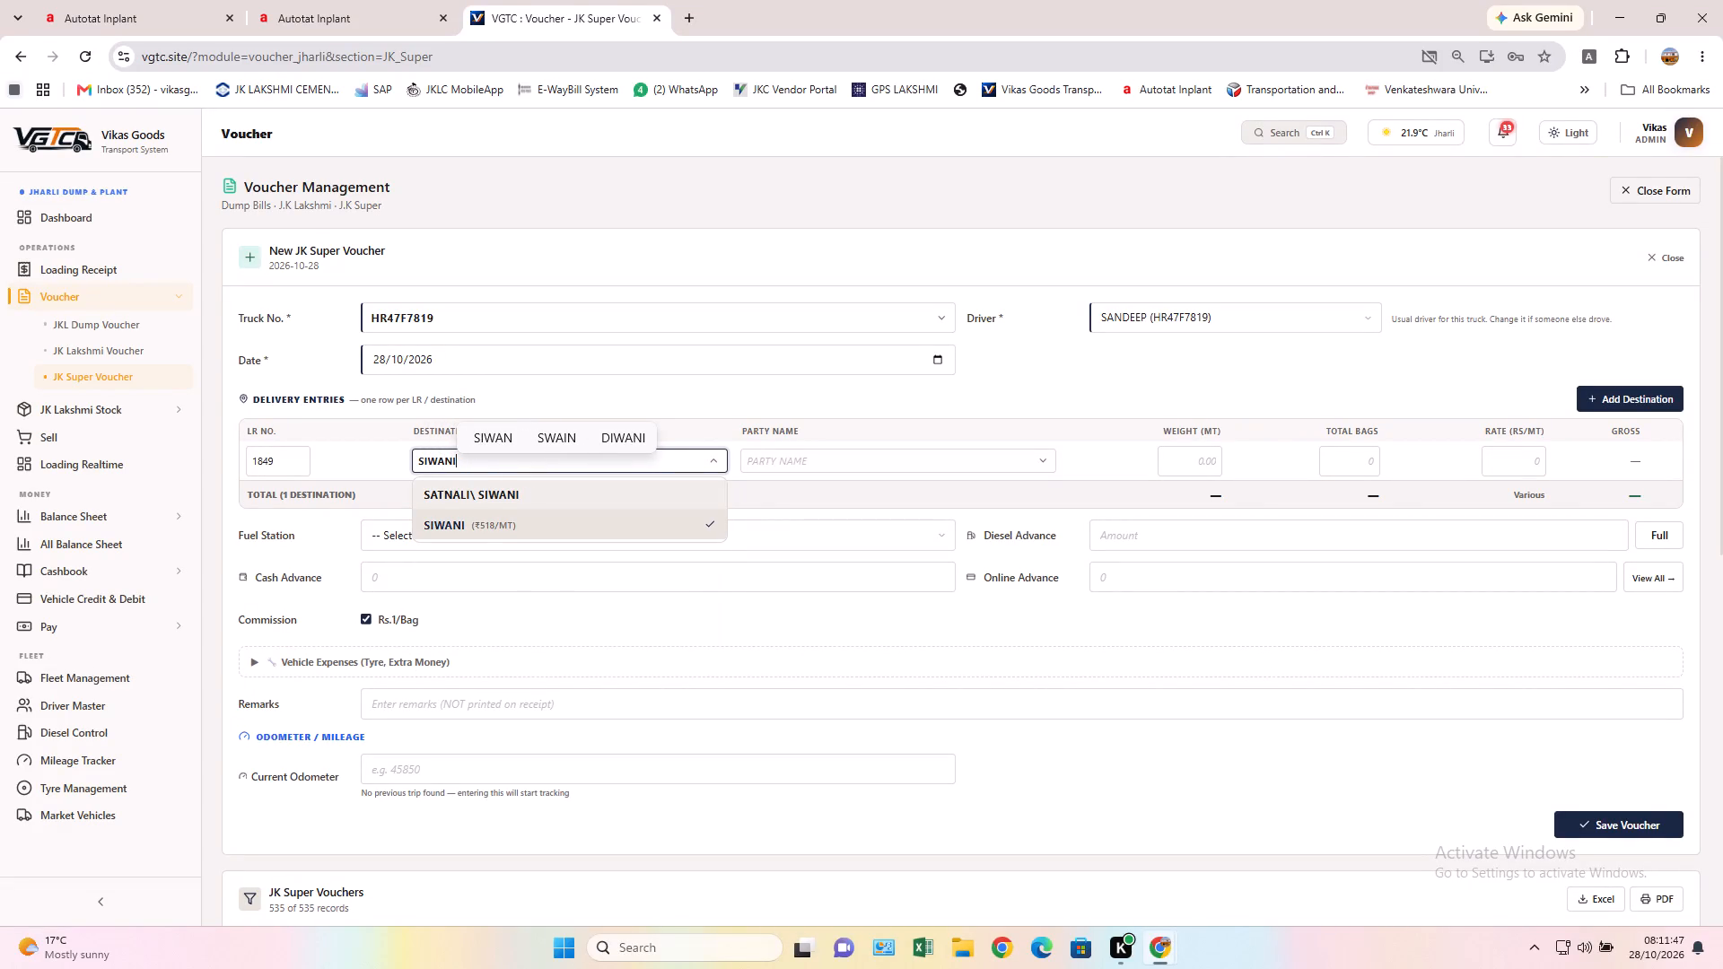
{"action": "left_click", "coordinate": [492, 528]}
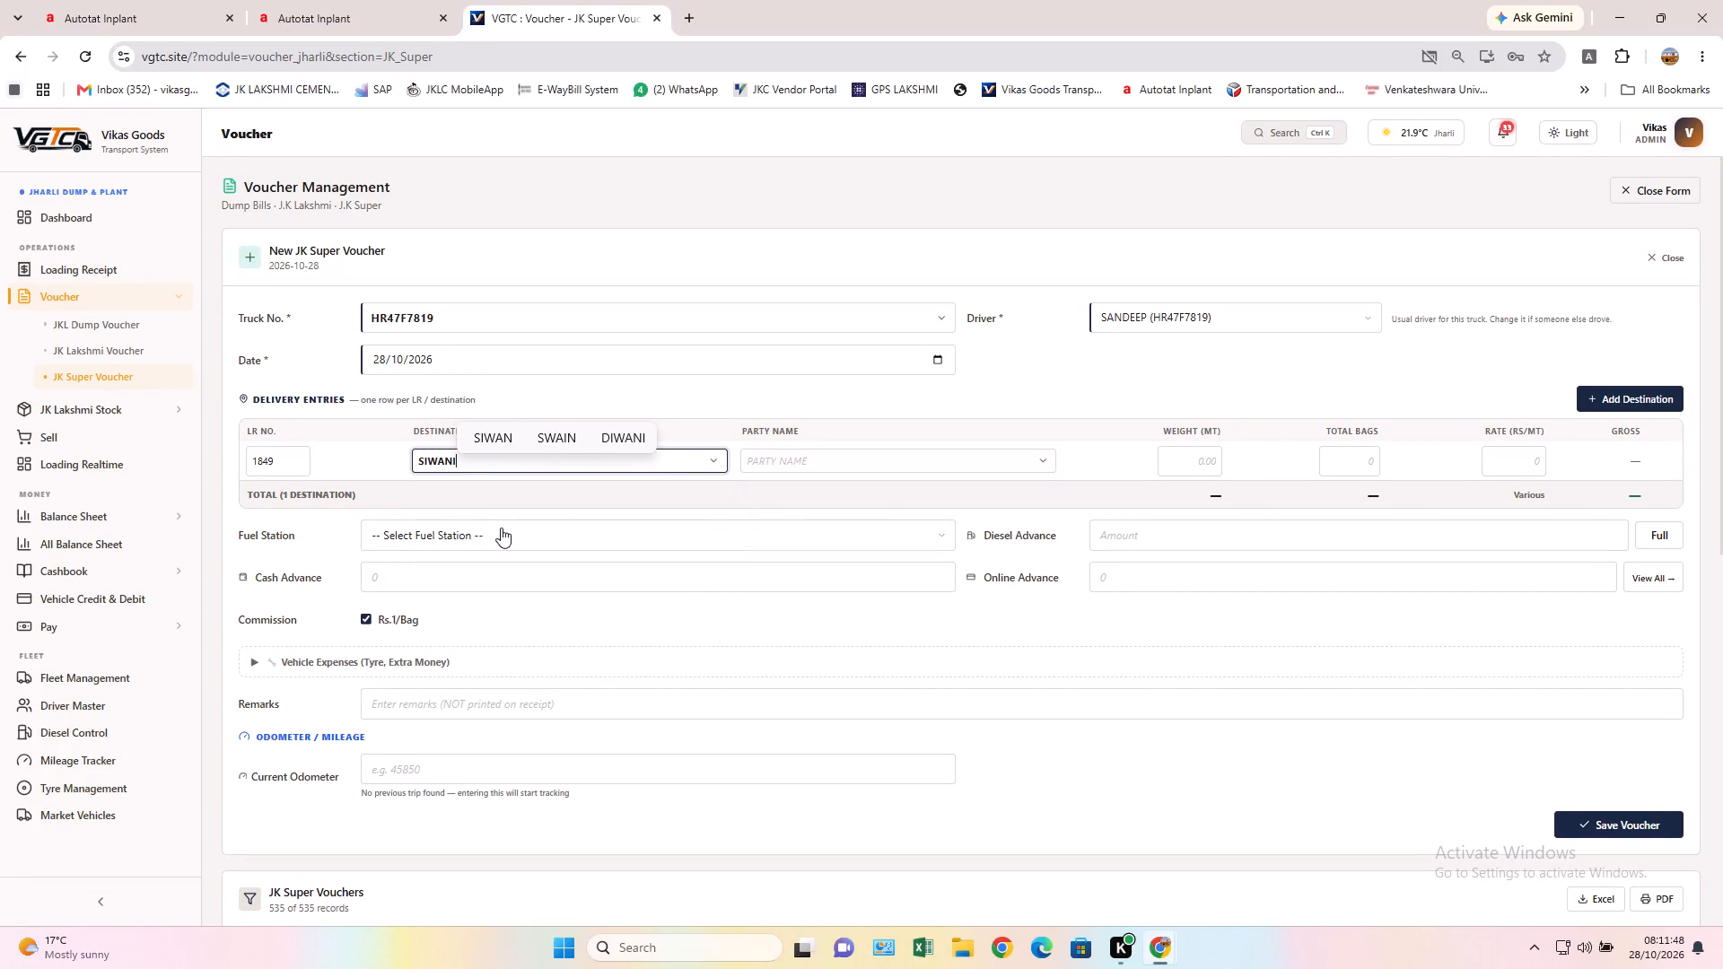
{"action": "left_click", "coordinate": [1169, 456]}
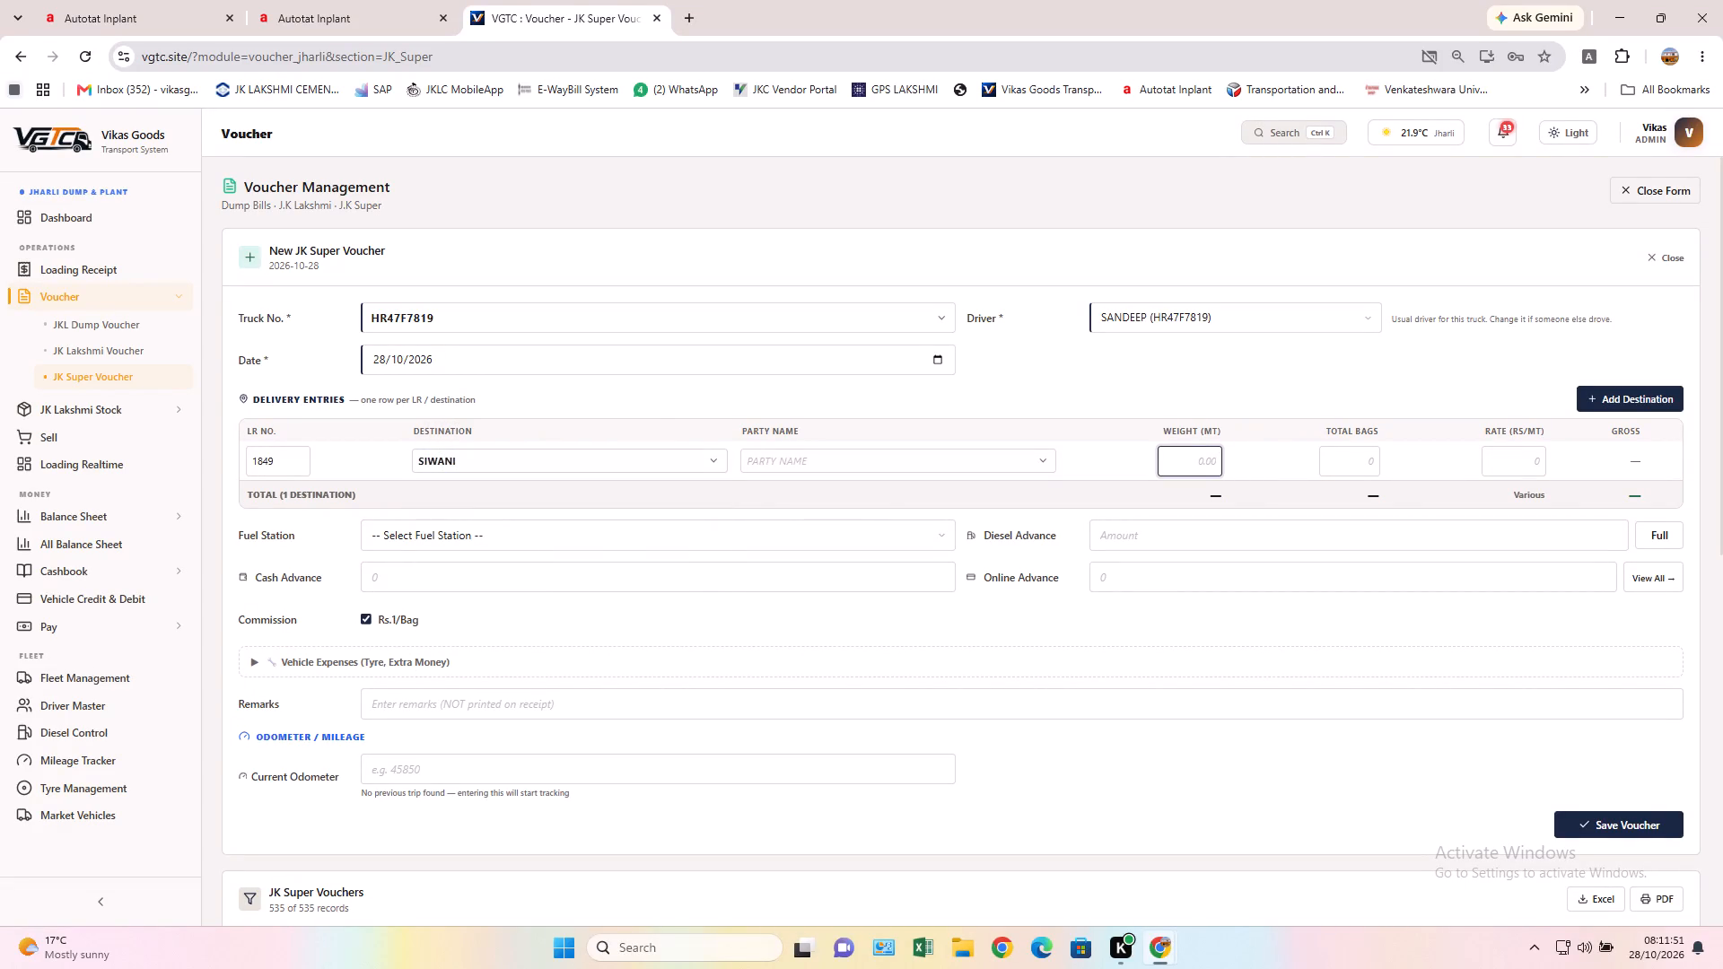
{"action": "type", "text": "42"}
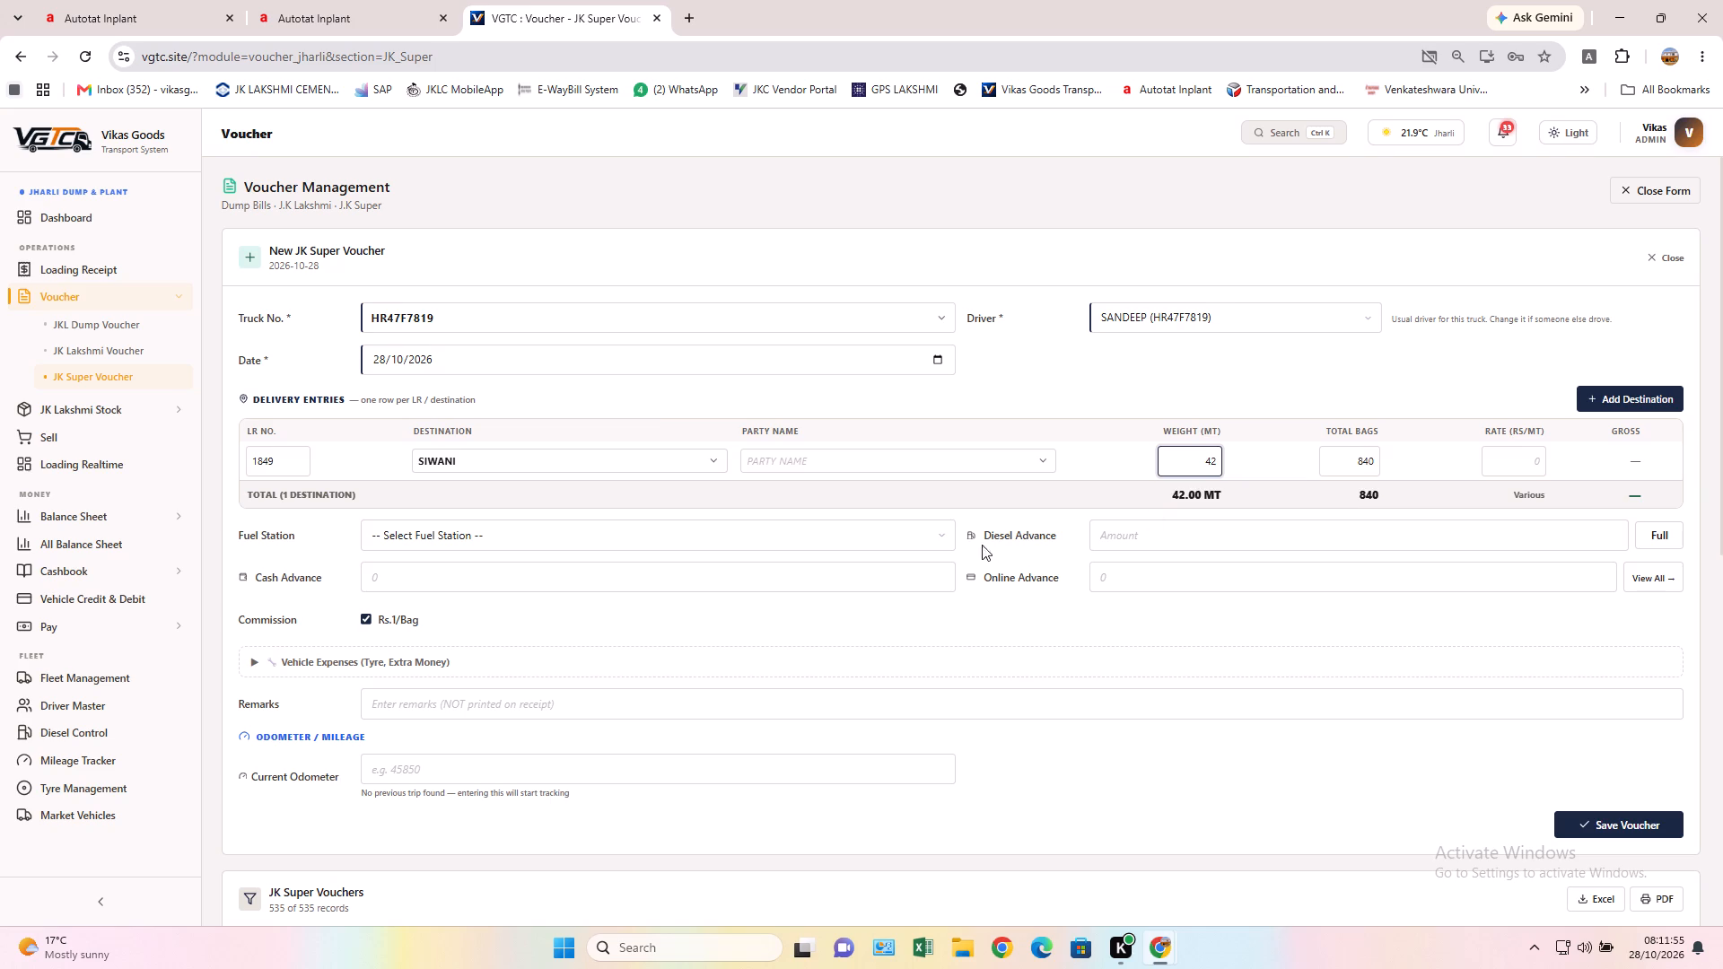
{"action": "left_click", "coordinate": [833, 521]}
{"action": "left_click", "coordinate": [794, 624]}
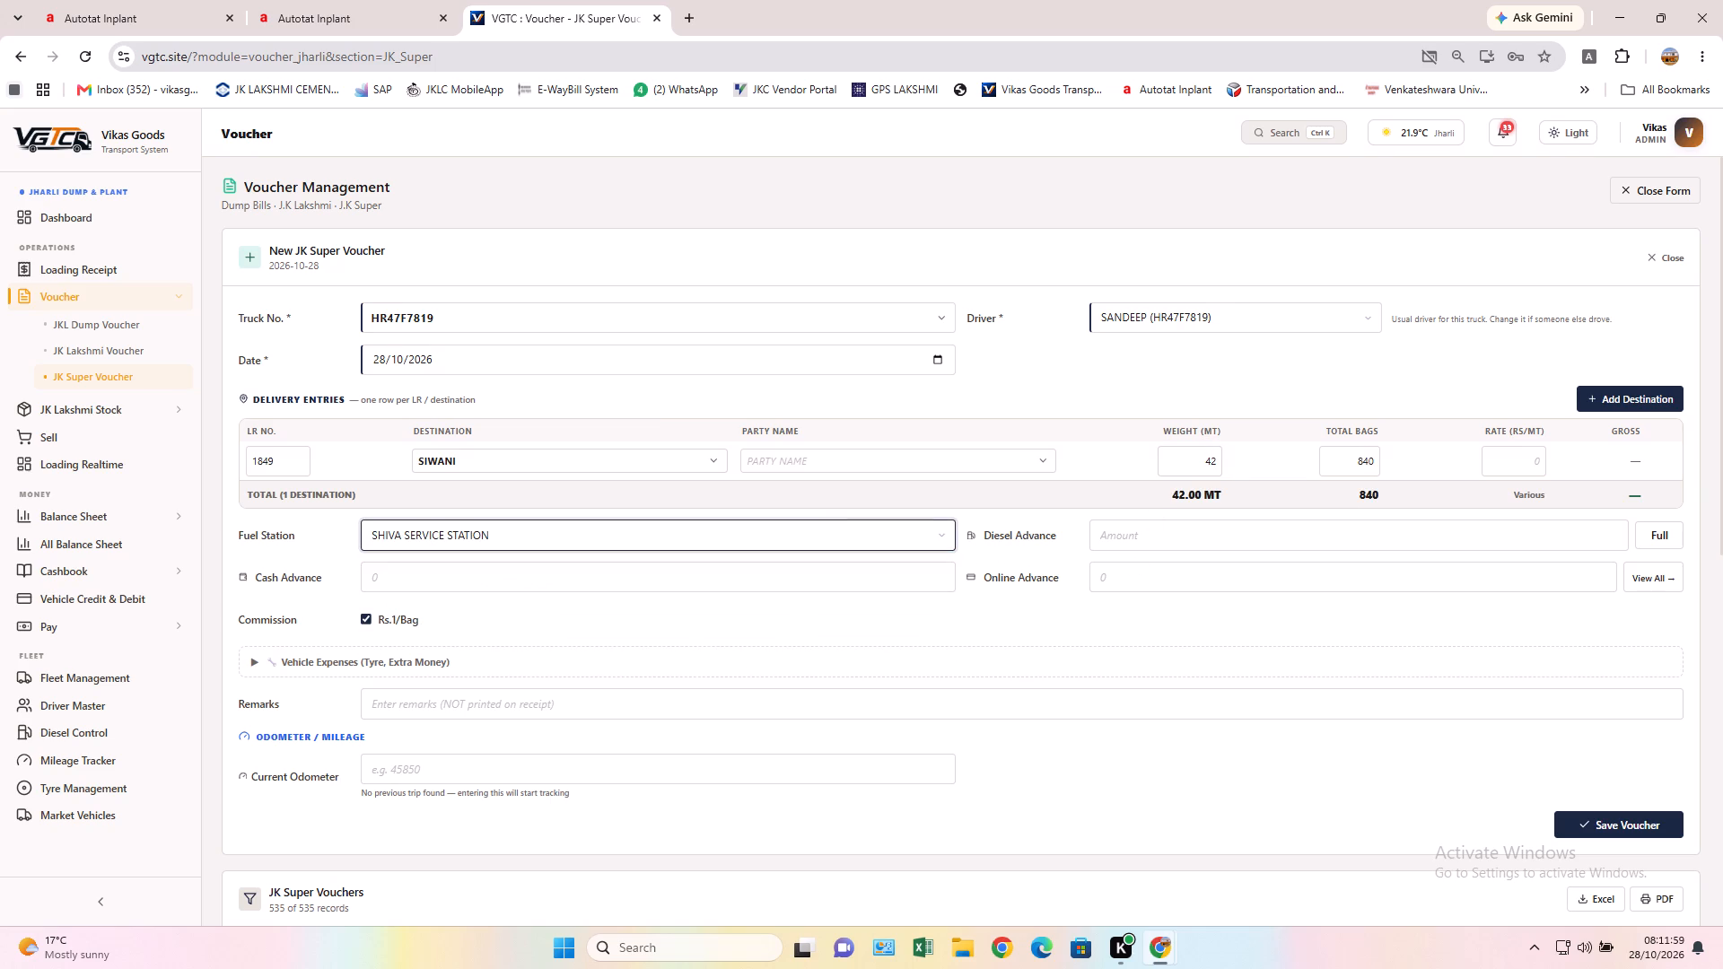
{"action": "left_click", "coordinate": [1144, 539]}
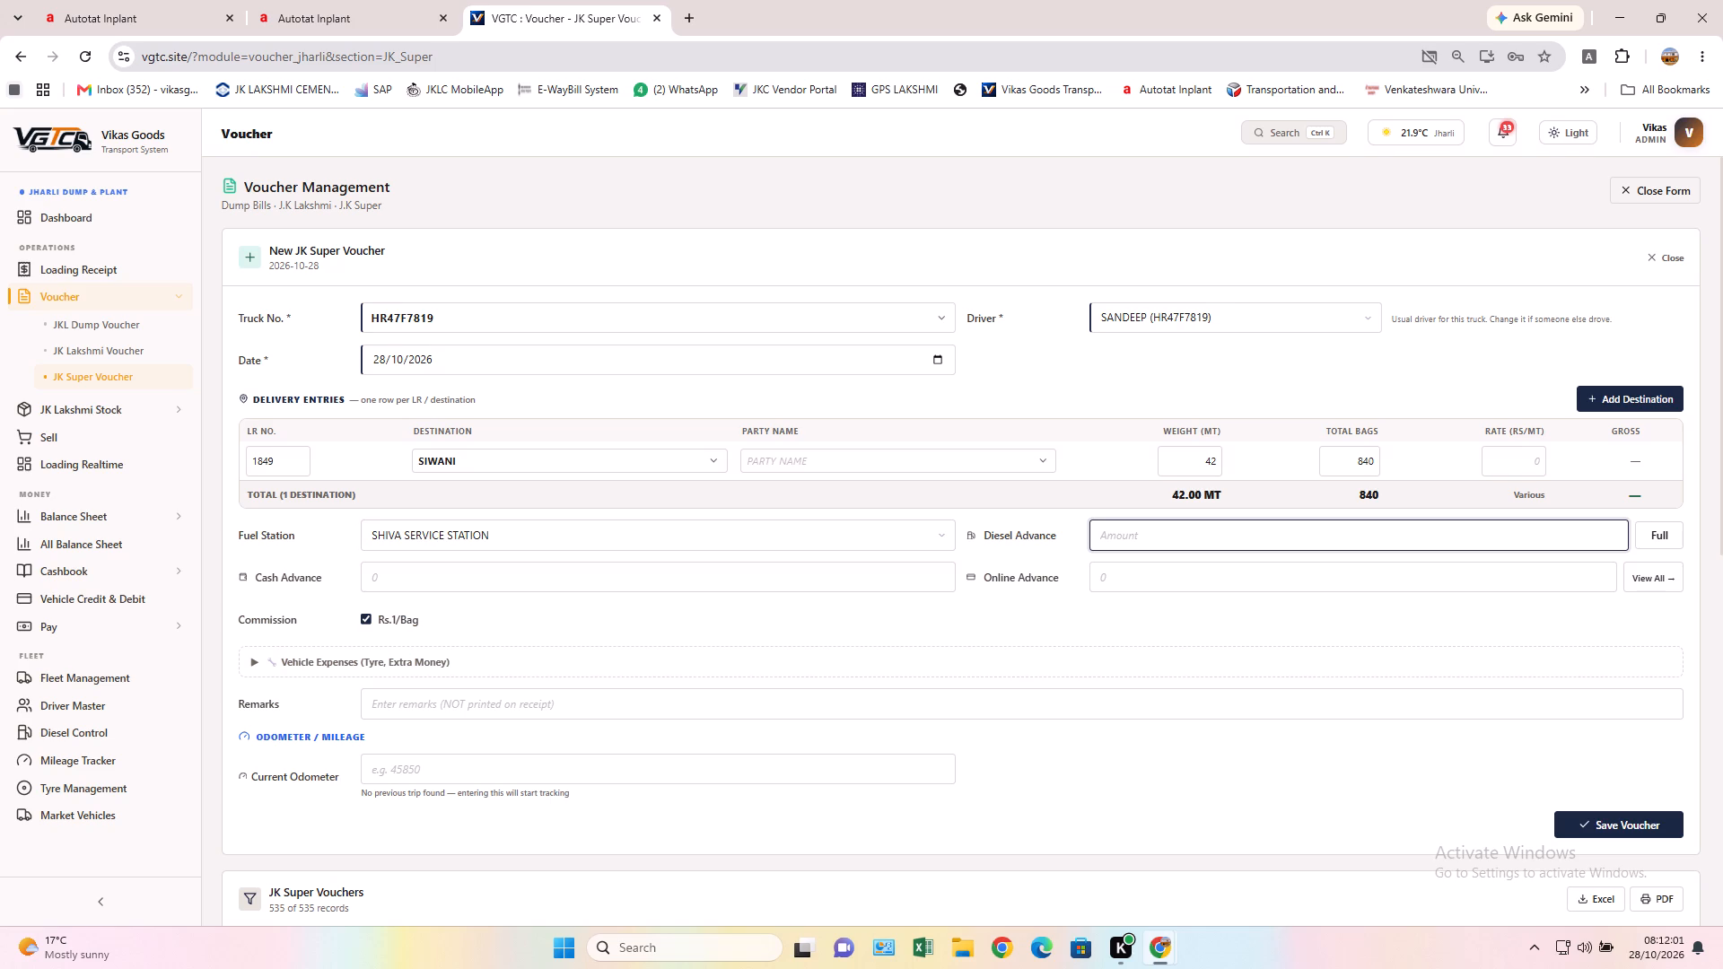
{"action": "key", "text": "6"}
{"action": "type", "text": "000"}
{"action": "left_click", "coordinate": [795, 578]}
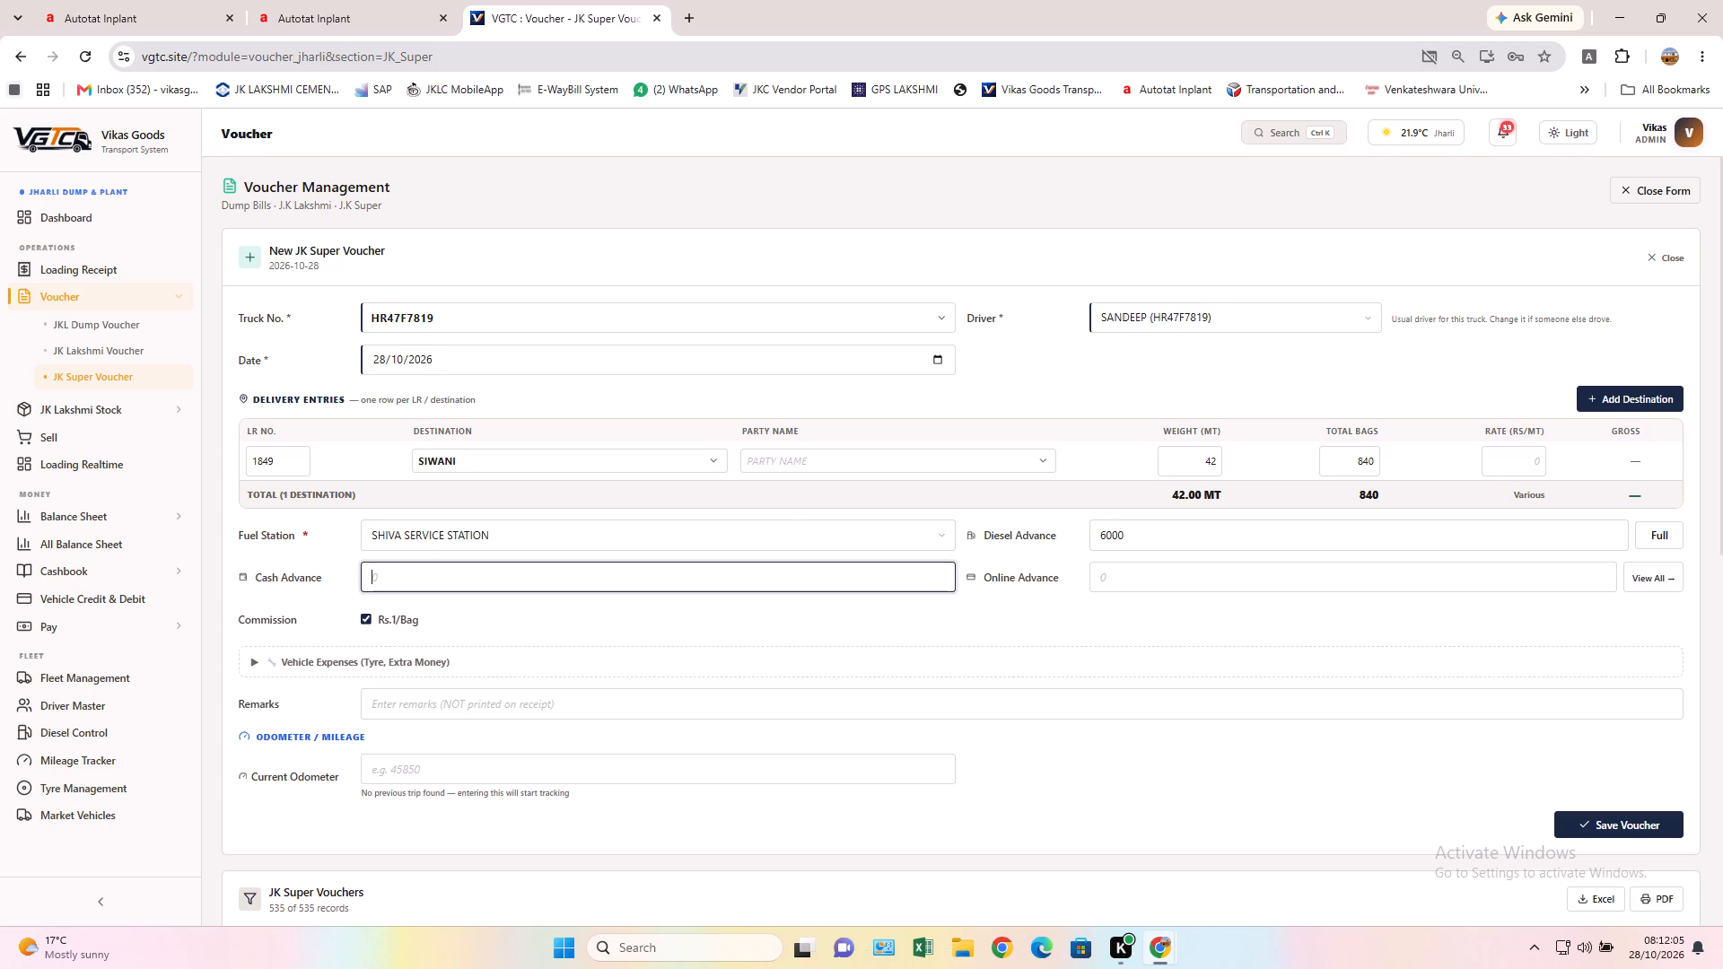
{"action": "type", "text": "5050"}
{"action": "left_click", "coordinate": [1590, 834]}
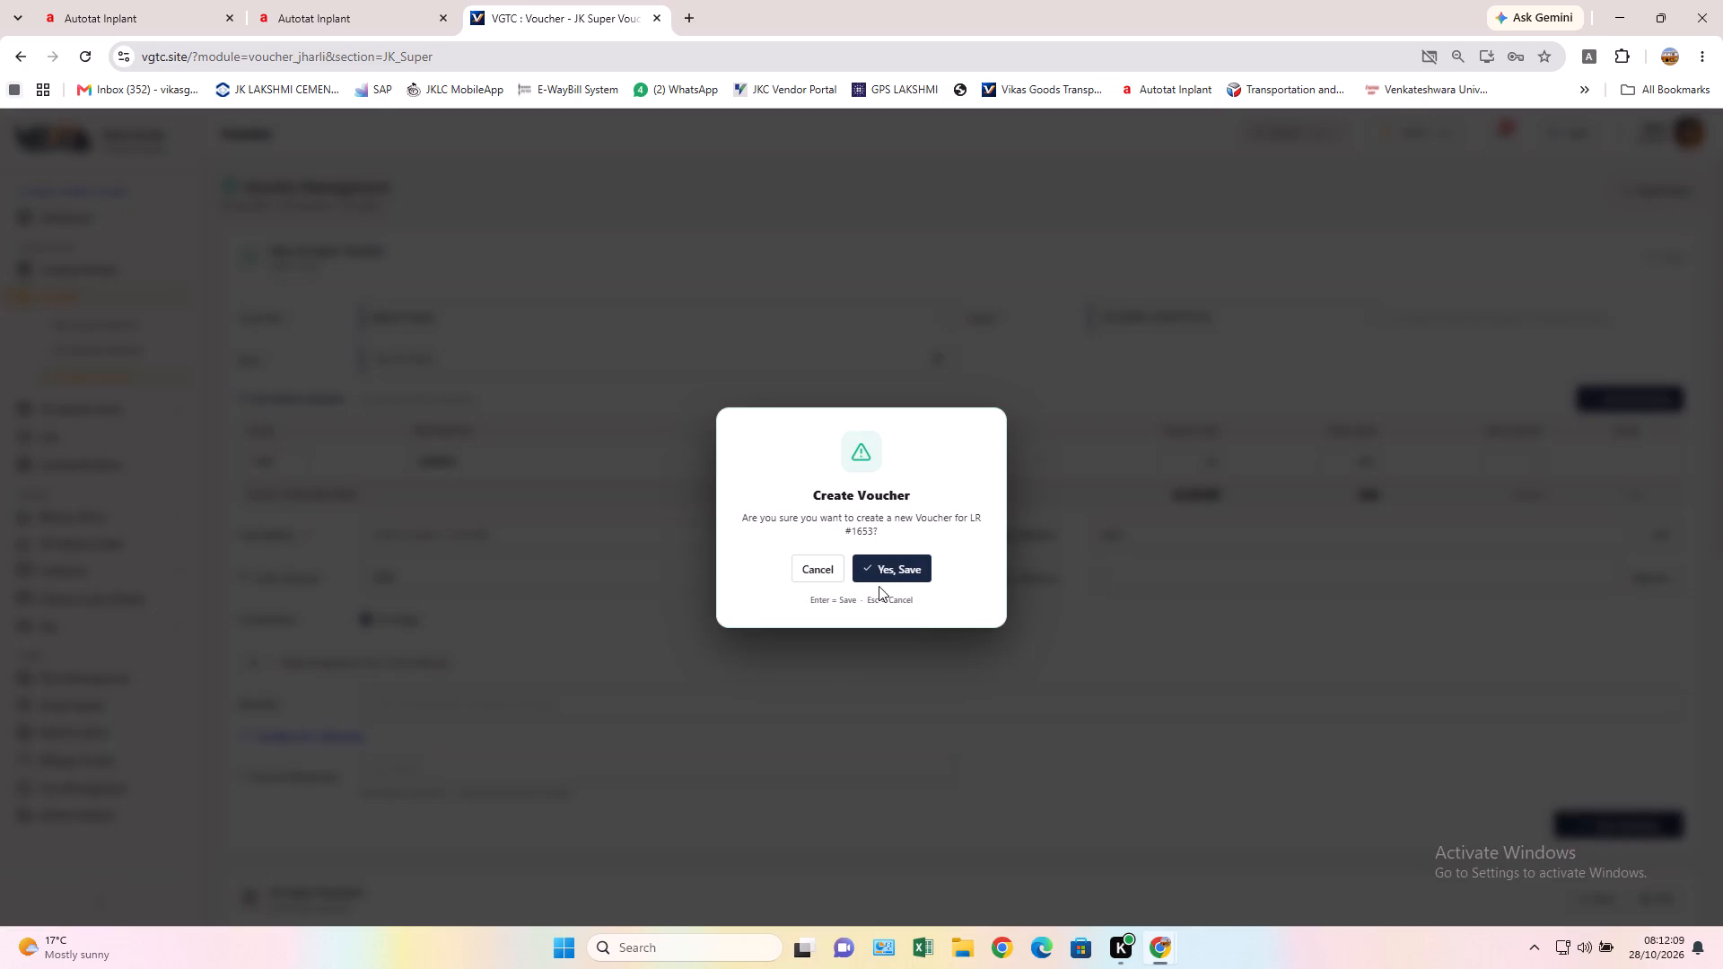
{"action": "left_click", "coordinate": [887, 563]}
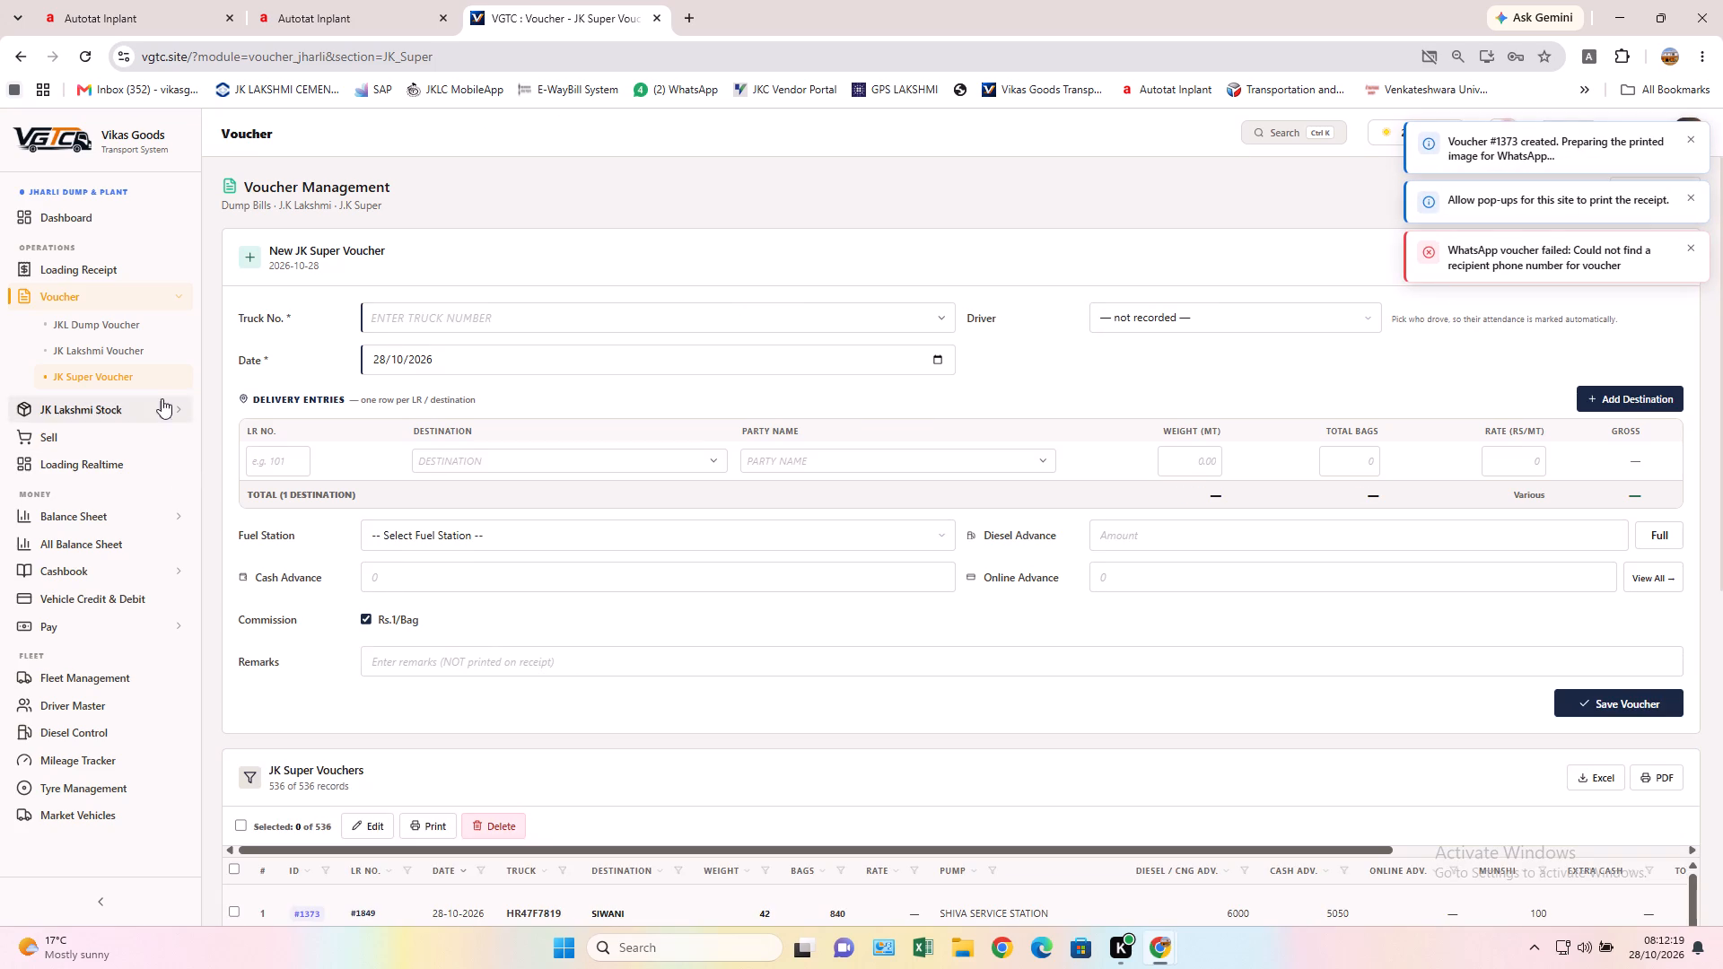
Switch to the JK Lakshmi vouchers section.
{"action": "left_click", "coordinate": [154, 340]}
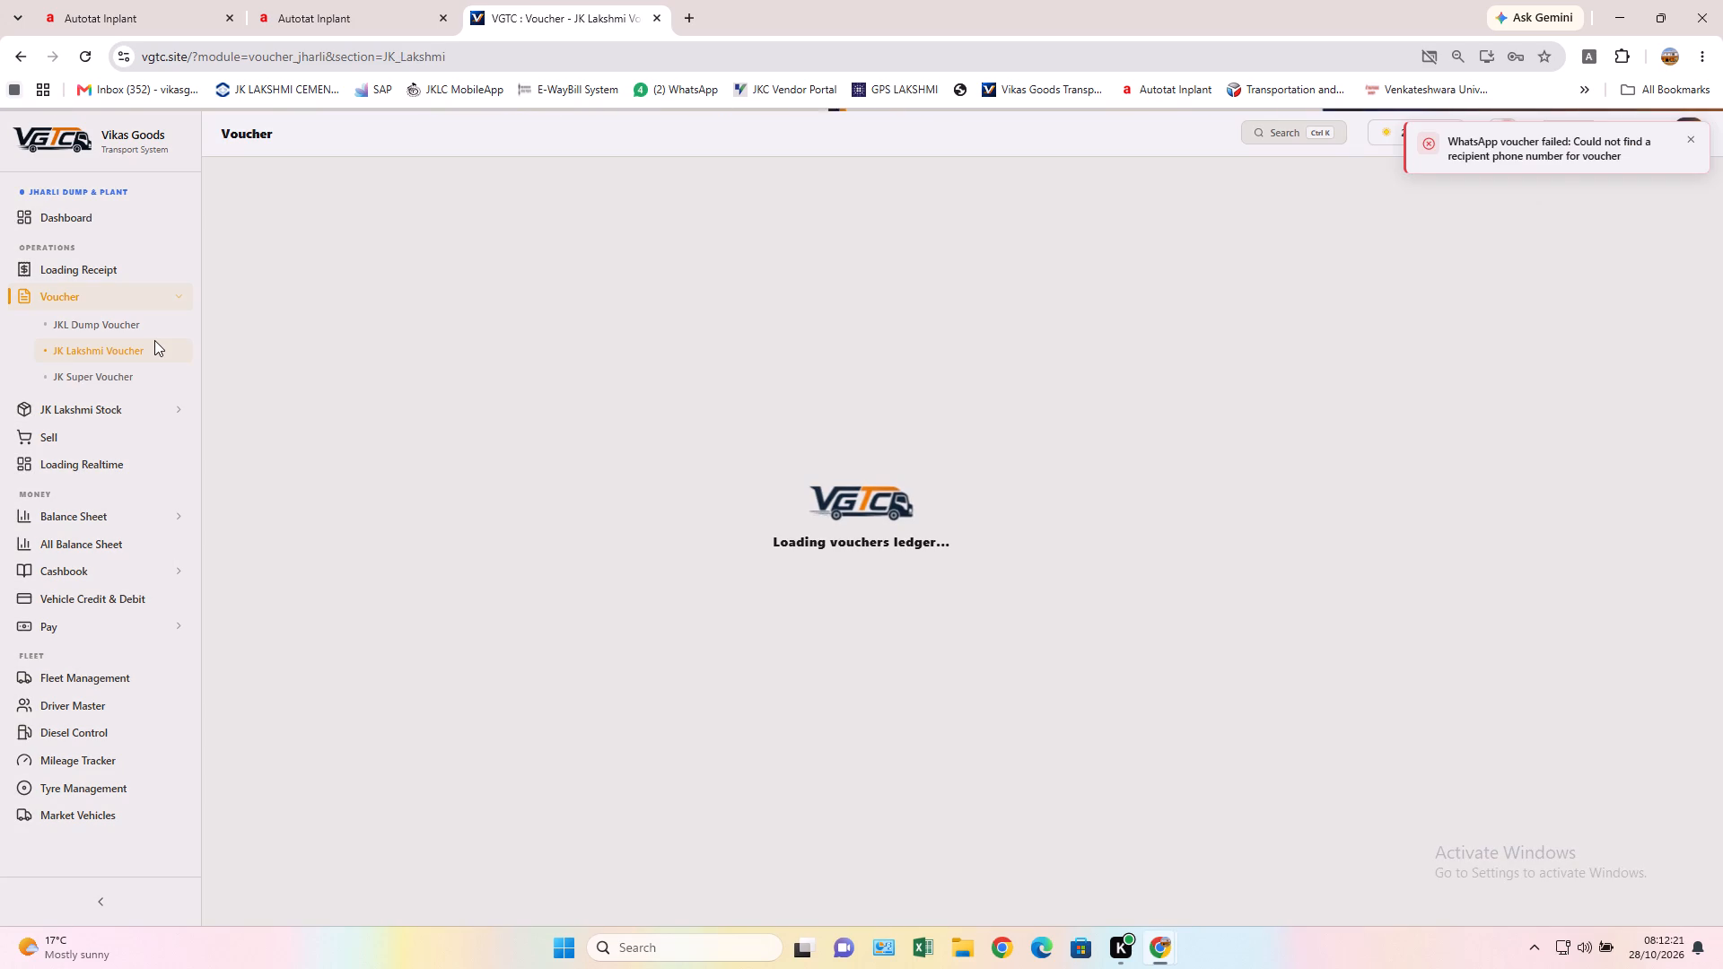
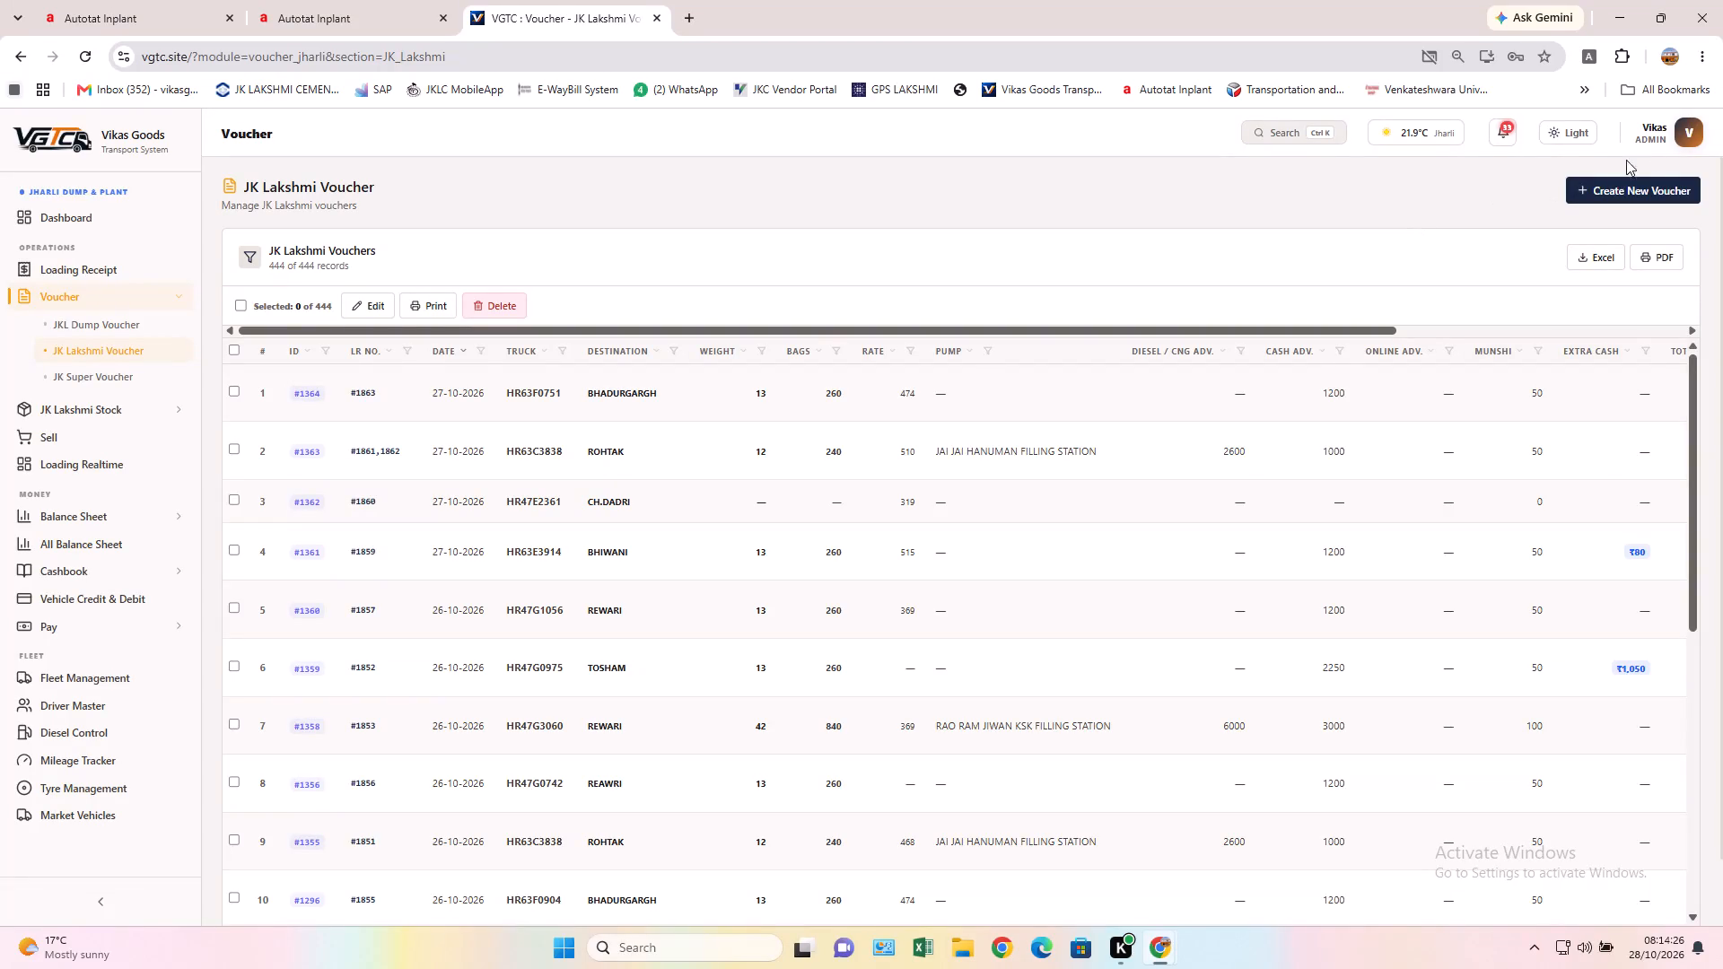
Start a new JKL Dump voucher and enter LR number 1175.
{"action": "left_click", "coordinate": [1624, 186]}
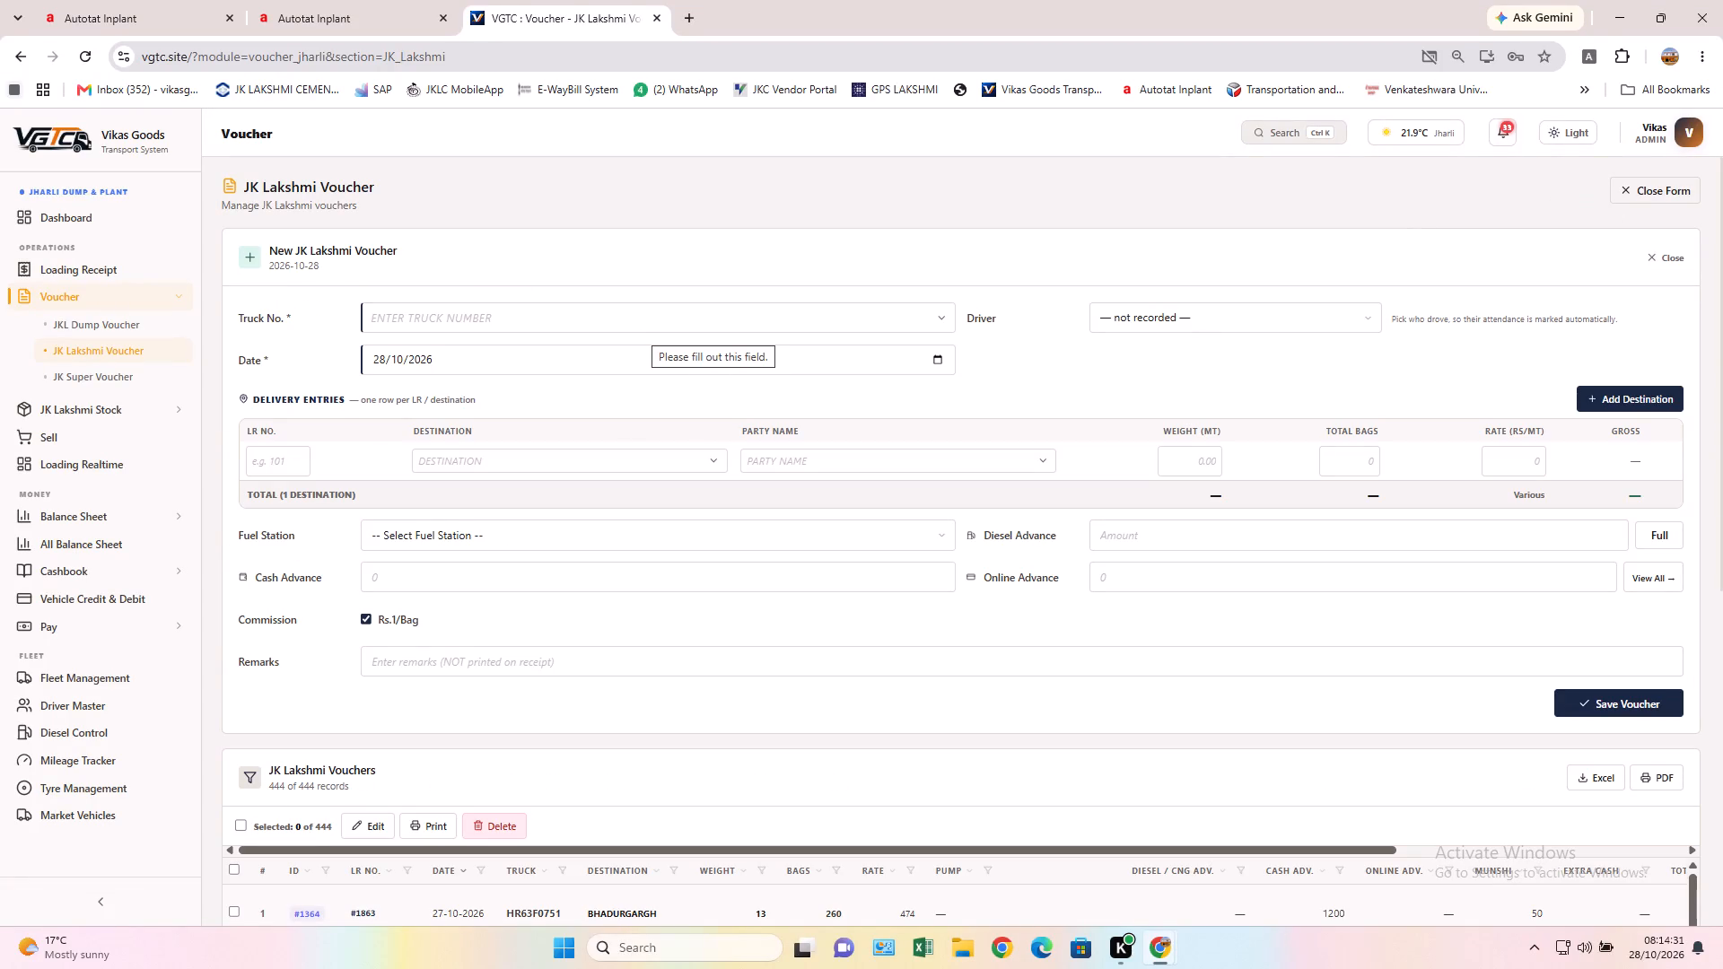
{"action": "left_click", "coordinate": [143, 321]}
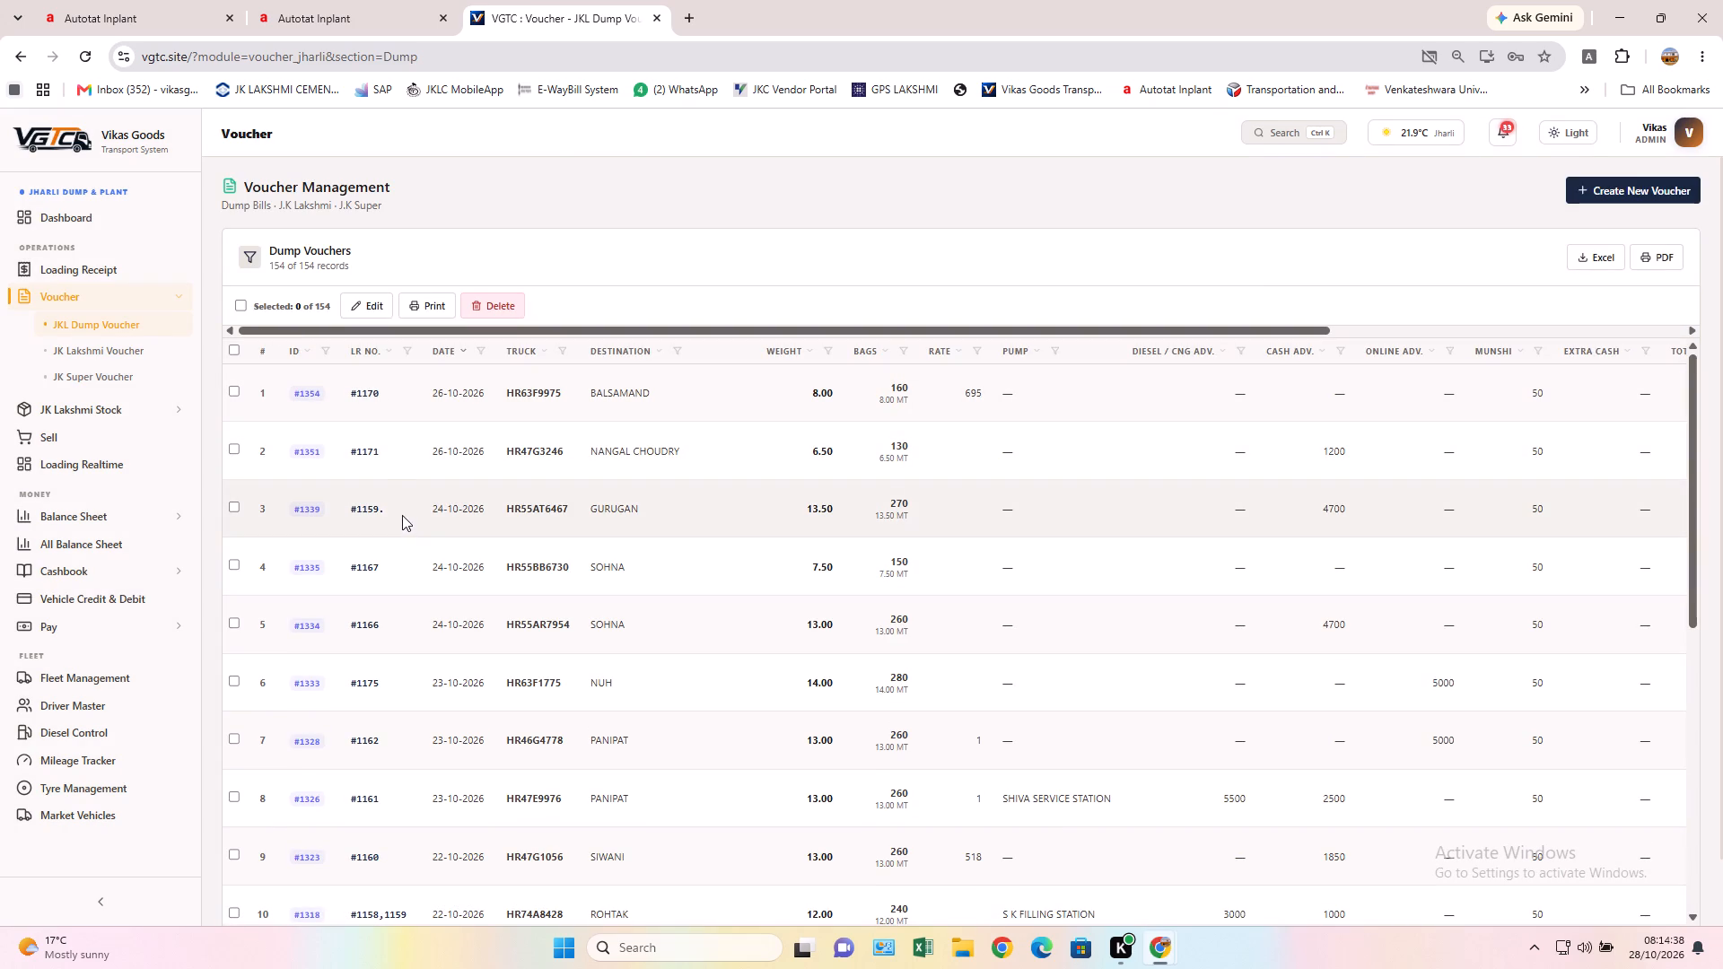
{"action": "left_click", "coordinate": [1602, 188]}
{"action": "left_click", "coordinate": [415, 321]}
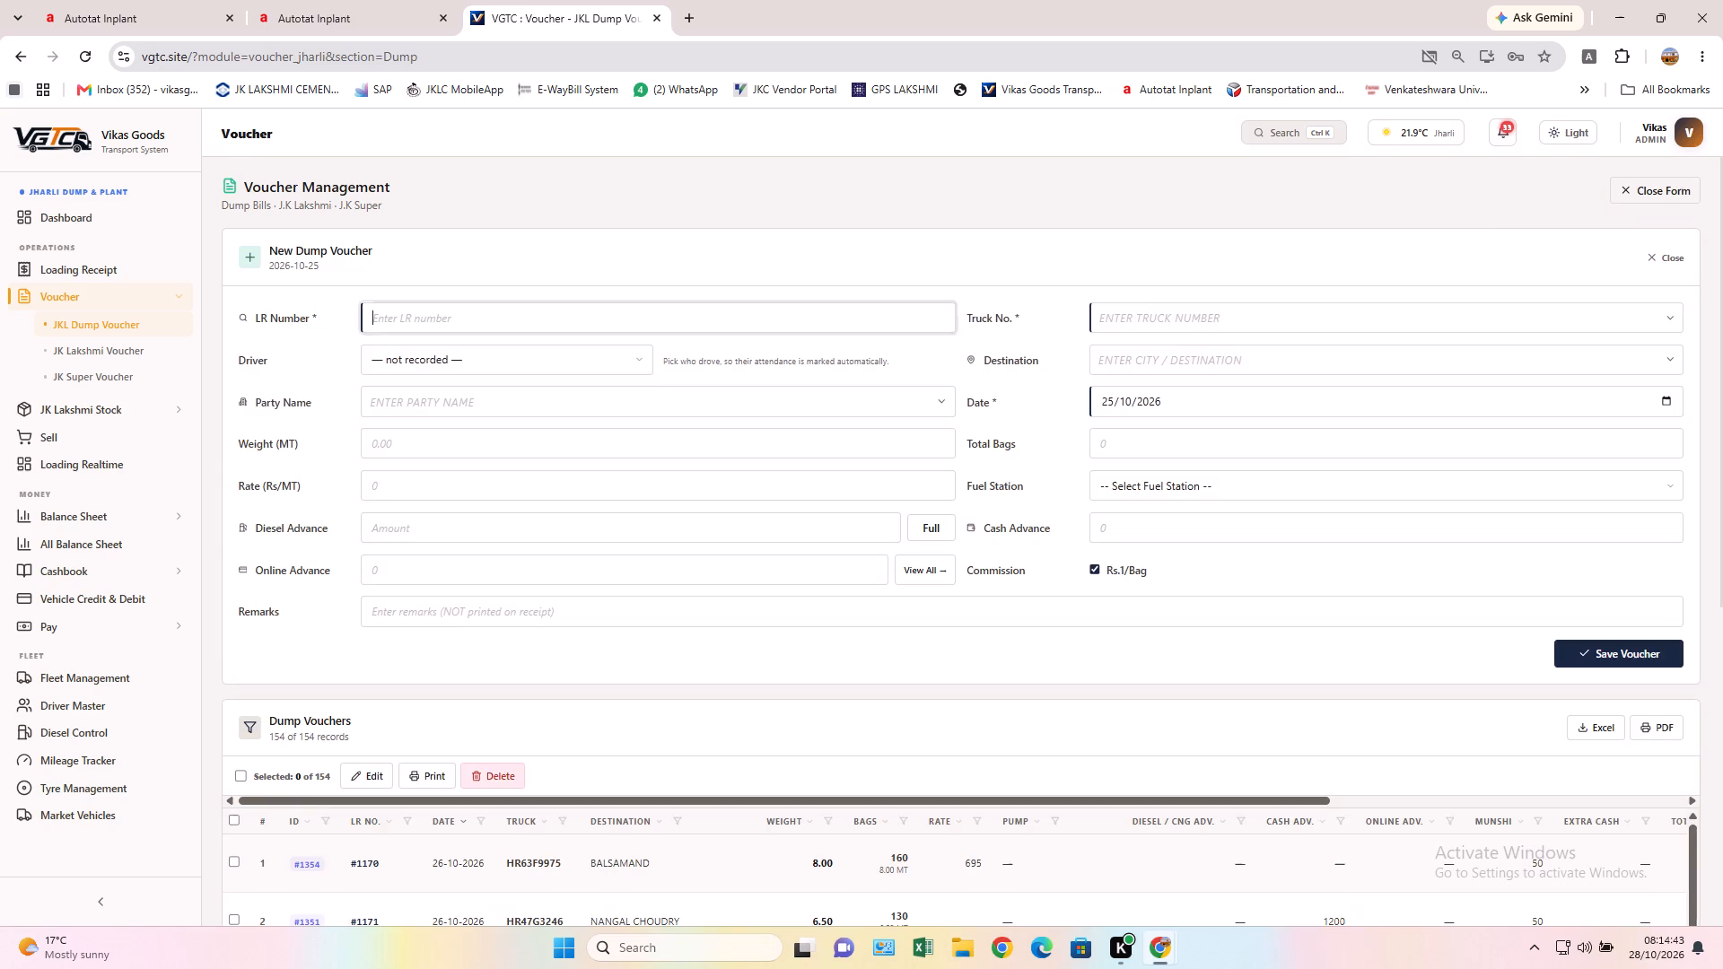
{"action": "type", "text": "11"}
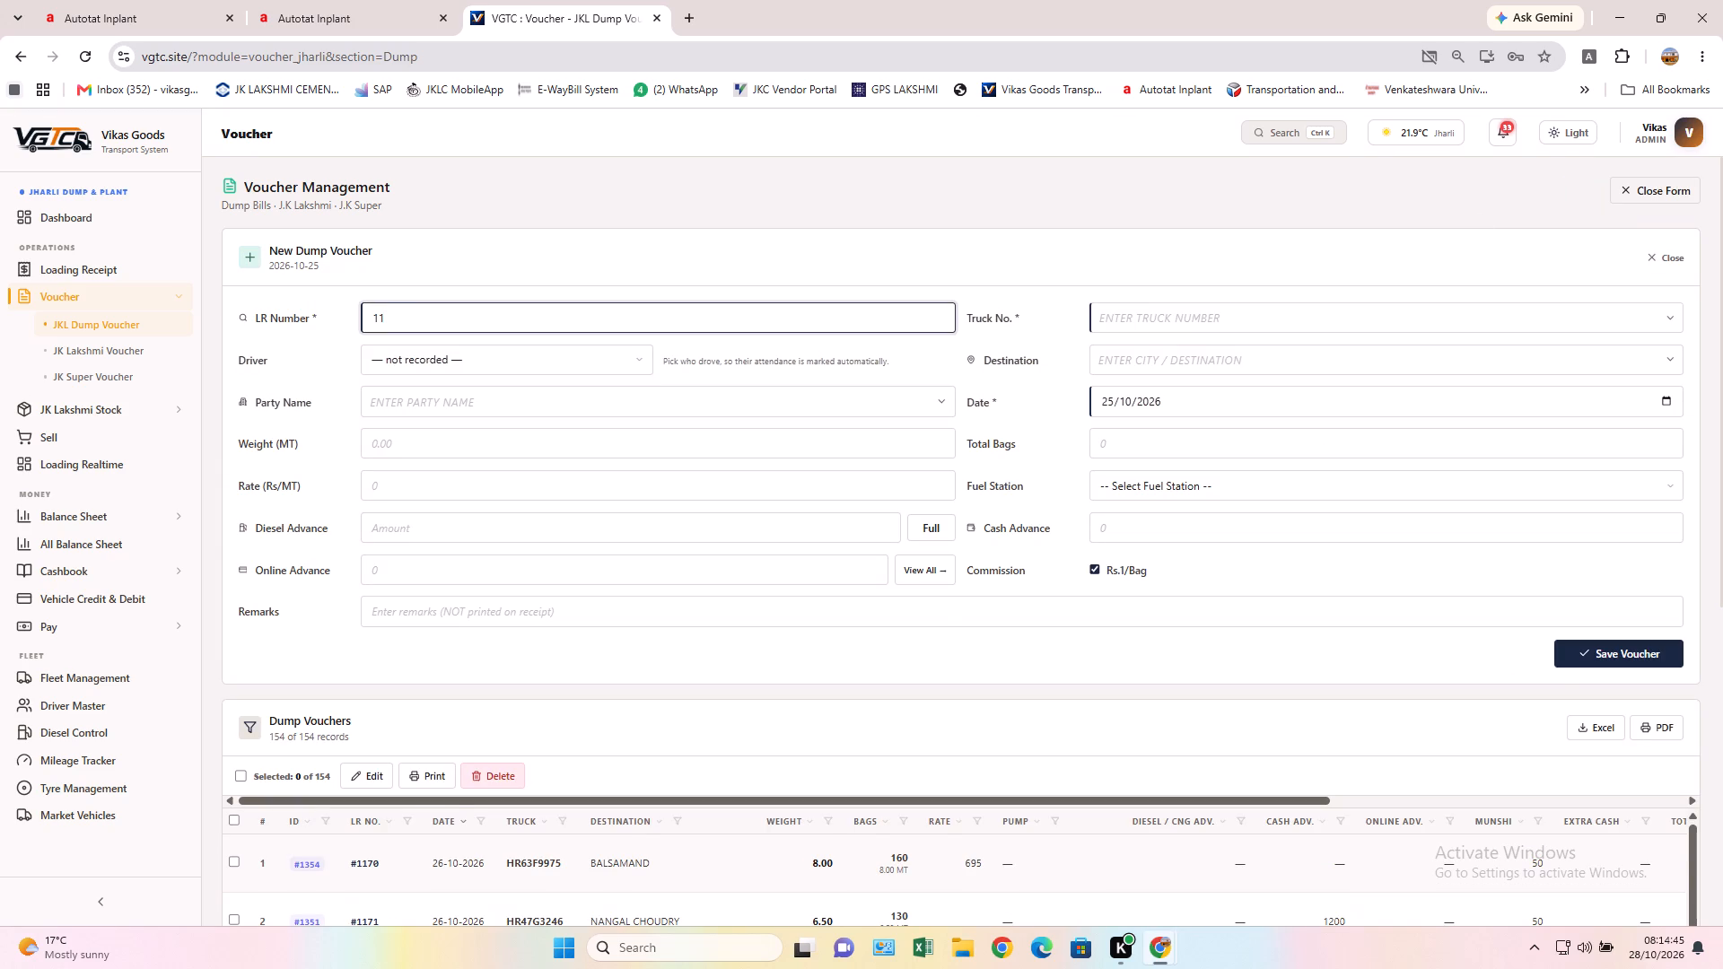
{"action": "type", "text": "75"}
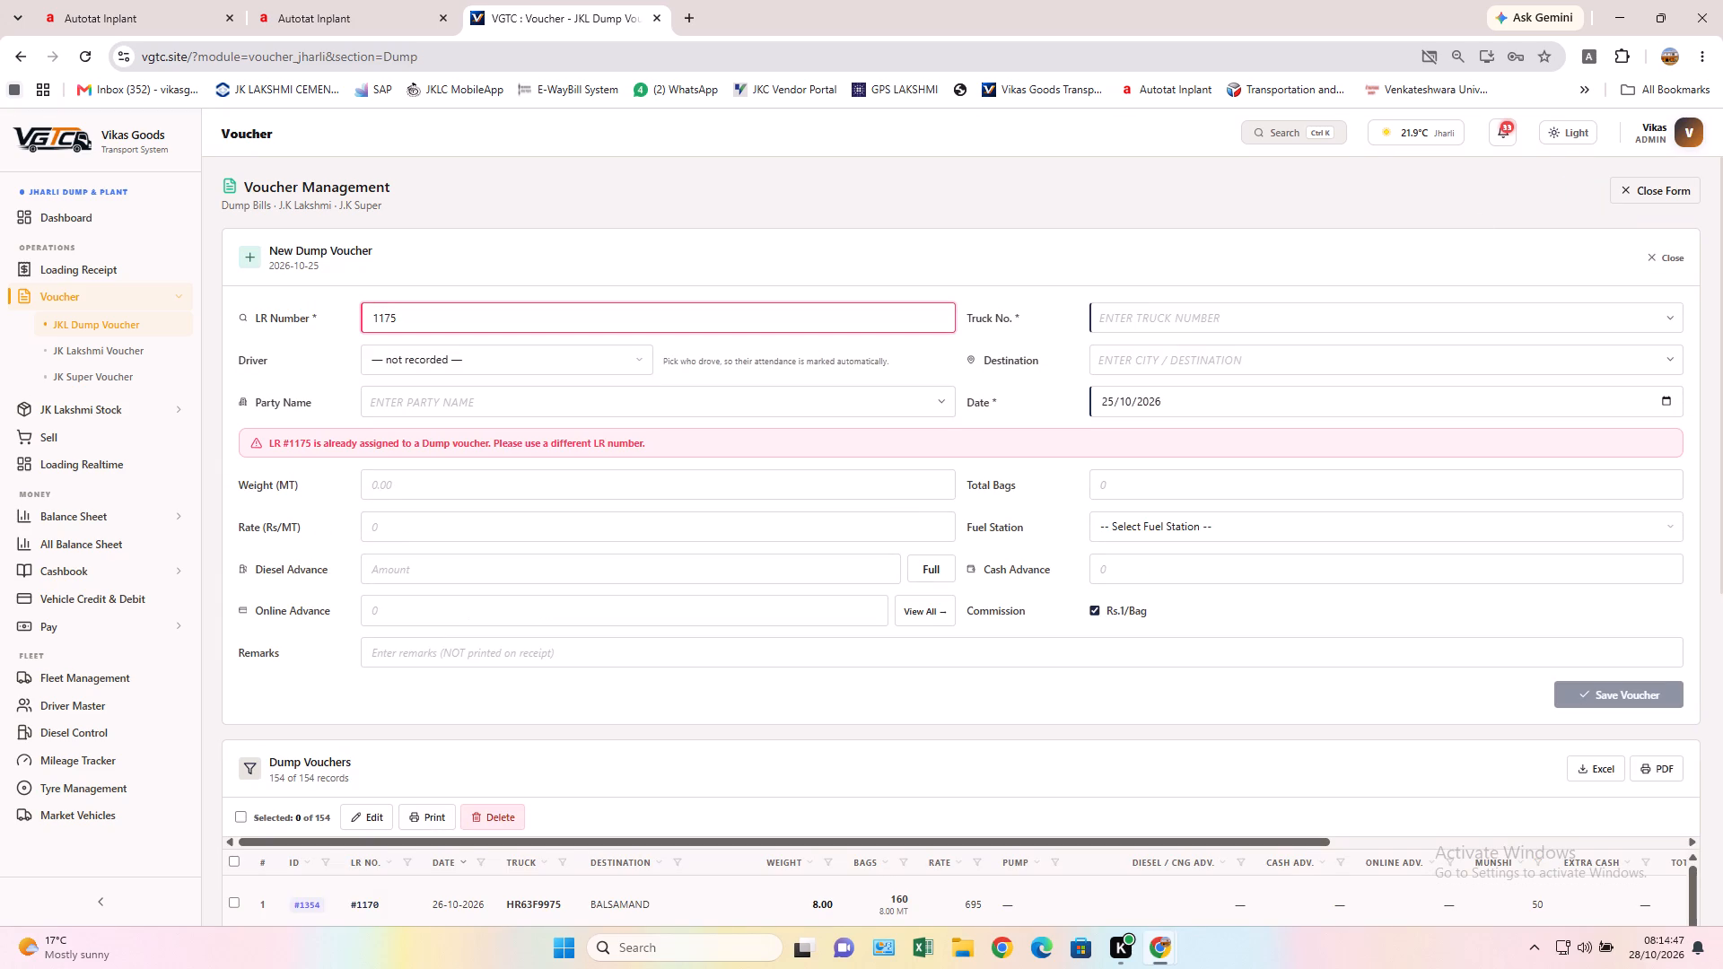
Look through the existing dump vouchers to check the LR numbers already used, including 1175.
{"action": "scroll", "coordinate": [638, 461], "scroll_direction": "down", "scroll_amount": 4}
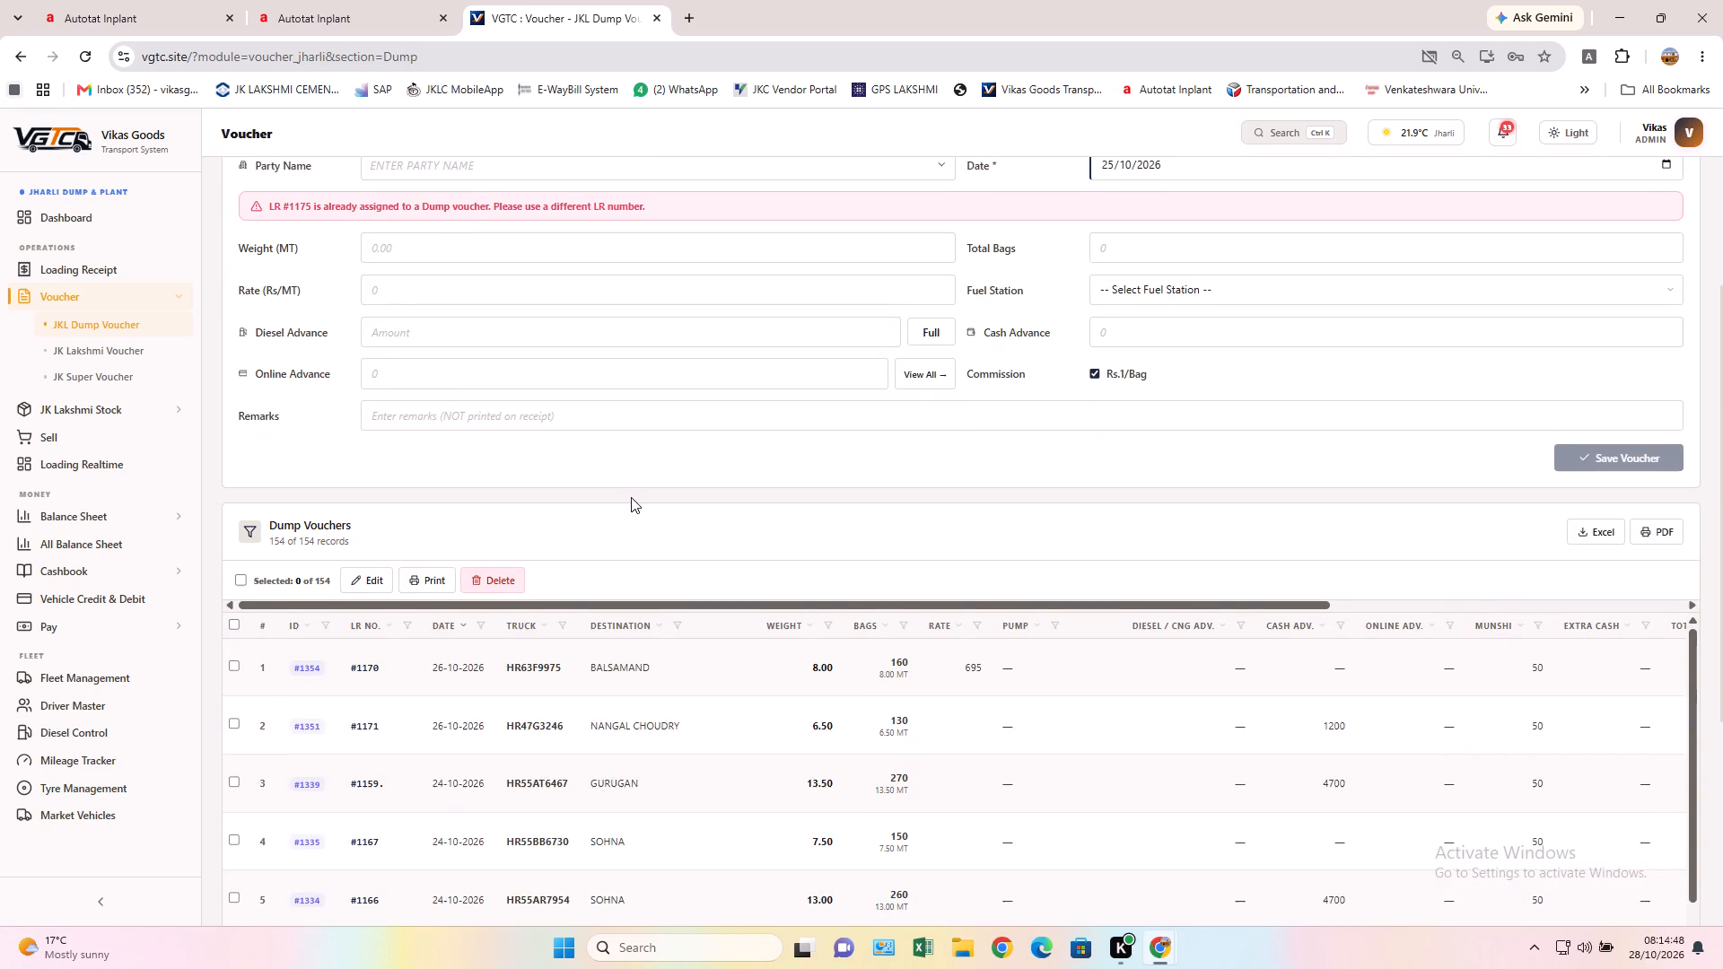
{"action": "scroll", "coordinate": [631, 497], "scroll_direction": "down", "scroll_amount": 1}
{"action": "scroll", "coordinate": [485, 572], "scroll_direction": "down", "scroll_amount": 1}
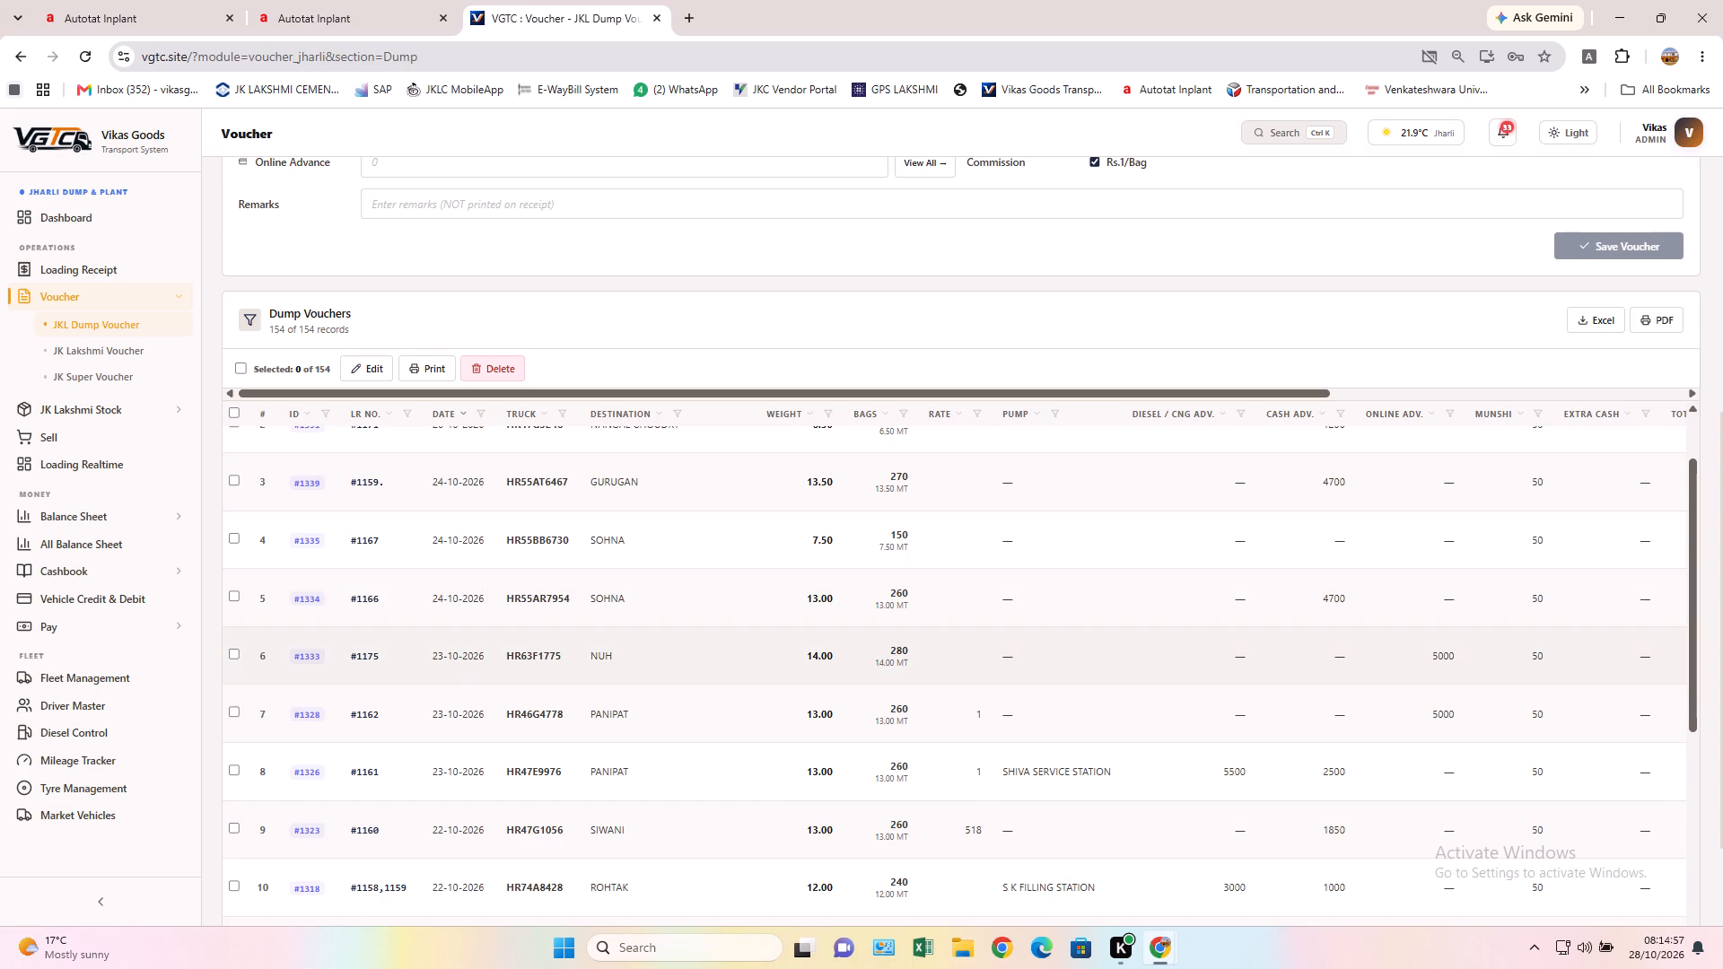
{"action": "scroll", "coordinate": [471, 661], "scroll_direction": "up", "scroll_amount": 11}
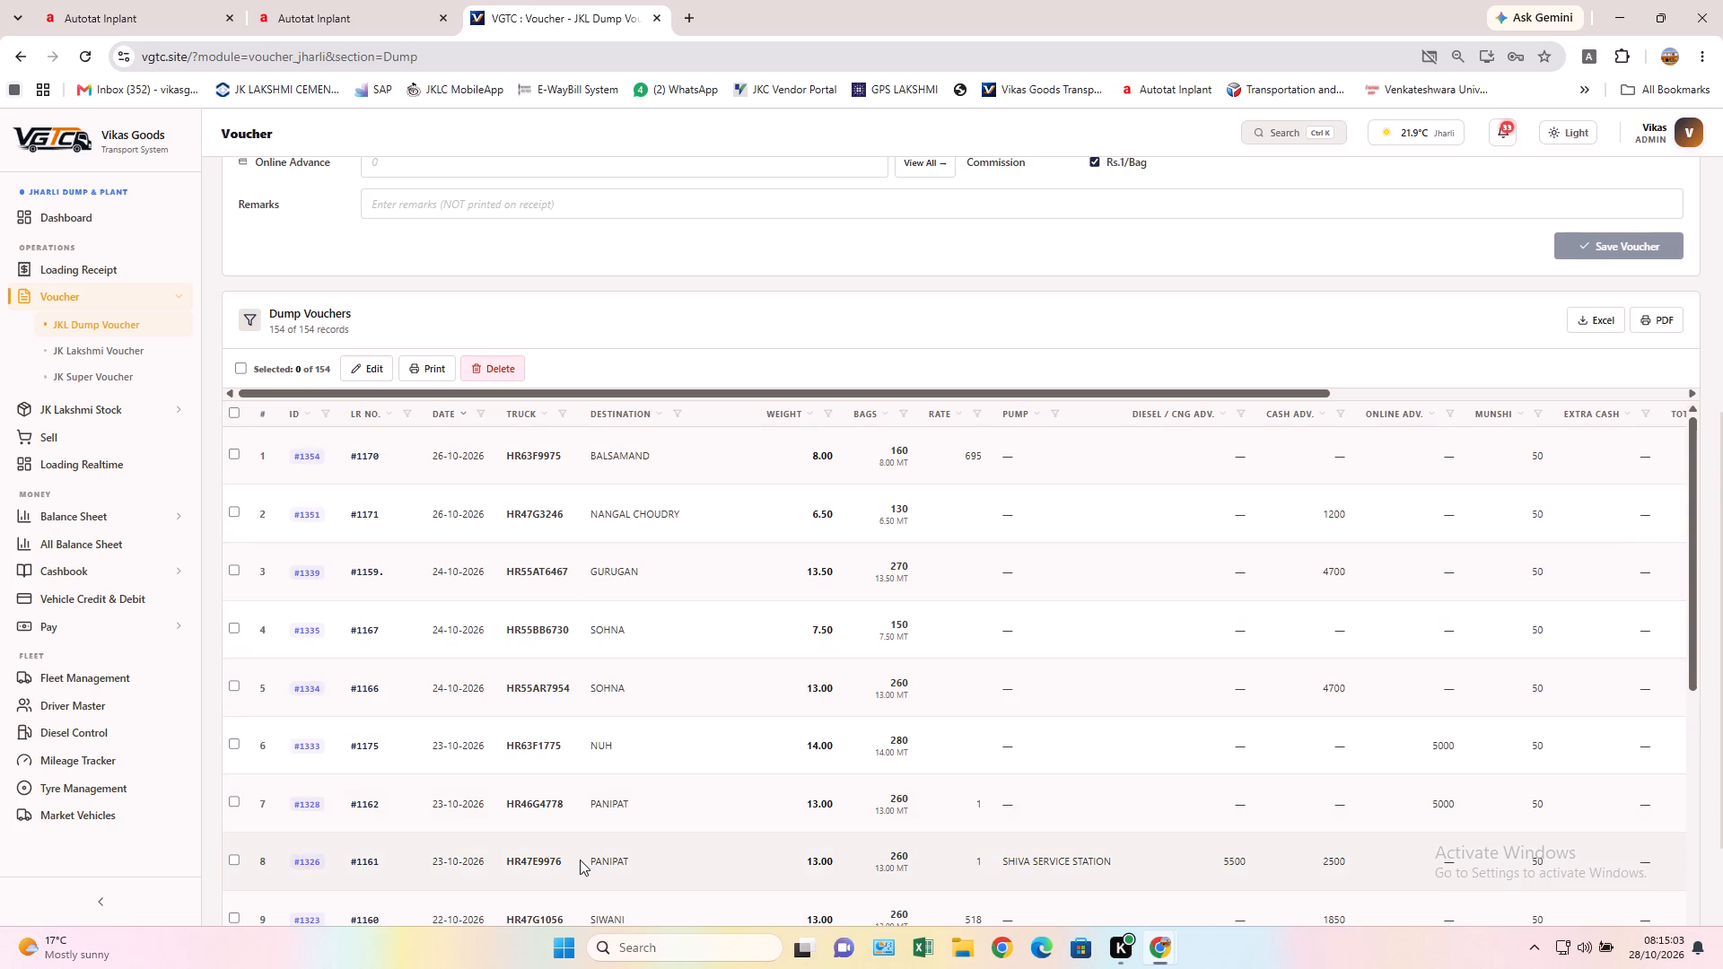
{"action": "scroll", "coordinate": [580, 860], "scroll_direction": "down", "scroll_amount": 3}
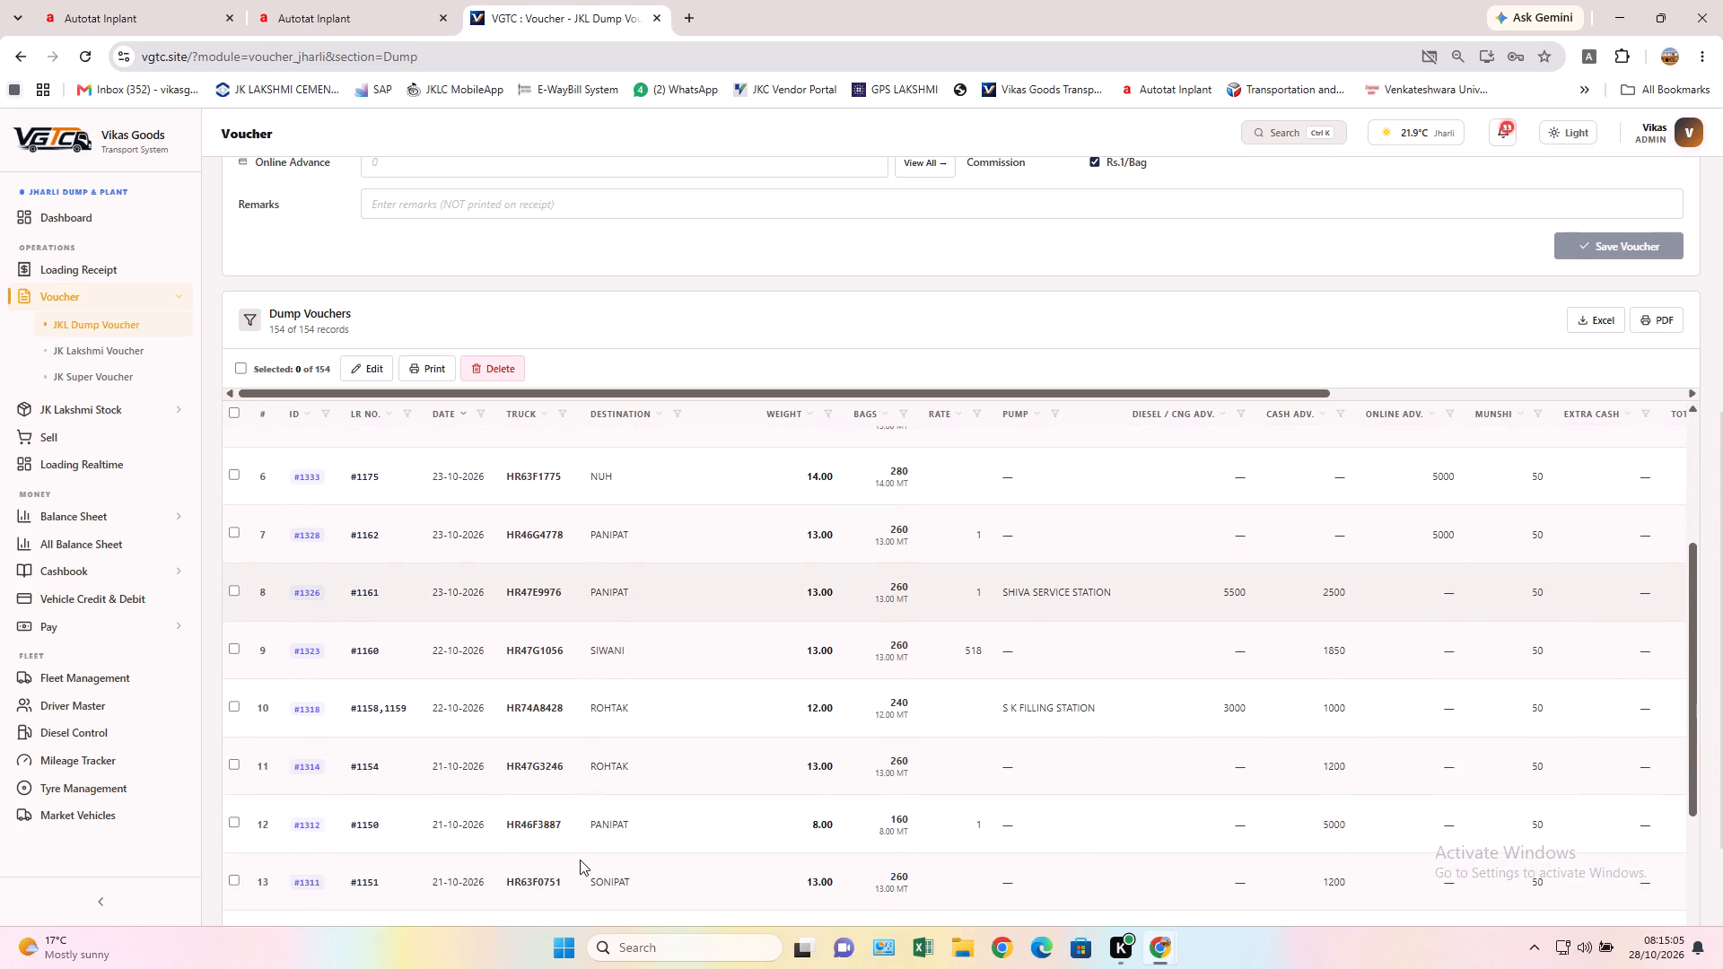
{"action": "scroll", "coordinate": [580, 860], "scroll_direction": "down", "scroll_amount": 2}
{"action": "scroll", "coordinate": [573, 840], "scroll_direction": "up", "scroll_amount": 2}
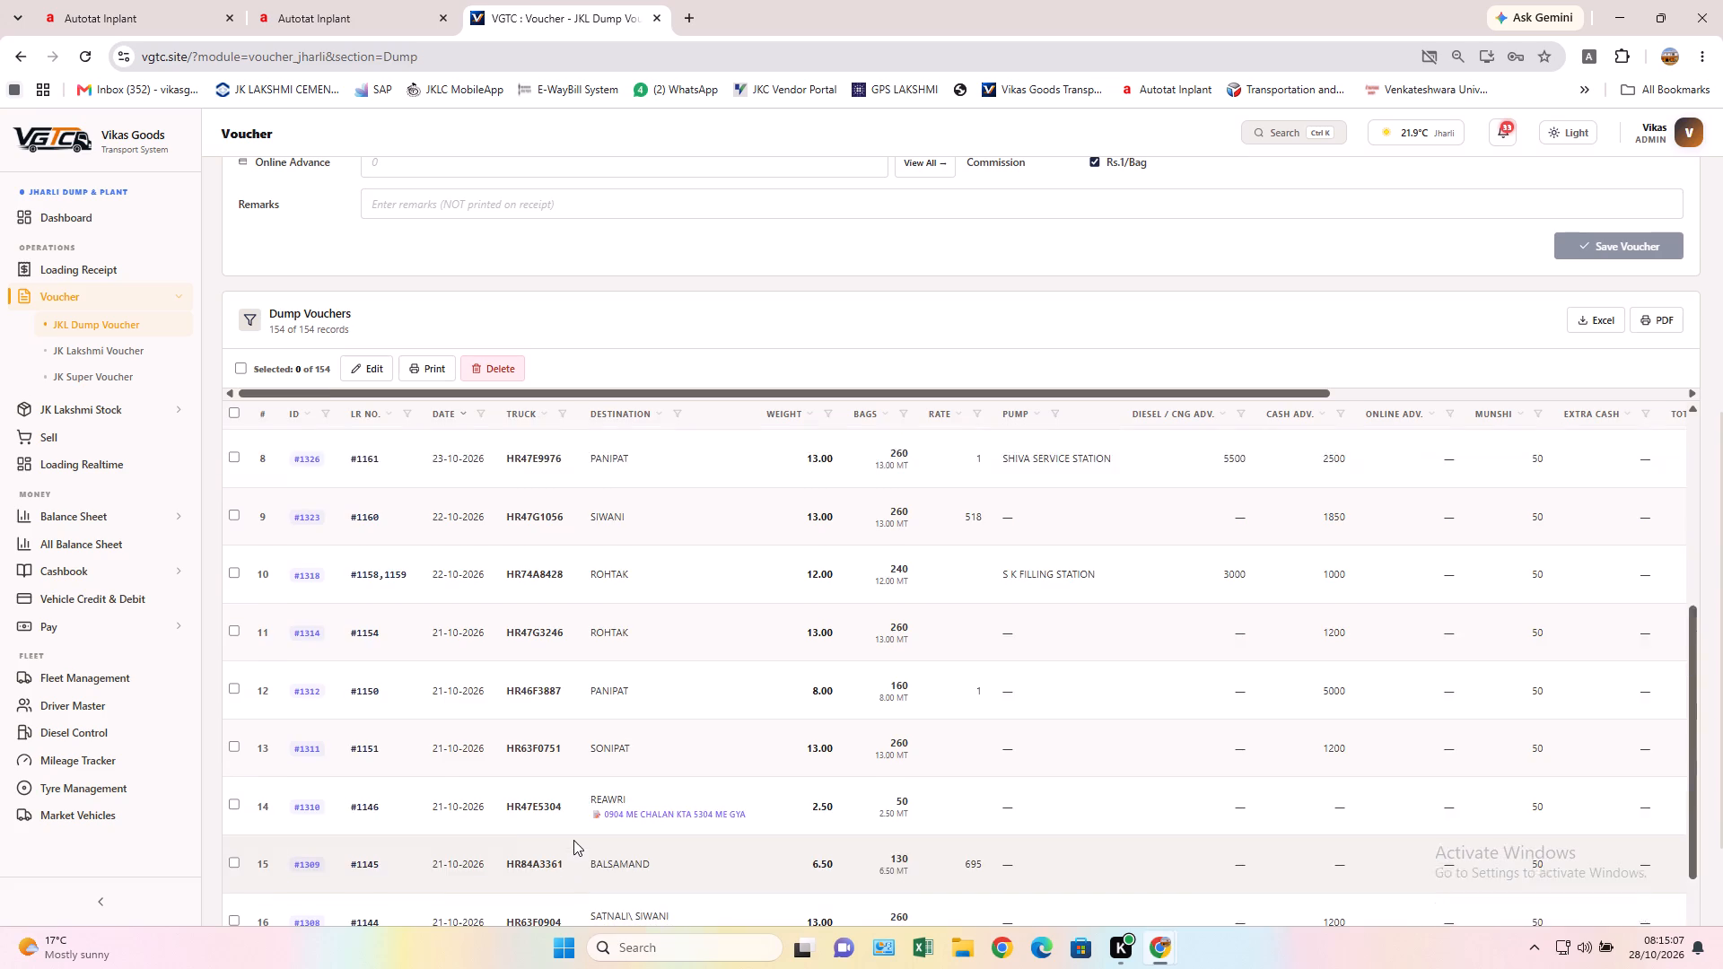
{"action": "scroll", "coordinate": [573, 840], "scroll_direction": "up", "scroll_amount": 8}
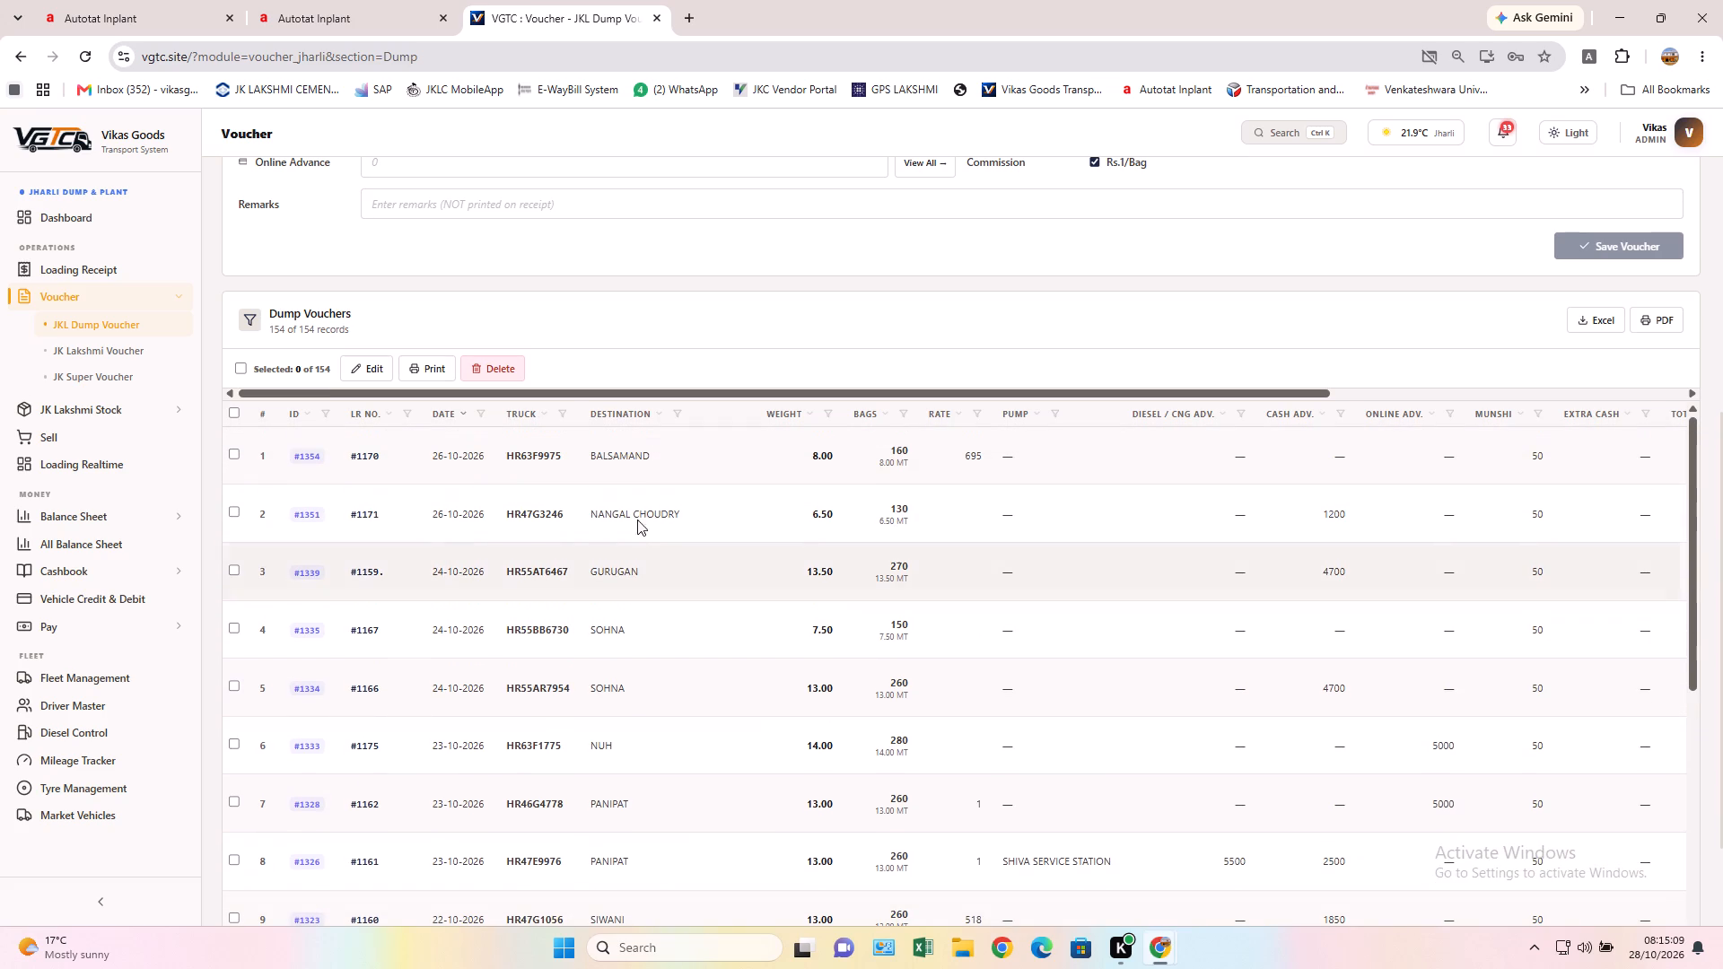
{"action": "scroll", "coordinate": [656, 196], "scroll_direction": "up", "scroll_amount": 4}
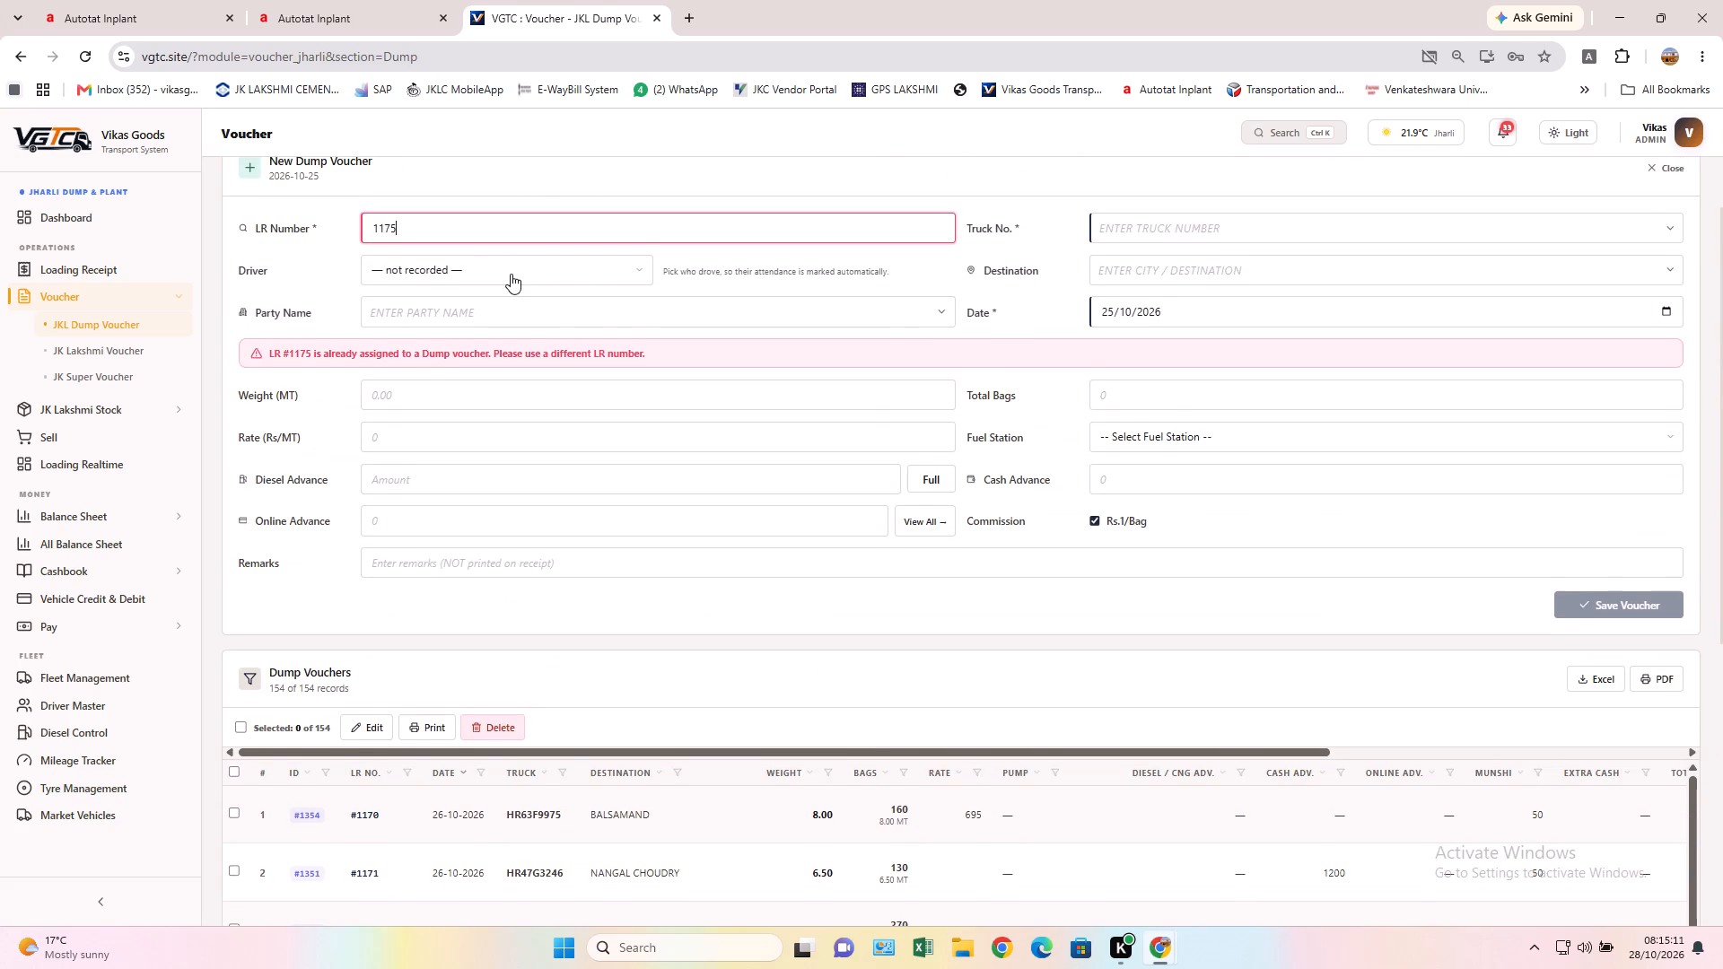
{"action": "key", "text": "0"}
{"action": "key", "text": "BackSpace"}
{"action": "key", "text": "period"}
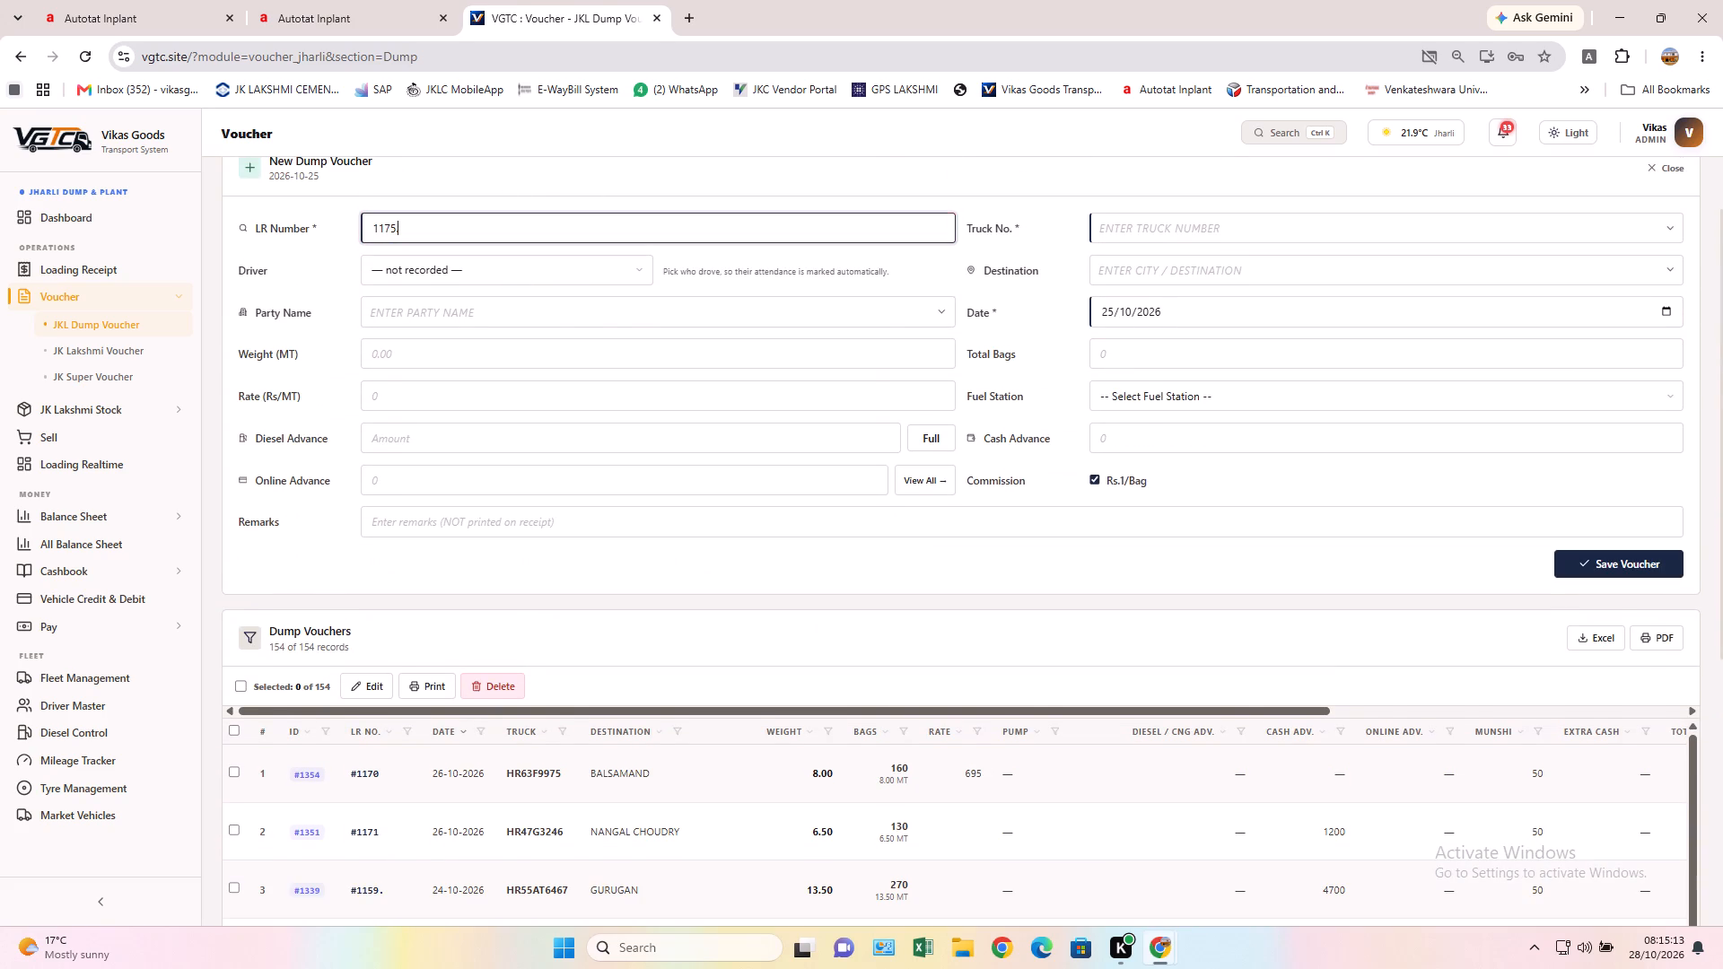
{"action": "left_click", "coordinate": [1137, 219]}
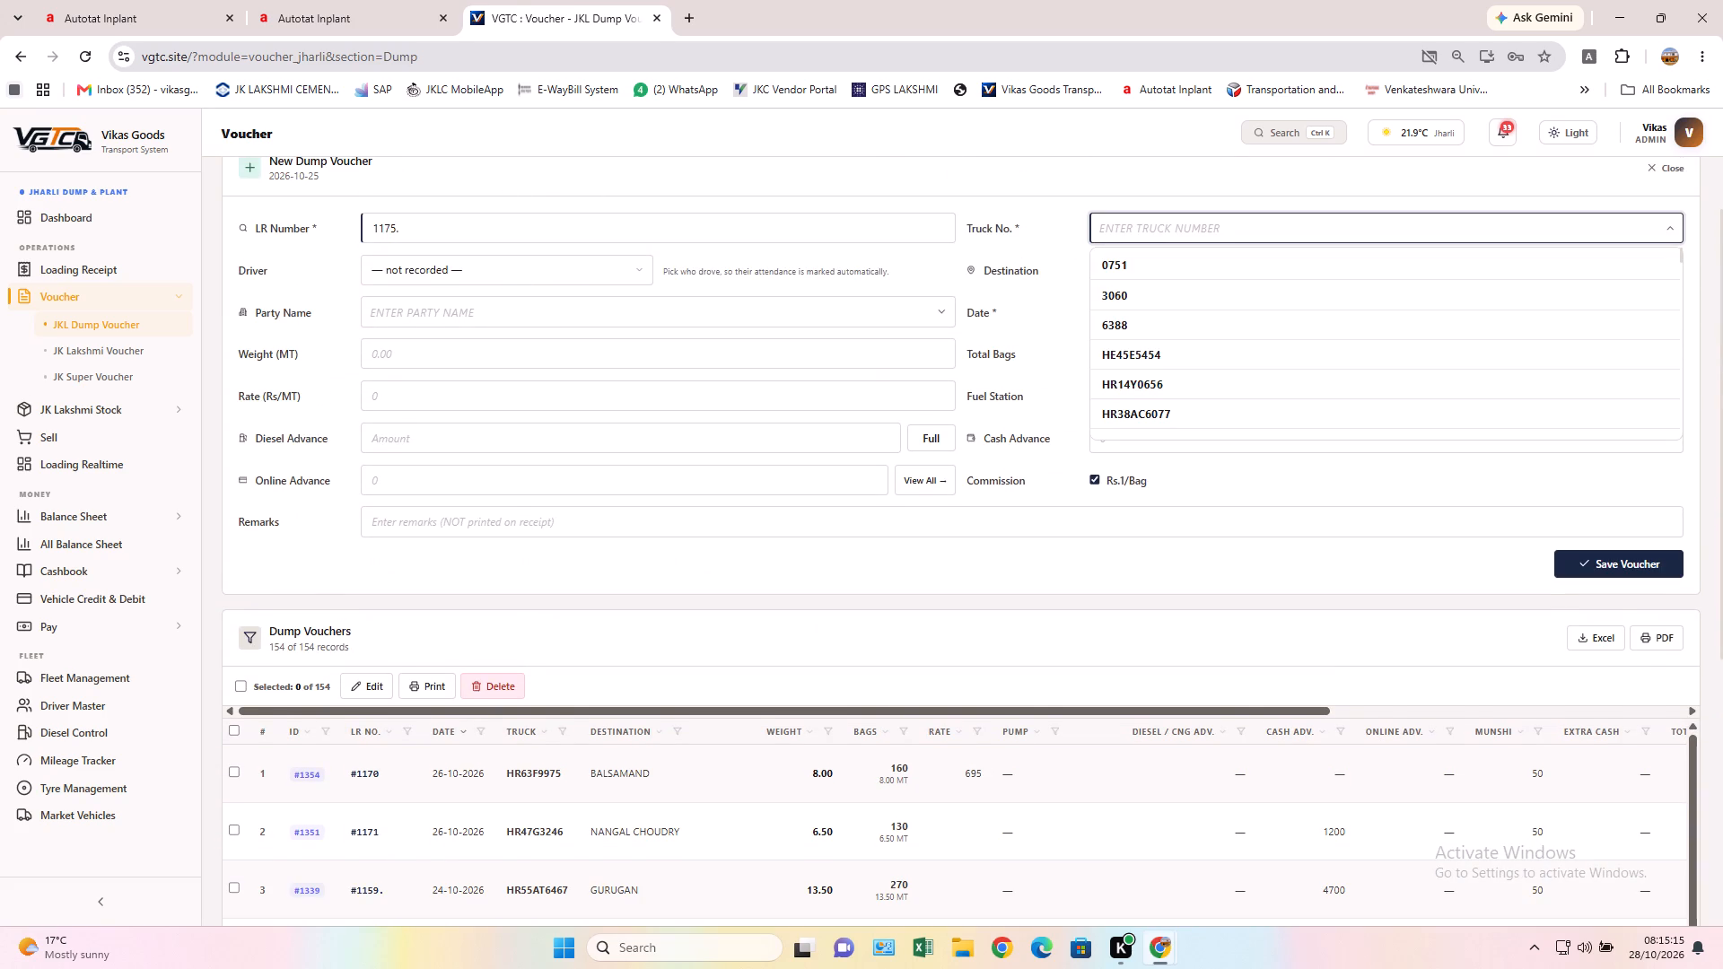
{"action": "type", "text": "8161"}
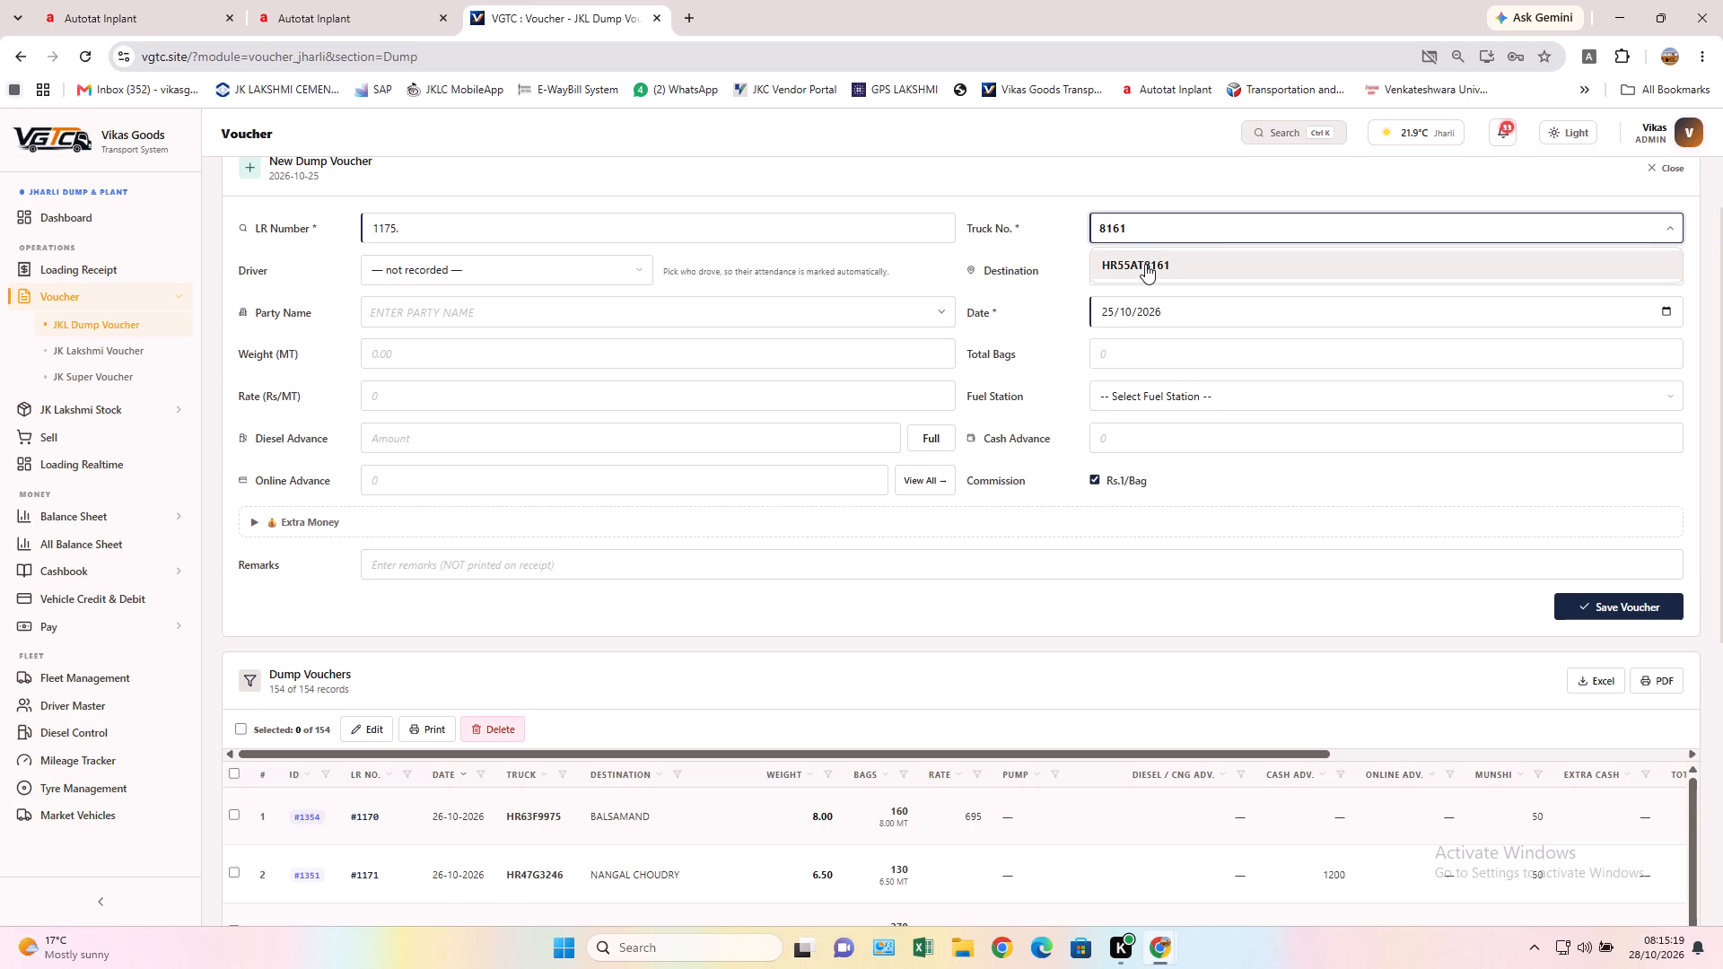
{"action": "left_click", "coordinate": [1145, 264]}
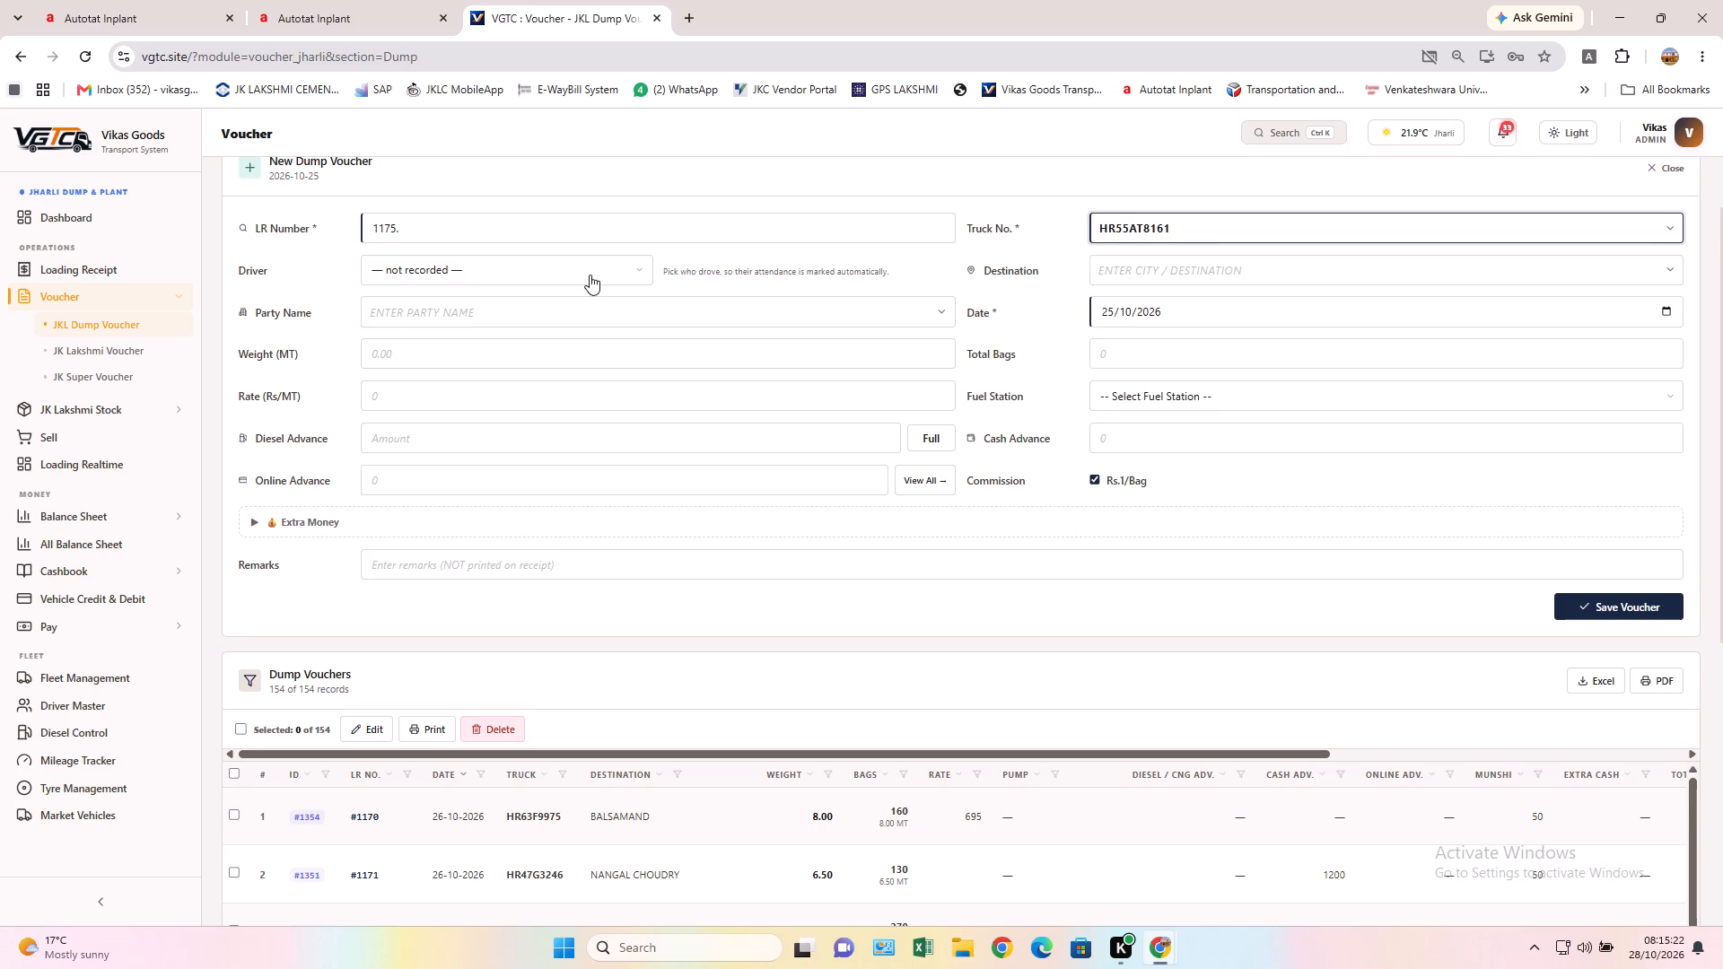
{"action": "left_click", "coordinate": [1209, 271]}
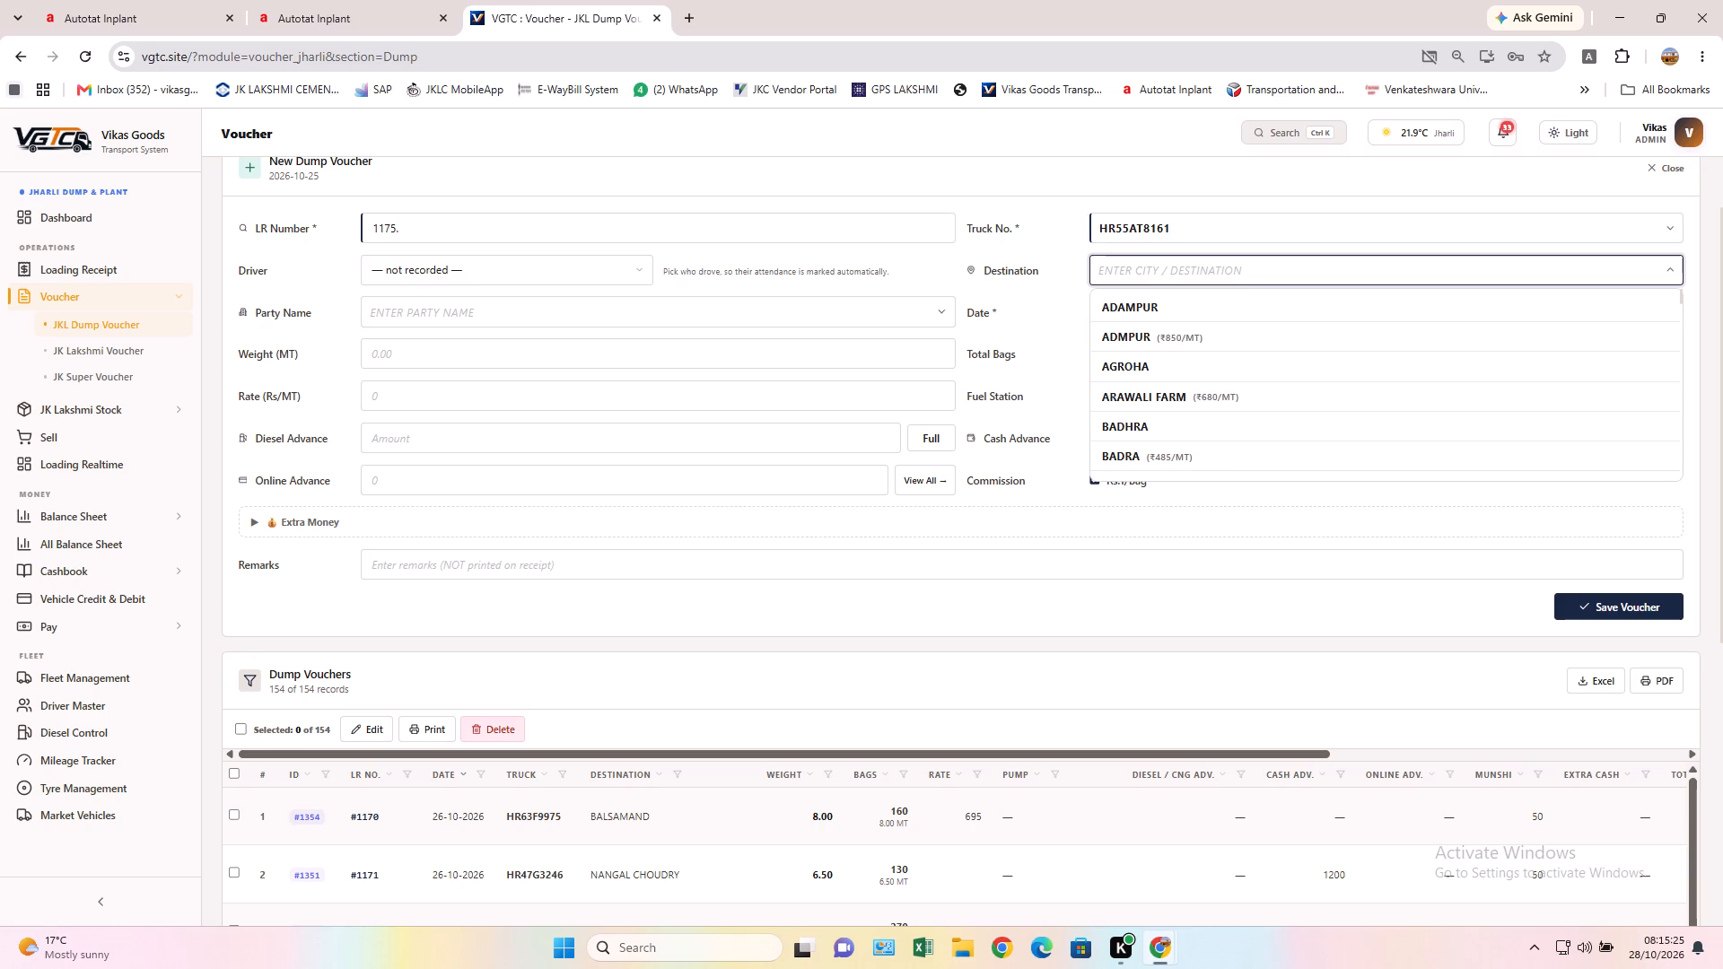
{"action": "key", "text": "g"}
{"action": "type", "text": "URU"}
{"action": "left_click", "coordinate": [1217, 300]}
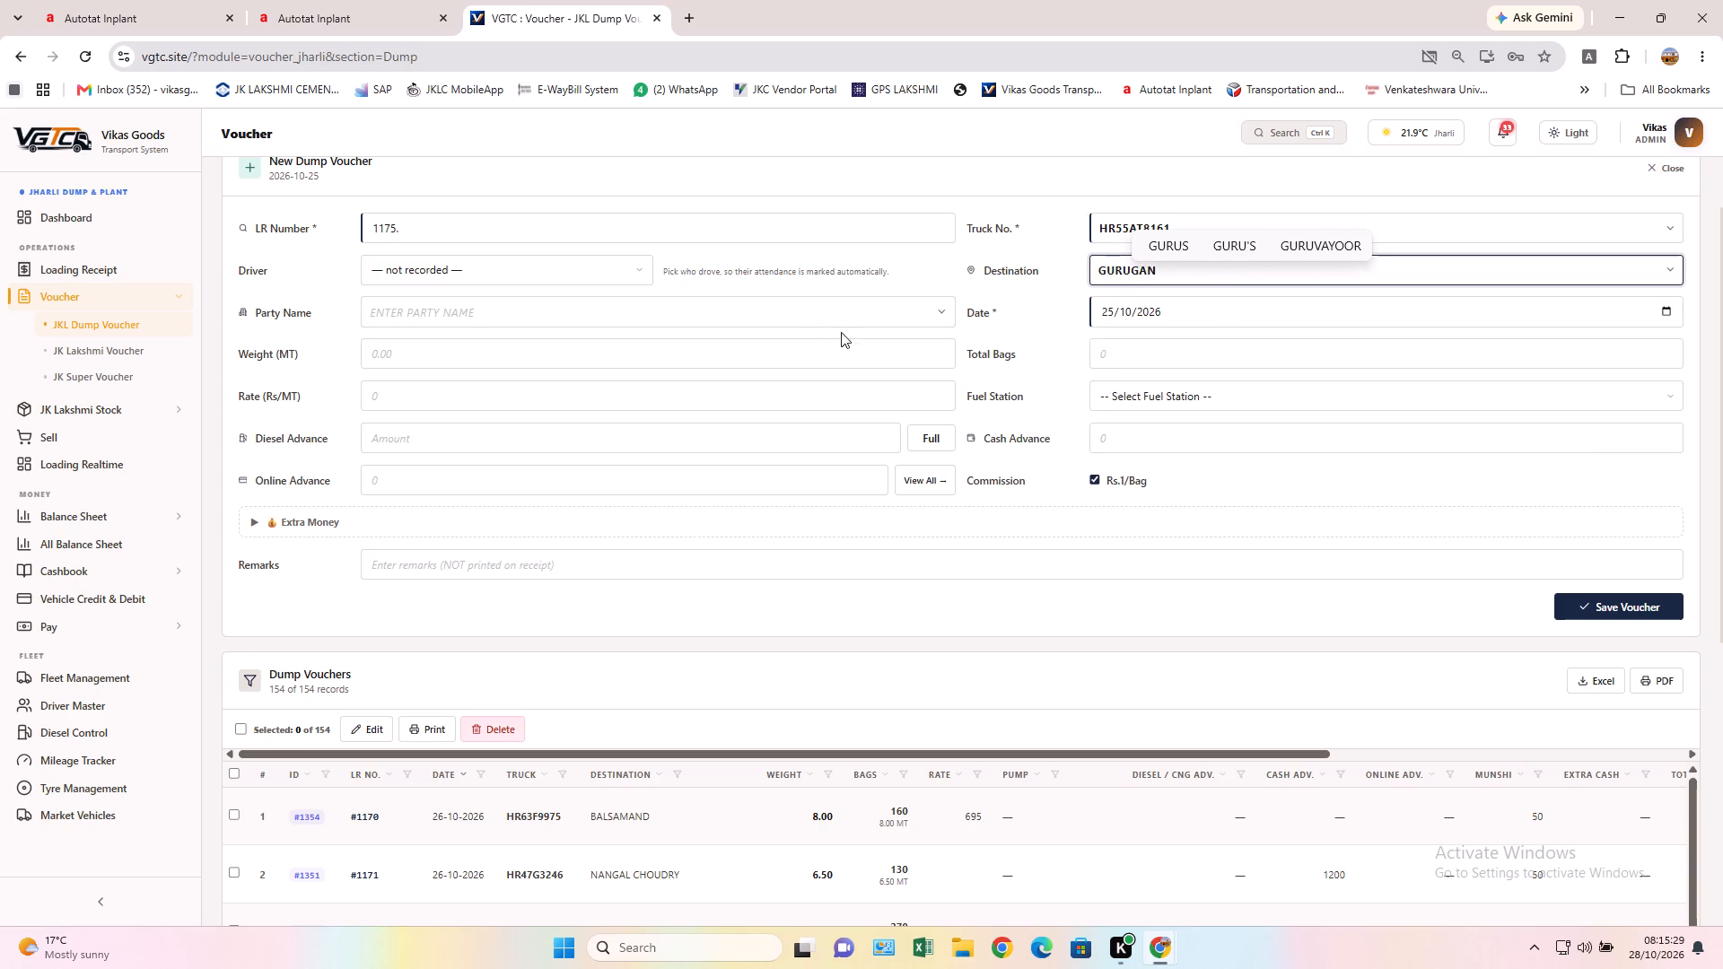
{"action": "left_click", "coordinate": [1104, 315]}
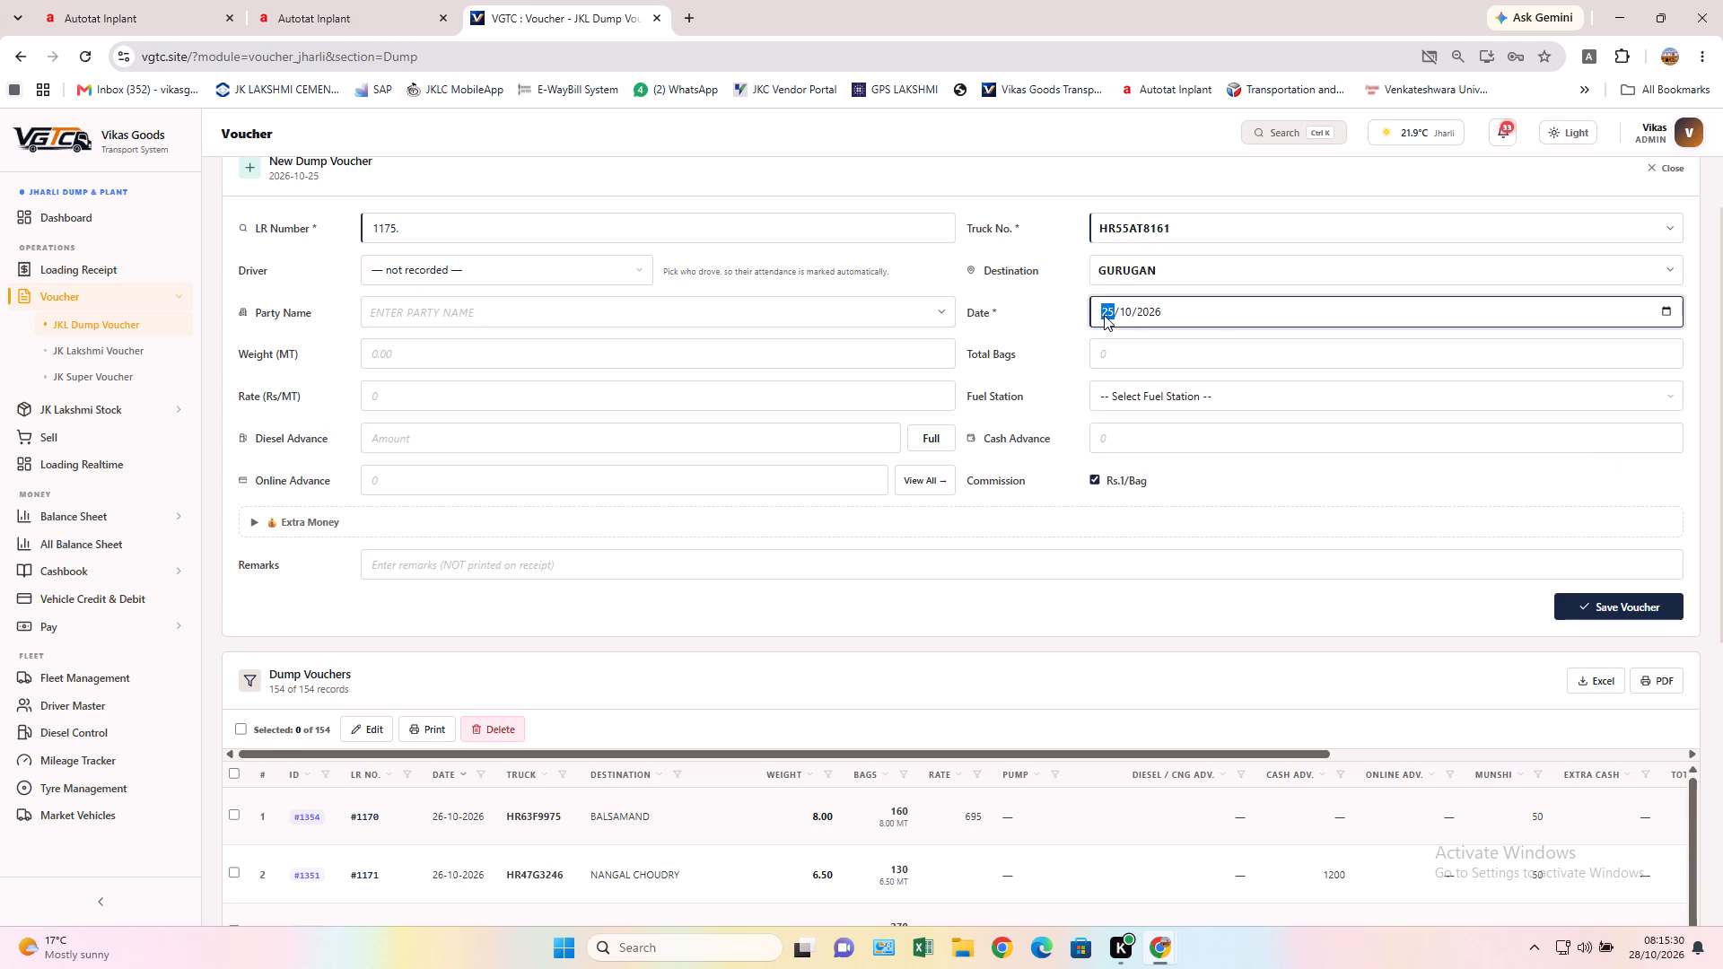
{"action": "type", "text": "27"}
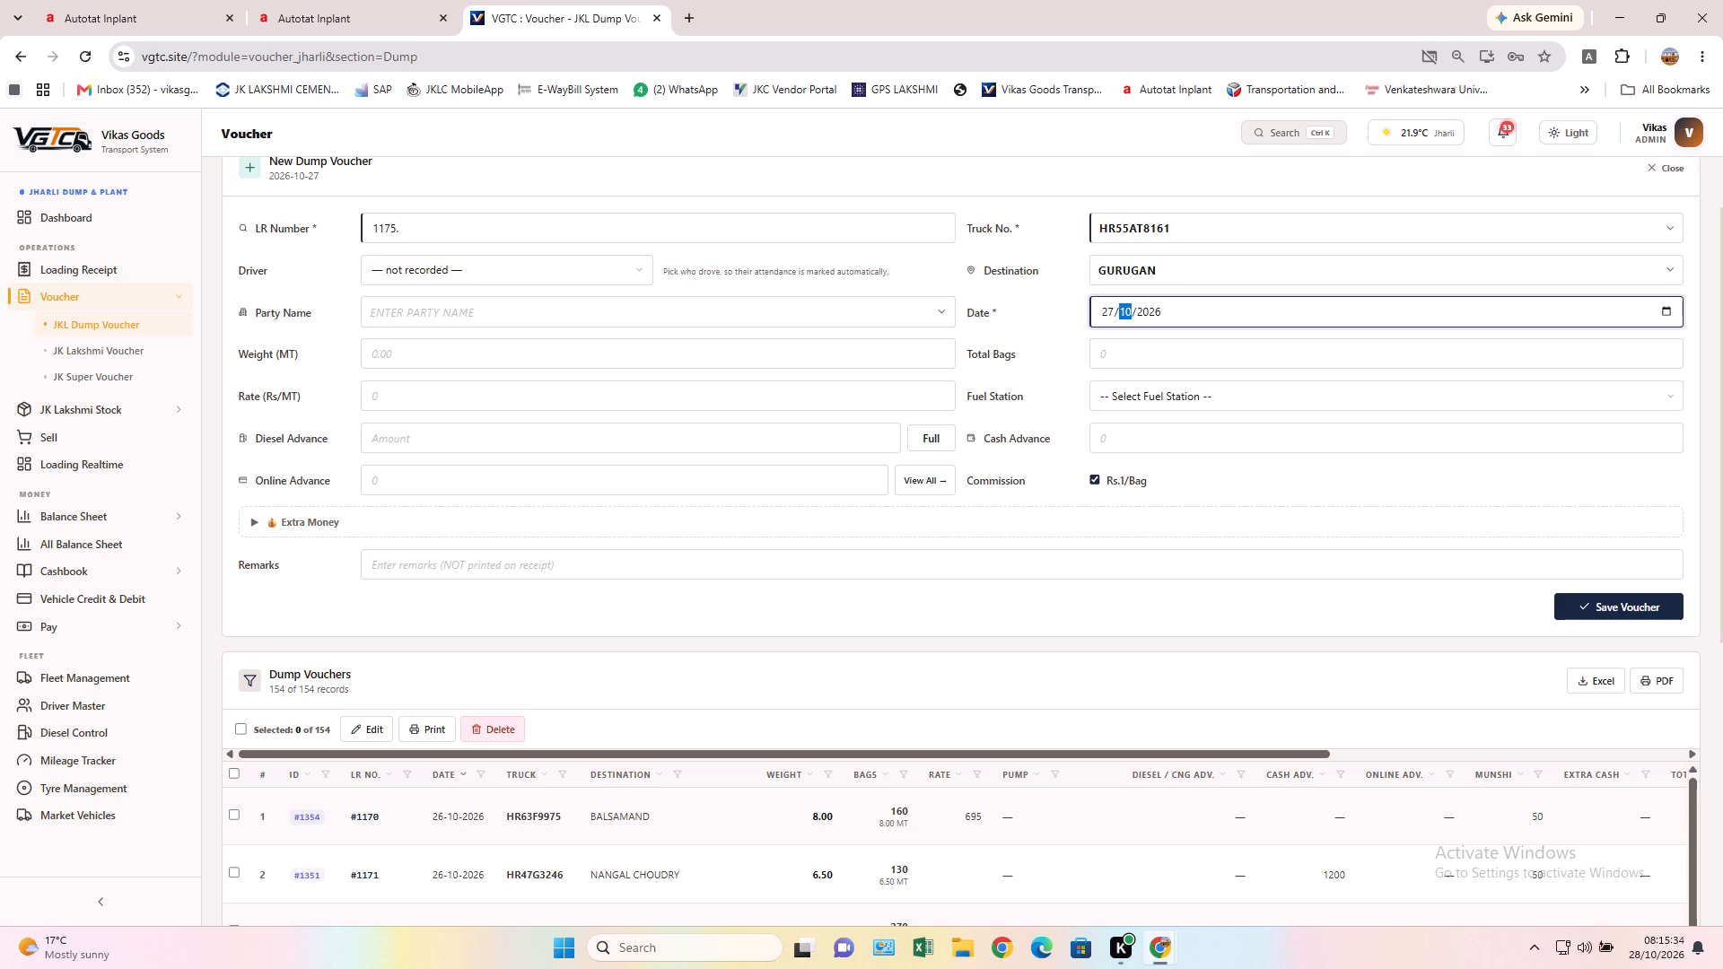
{"action": "left_click", "coordinate": [661, 352]}
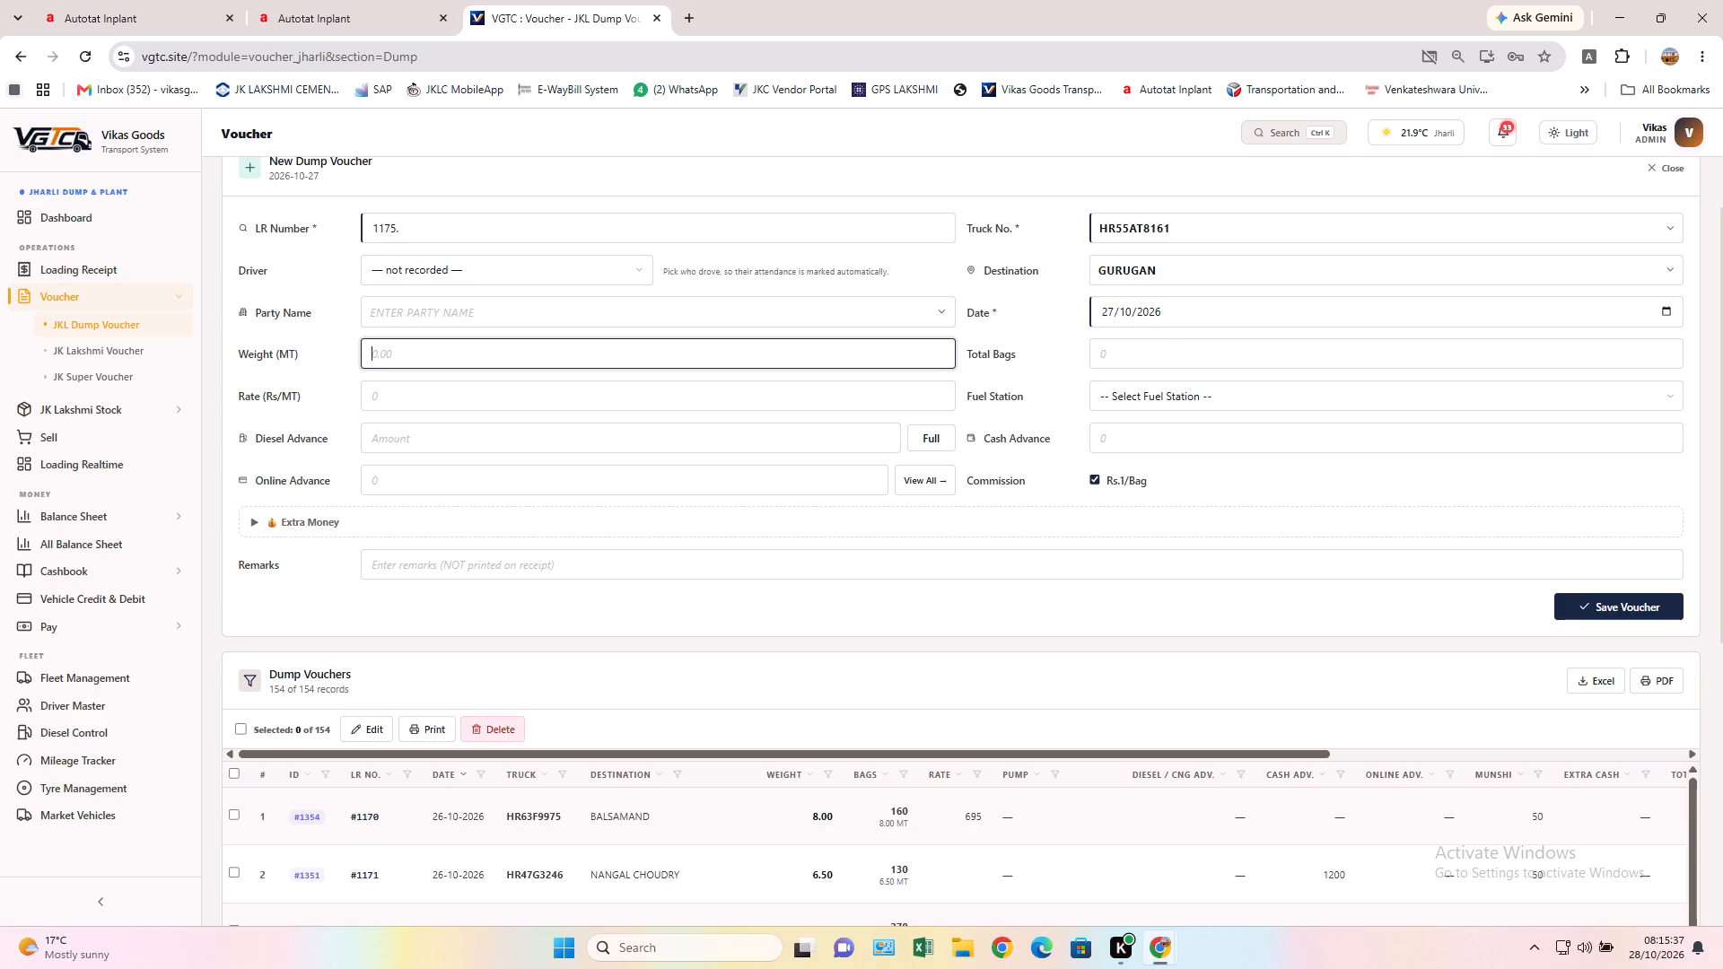
{"action": "type", "text": "13.5"}
{"action": "left_click", "coordinate": [1131, 438]}
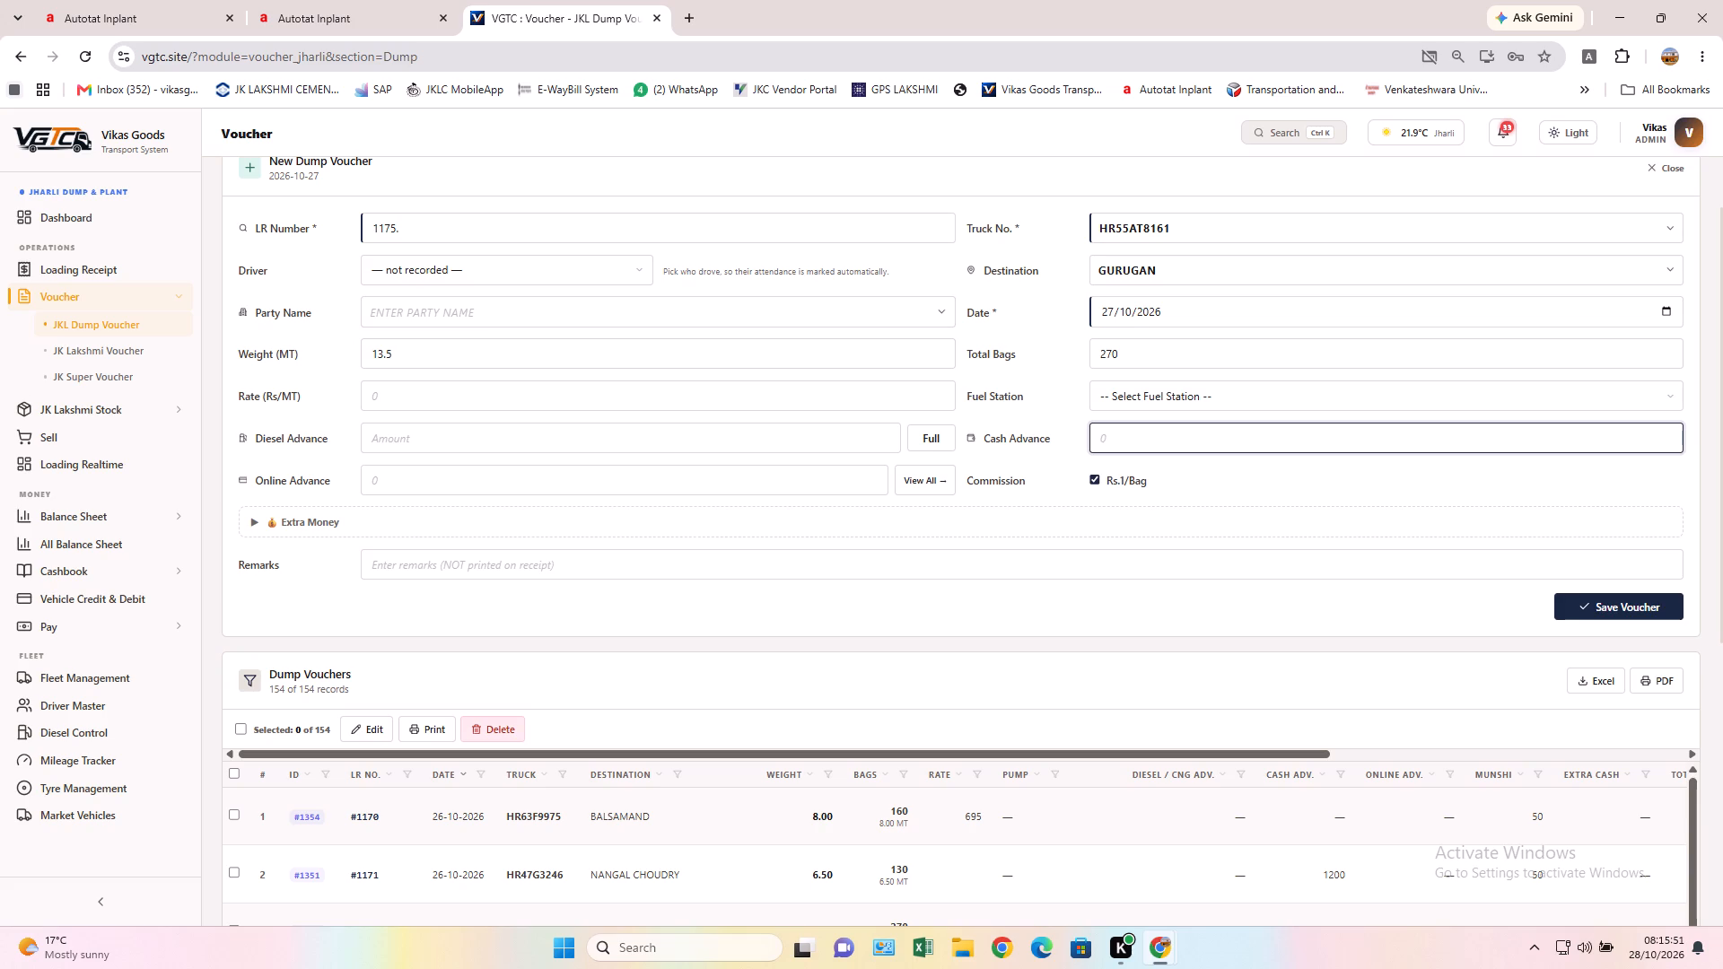
{"action": "type", "text": "4700"}
{"action": "scroll", "coordinate": [918, 534], "scroll_direction": "down", "scroll_amount": 3}
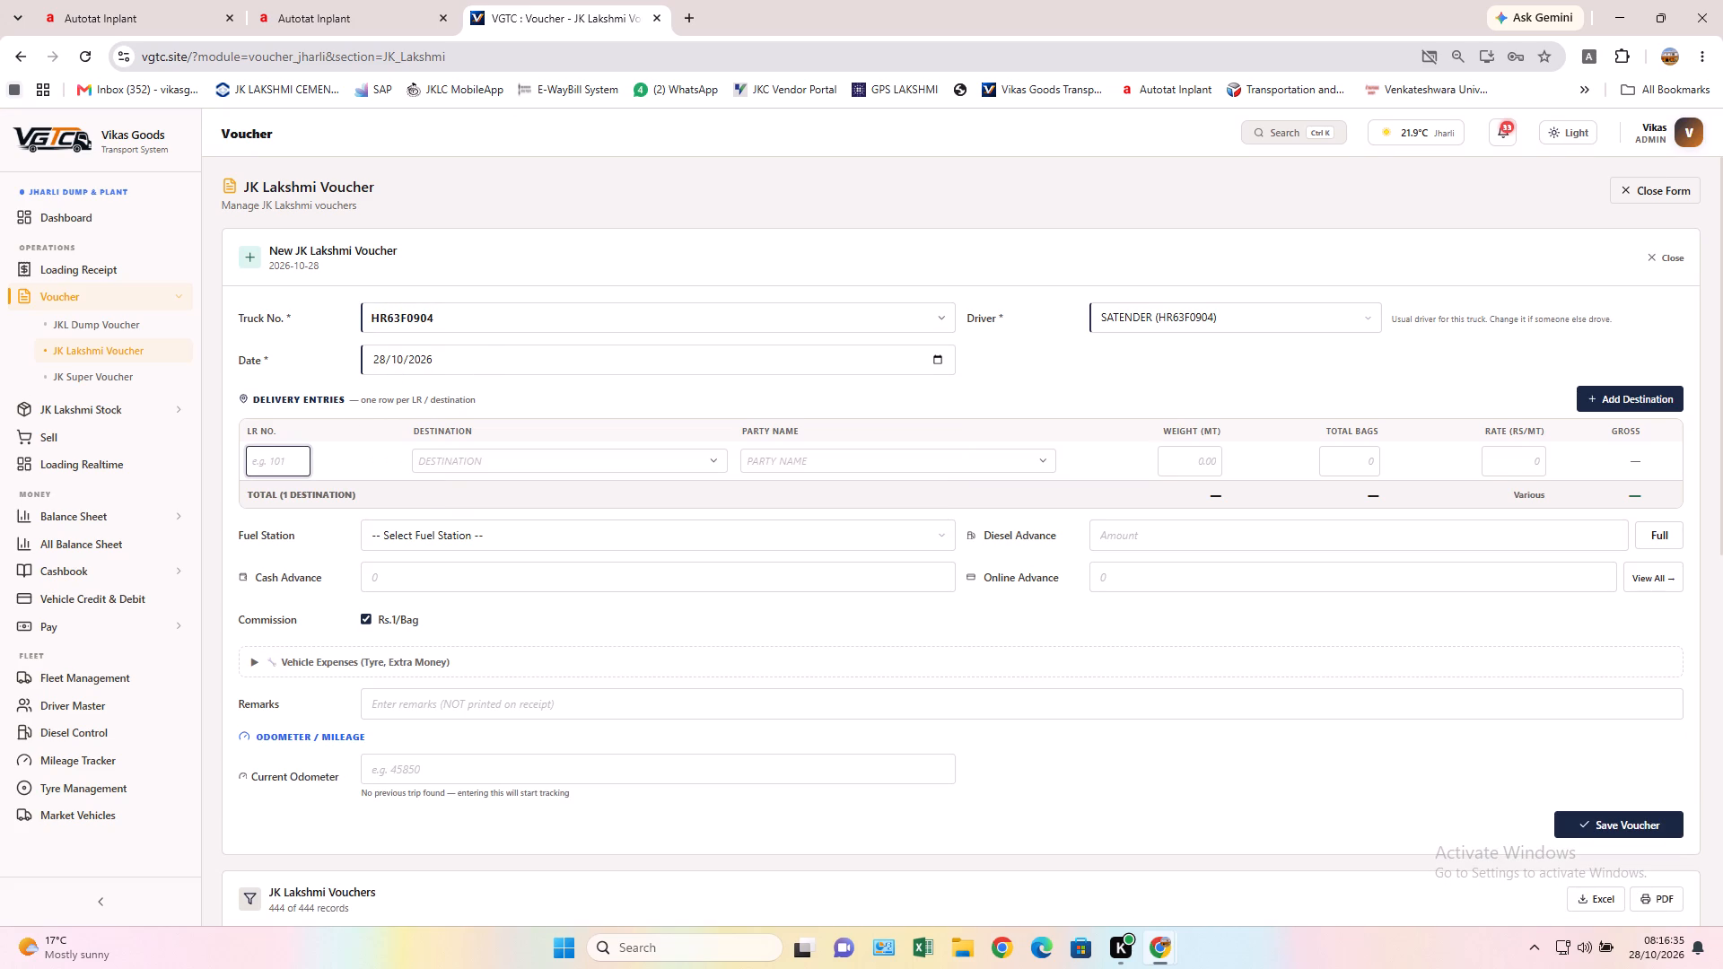
{"action": "type", "text": "18"}
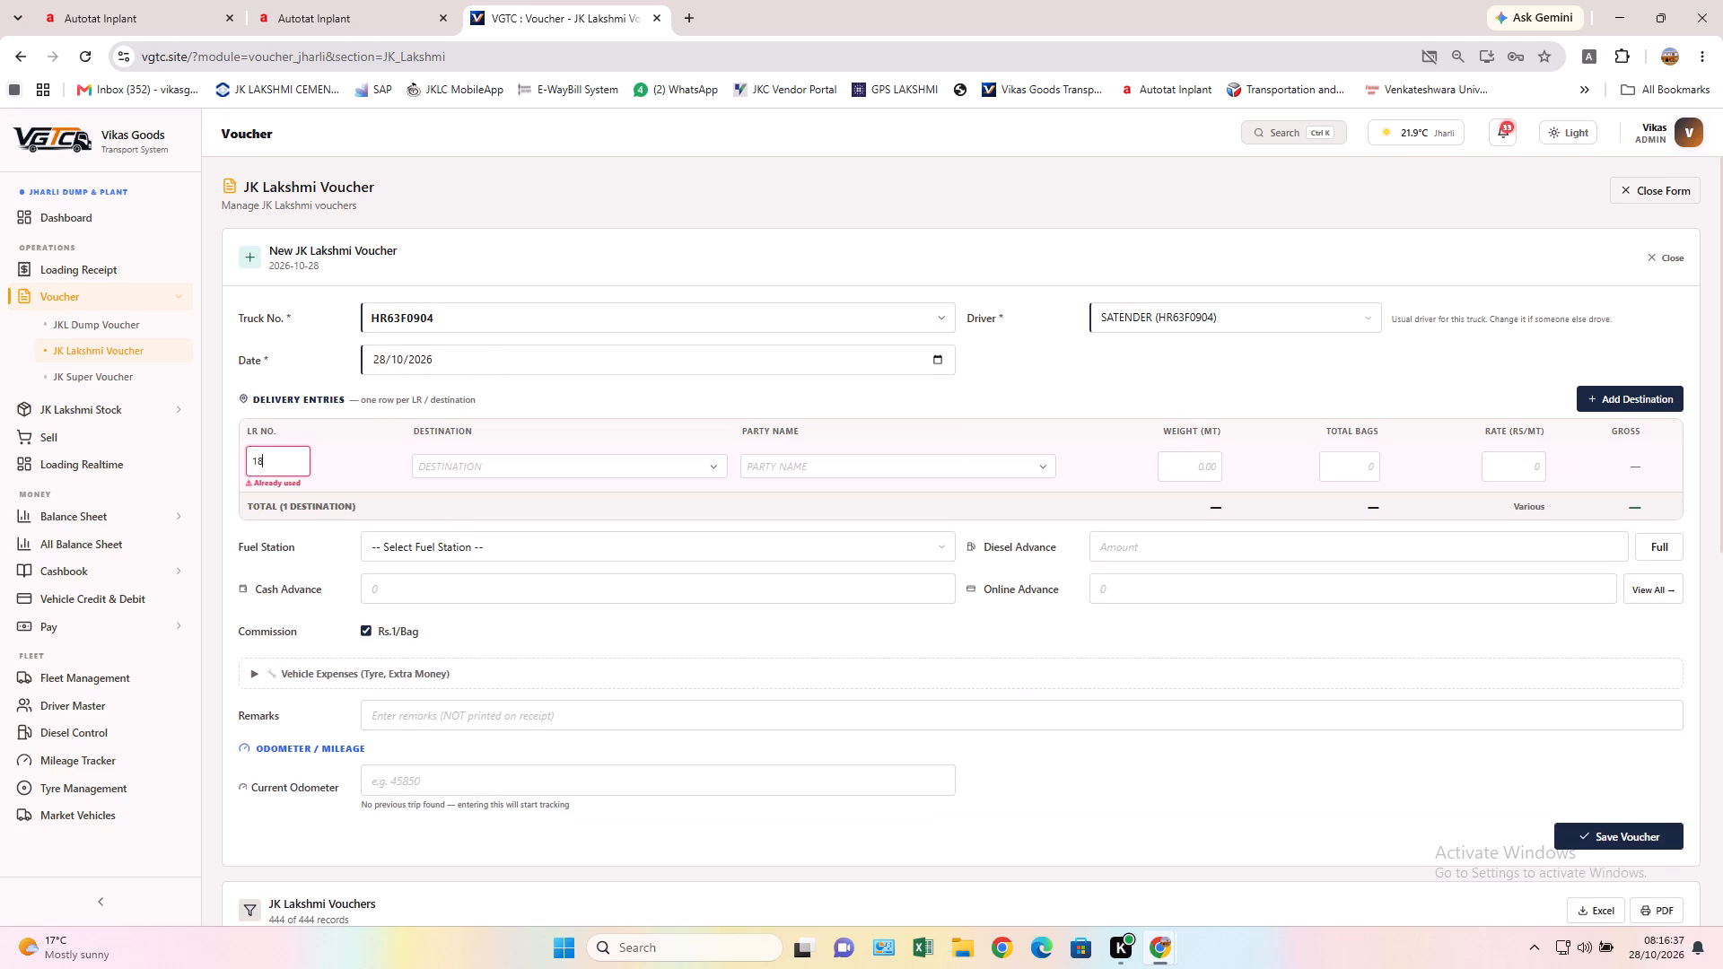
{"action": "type", "text": "56"}
{"action": "key", "text": "BackSpace"}
{"action": "key", "text": "BackSpace"}
{"action": "type", "text": "65"}
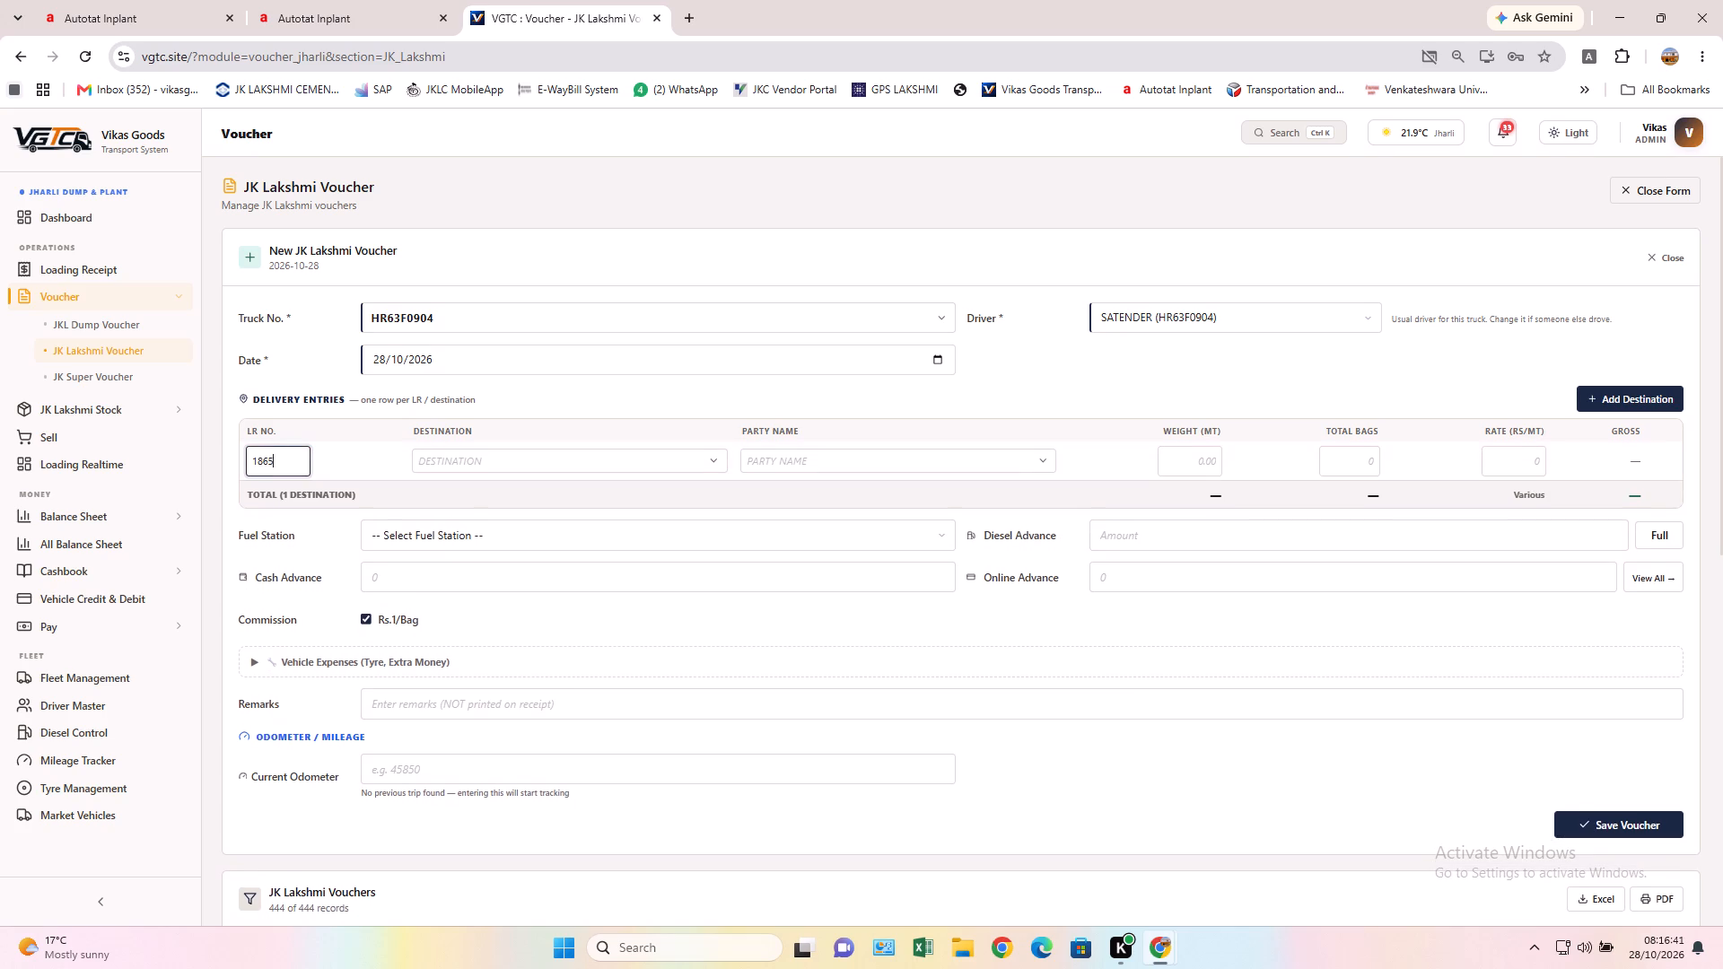
{"action": "left_click", "coordinate": [482, 458]}
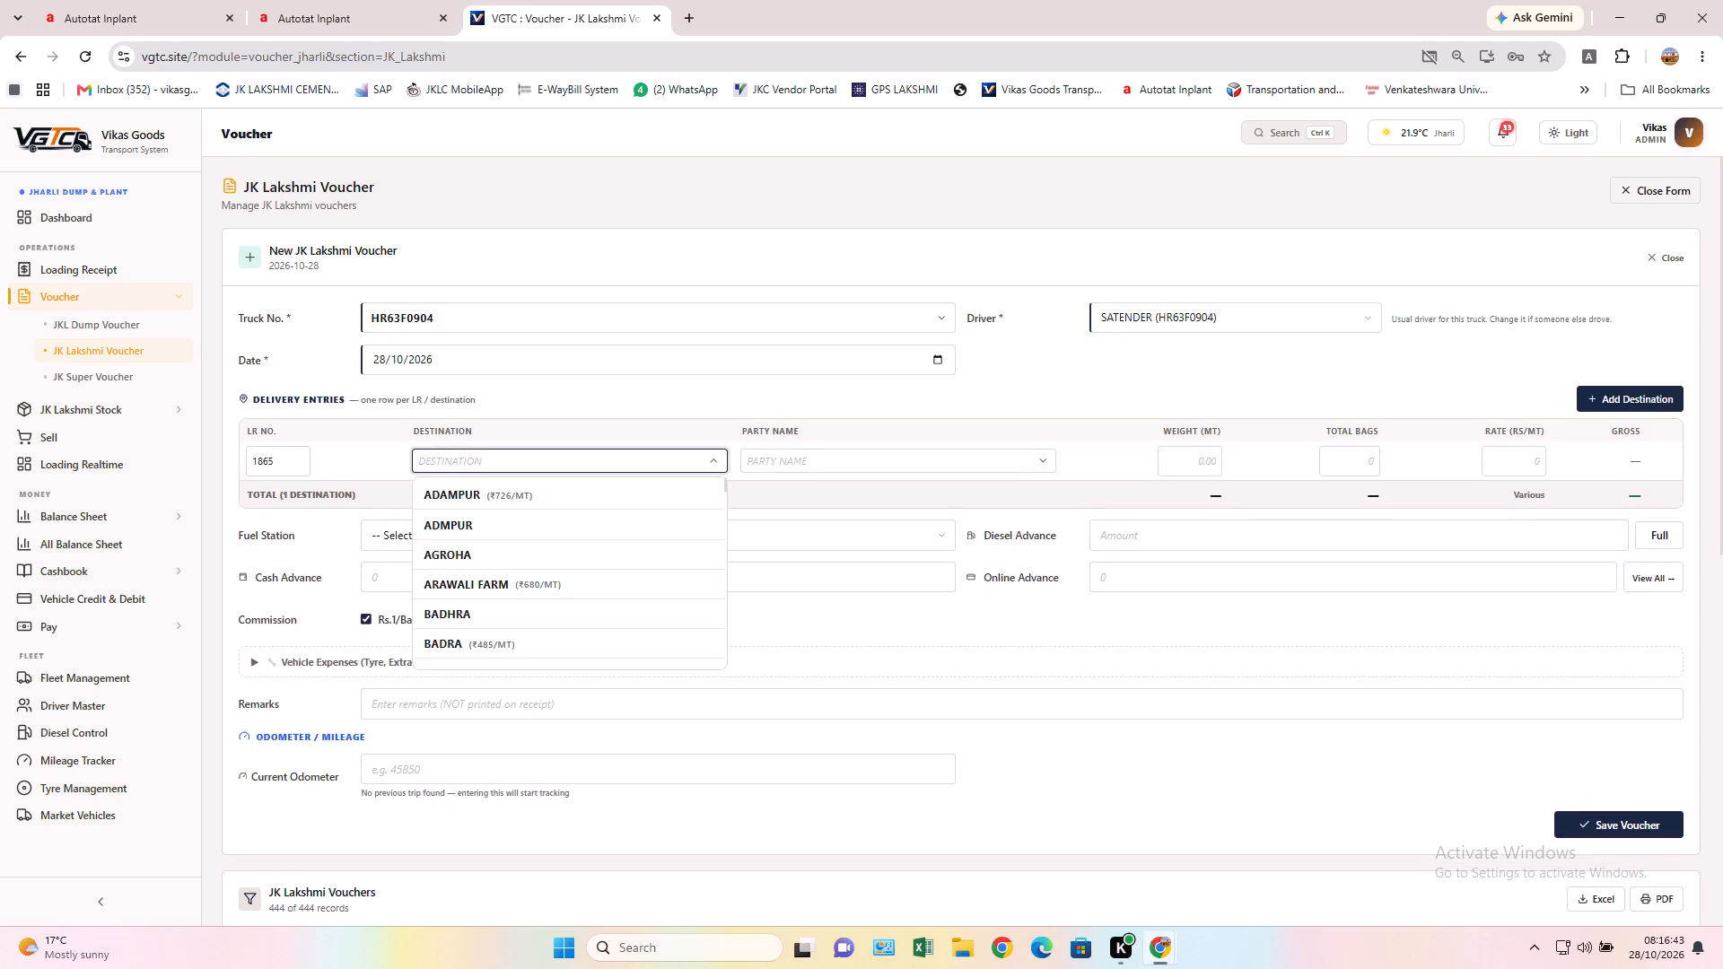
{"action": "type", "text": "BHAD"}
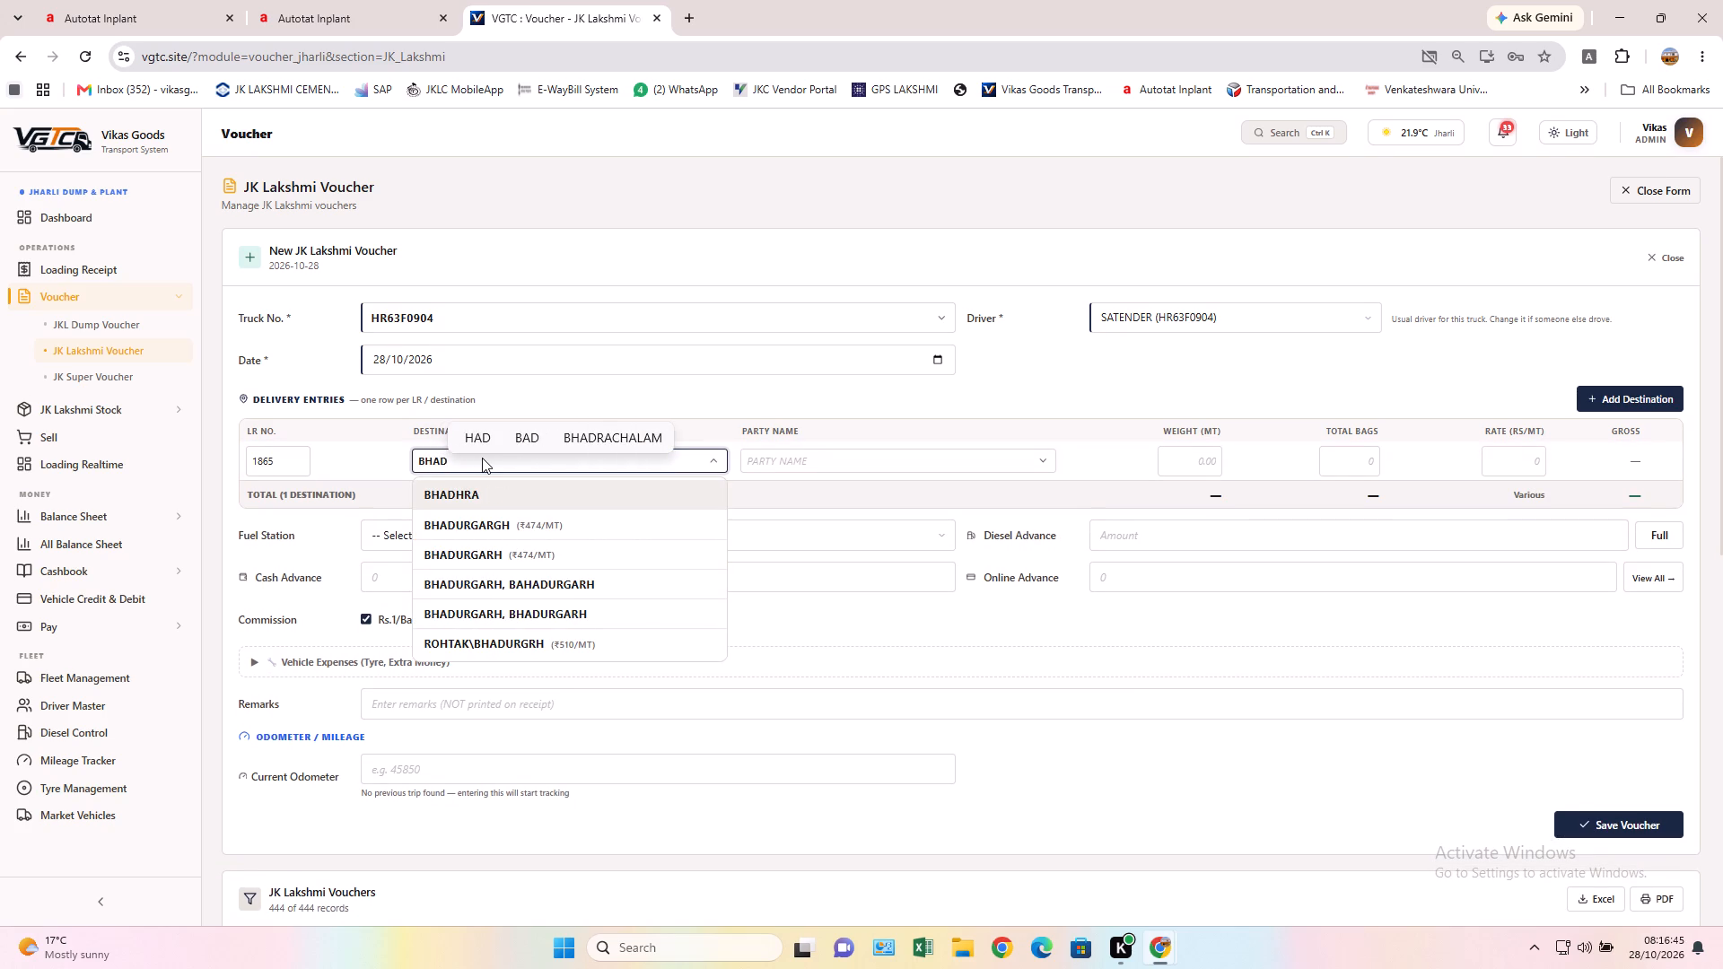
{"action": "type", "text": "UR"}
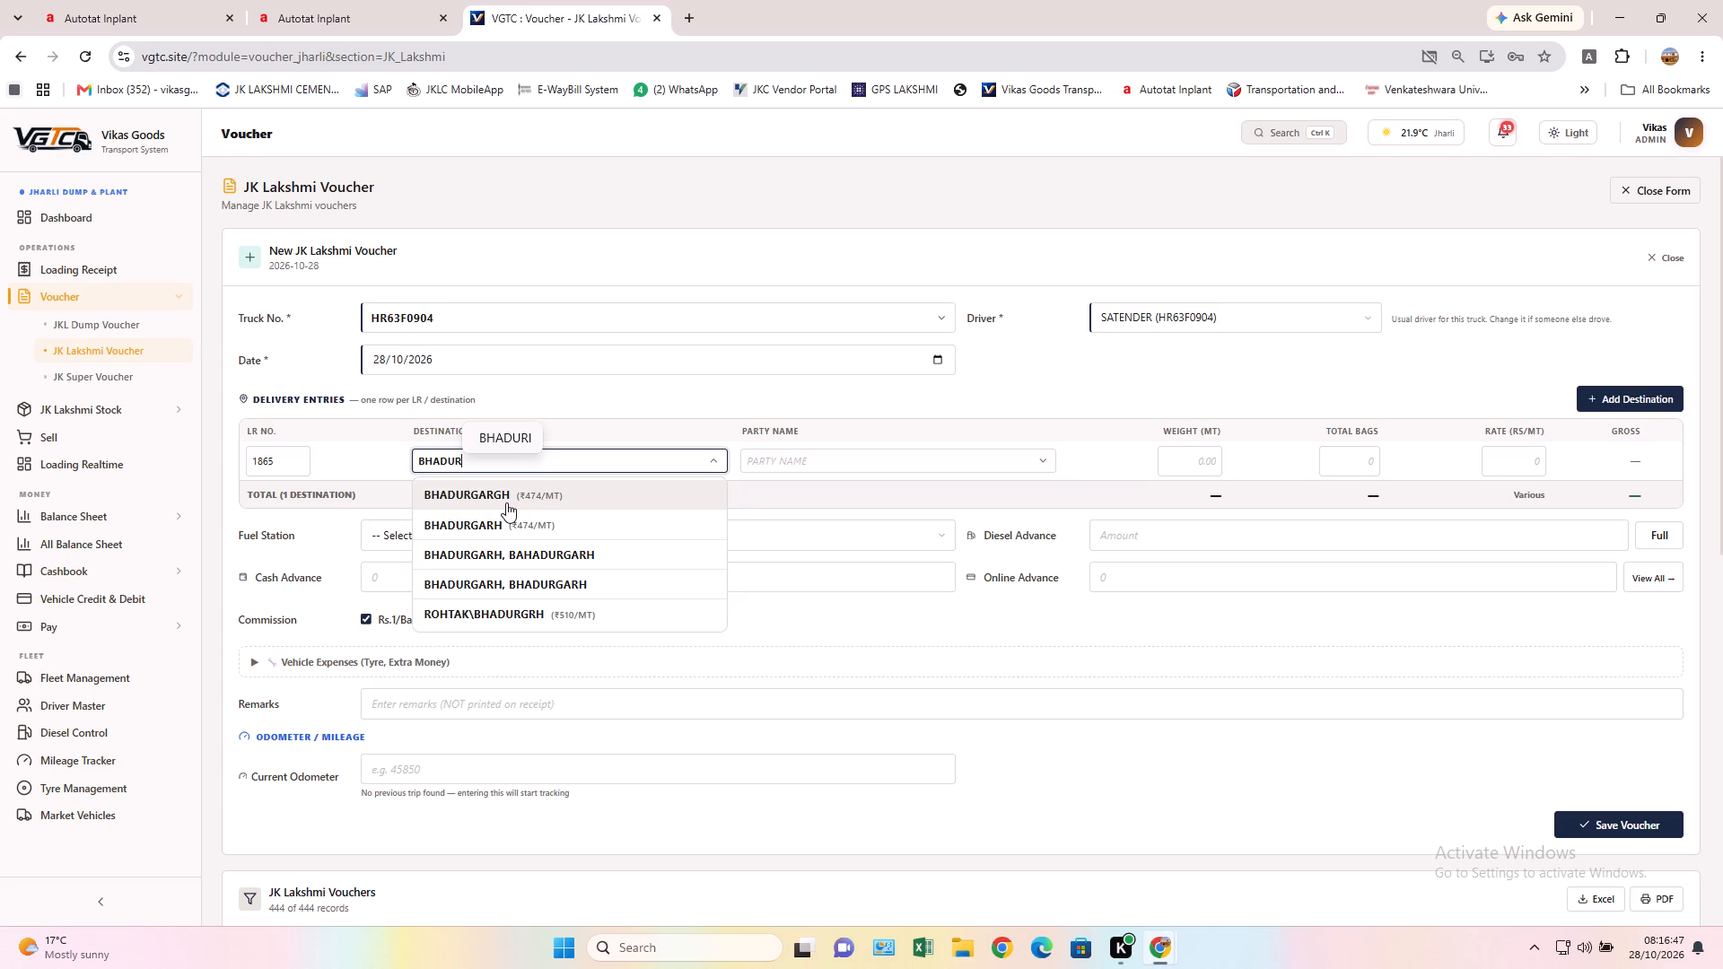
{"action": "left_click", "coordinate": [508, 501]}
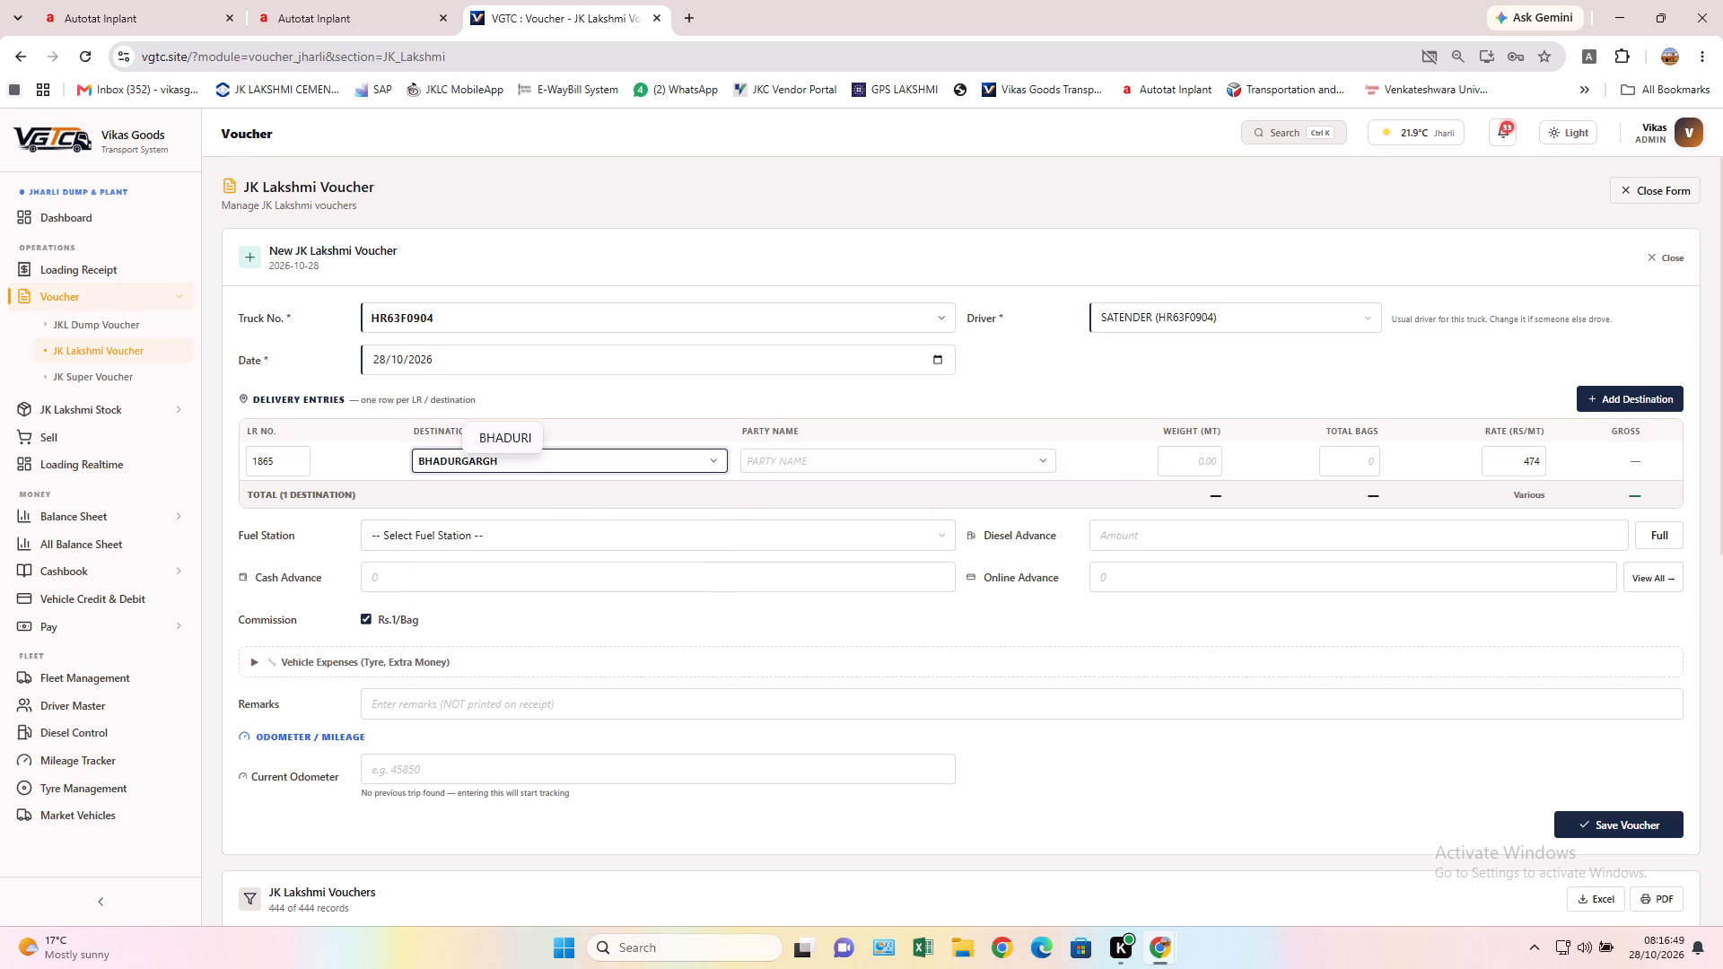
{"action": "left_click", "coordinate": [1185, 459]}
{"action": "type", "text": "13"}
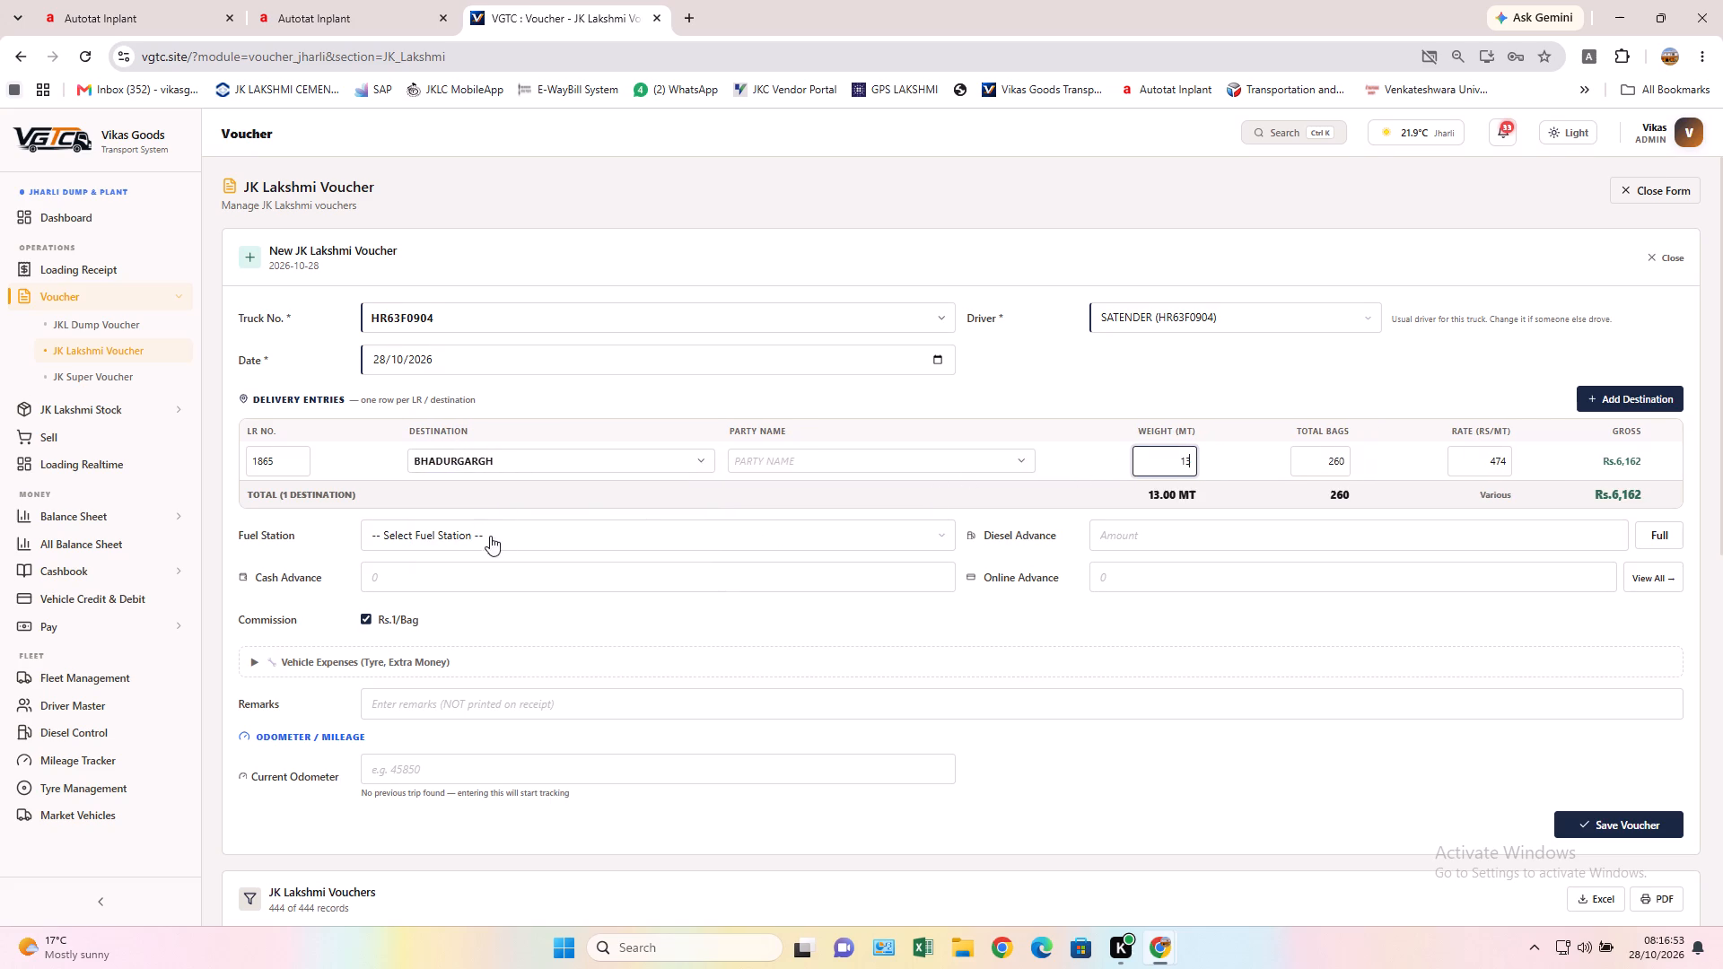
{"action": "left_click", "coordinate": [498, 565]}
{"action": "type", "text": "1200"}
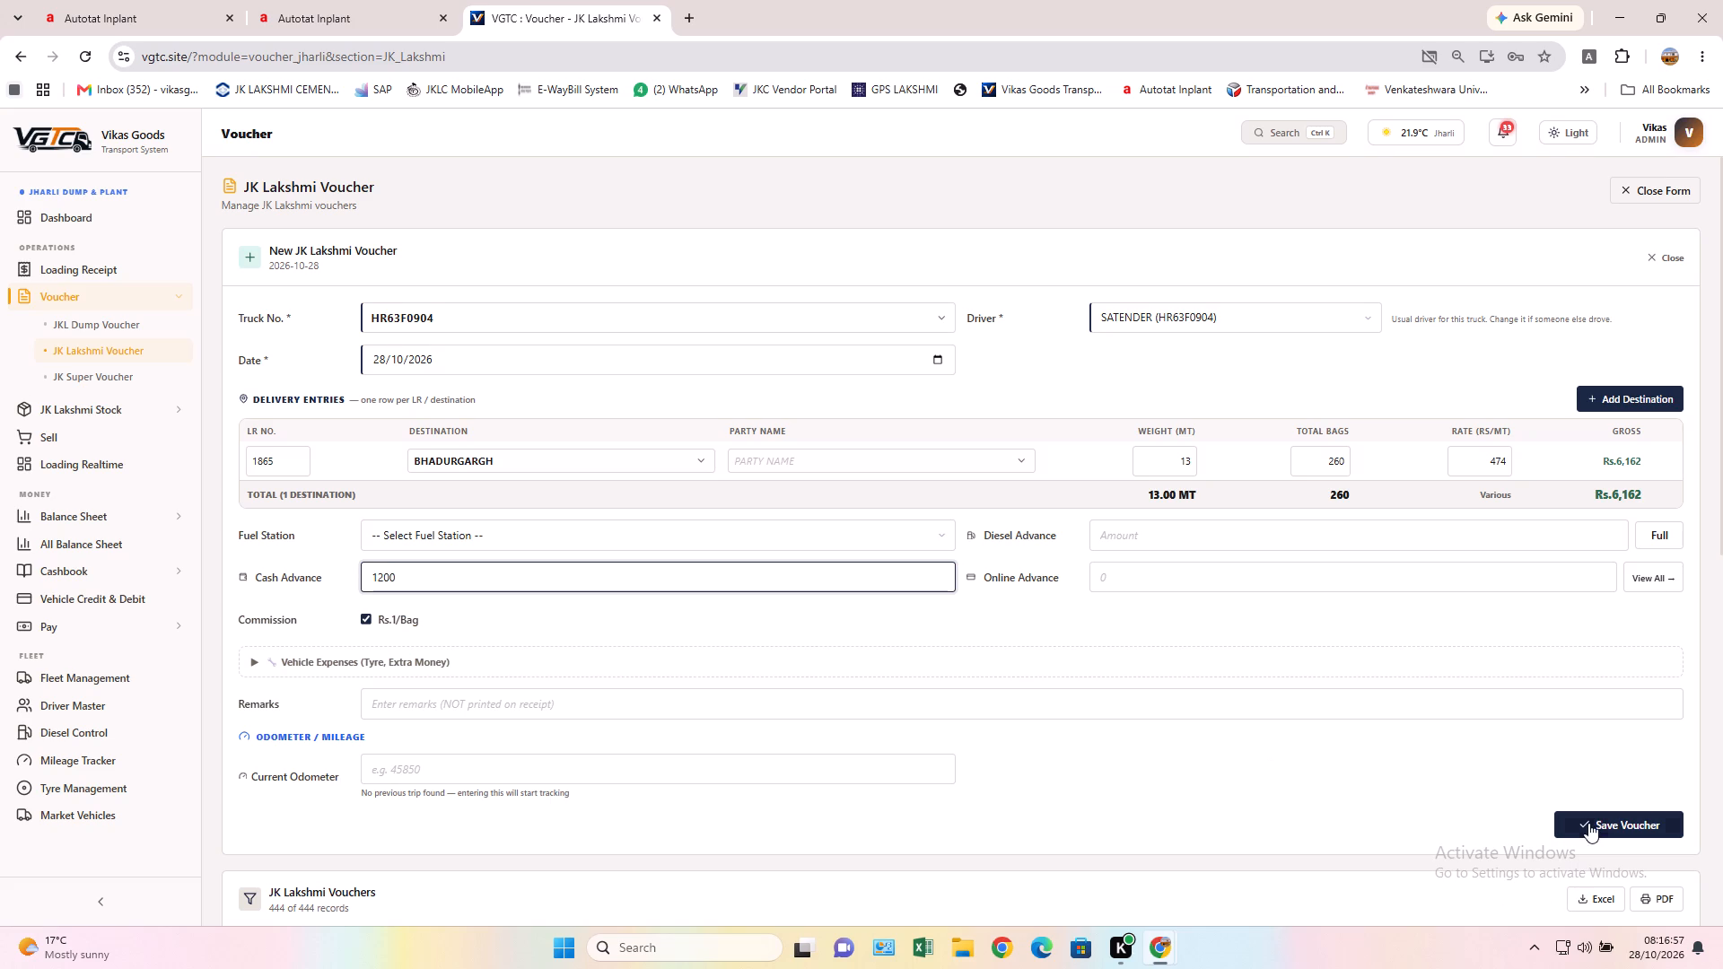
{"action": "left_click", "coordinate": [1588, 823]}
{"action": "left_click", "coordinate": [887, 570]}
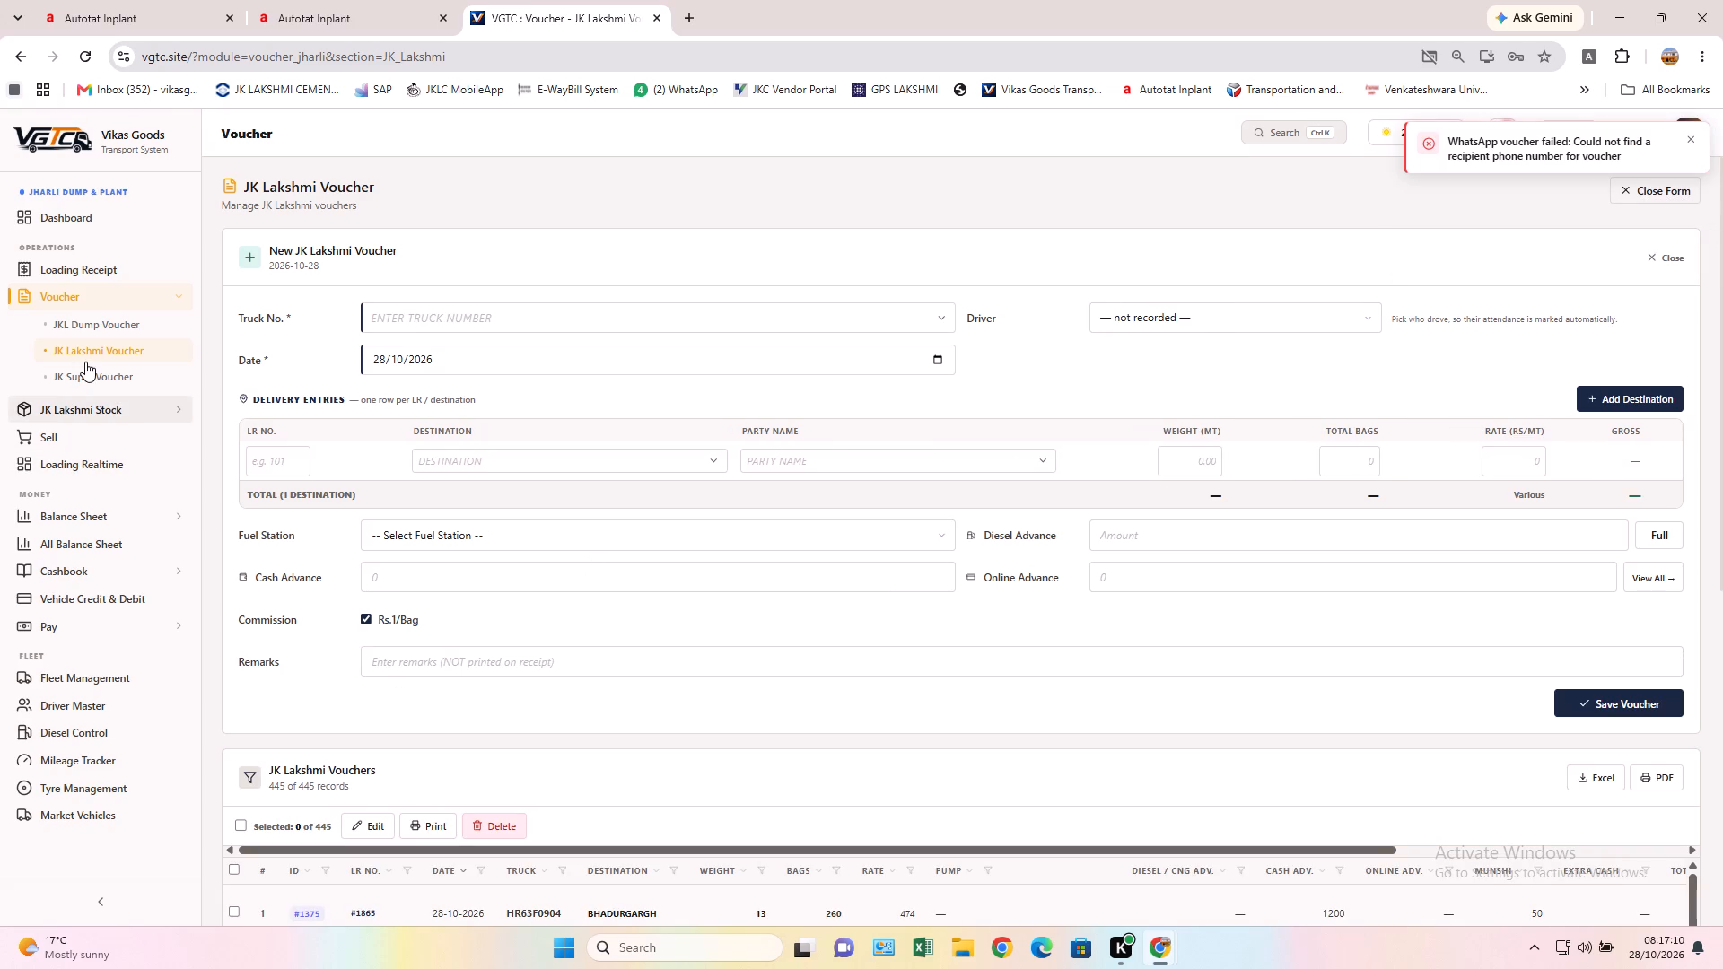
Start a new JKL Dump voucher, enter LR number 1176, and open the truck number for entry.
{"action": "left_click", "coordinate": [107, 319]}
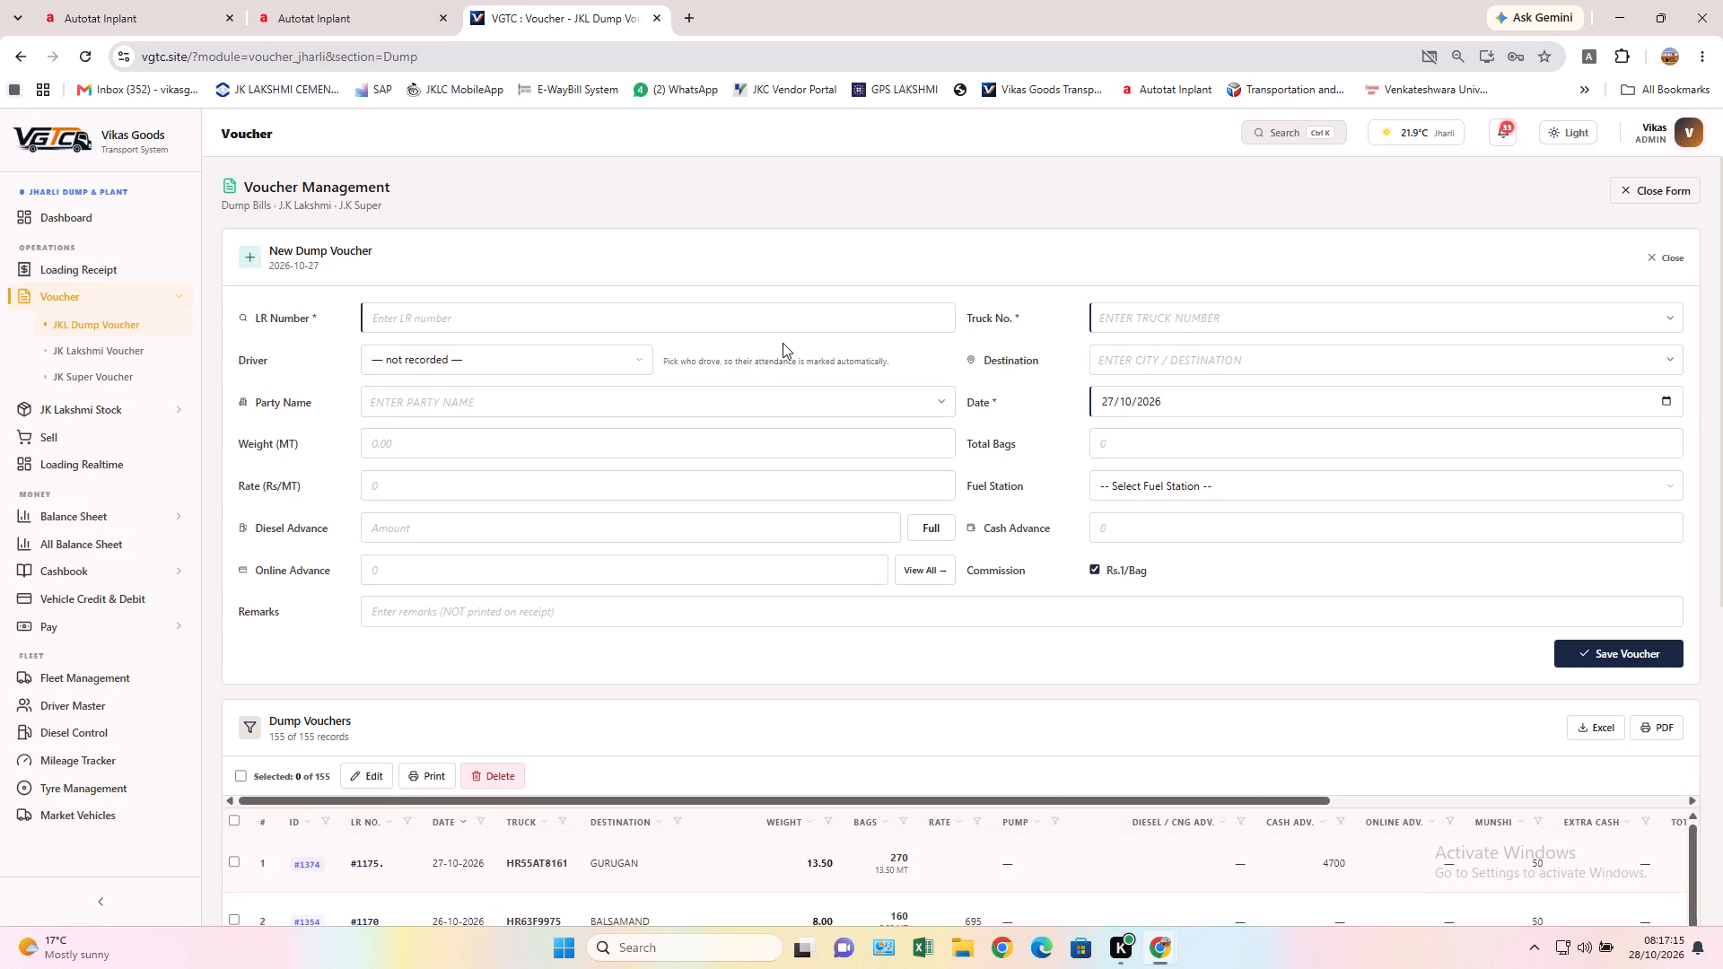
{"action": "left_click", "coordinate": [782, 325]}
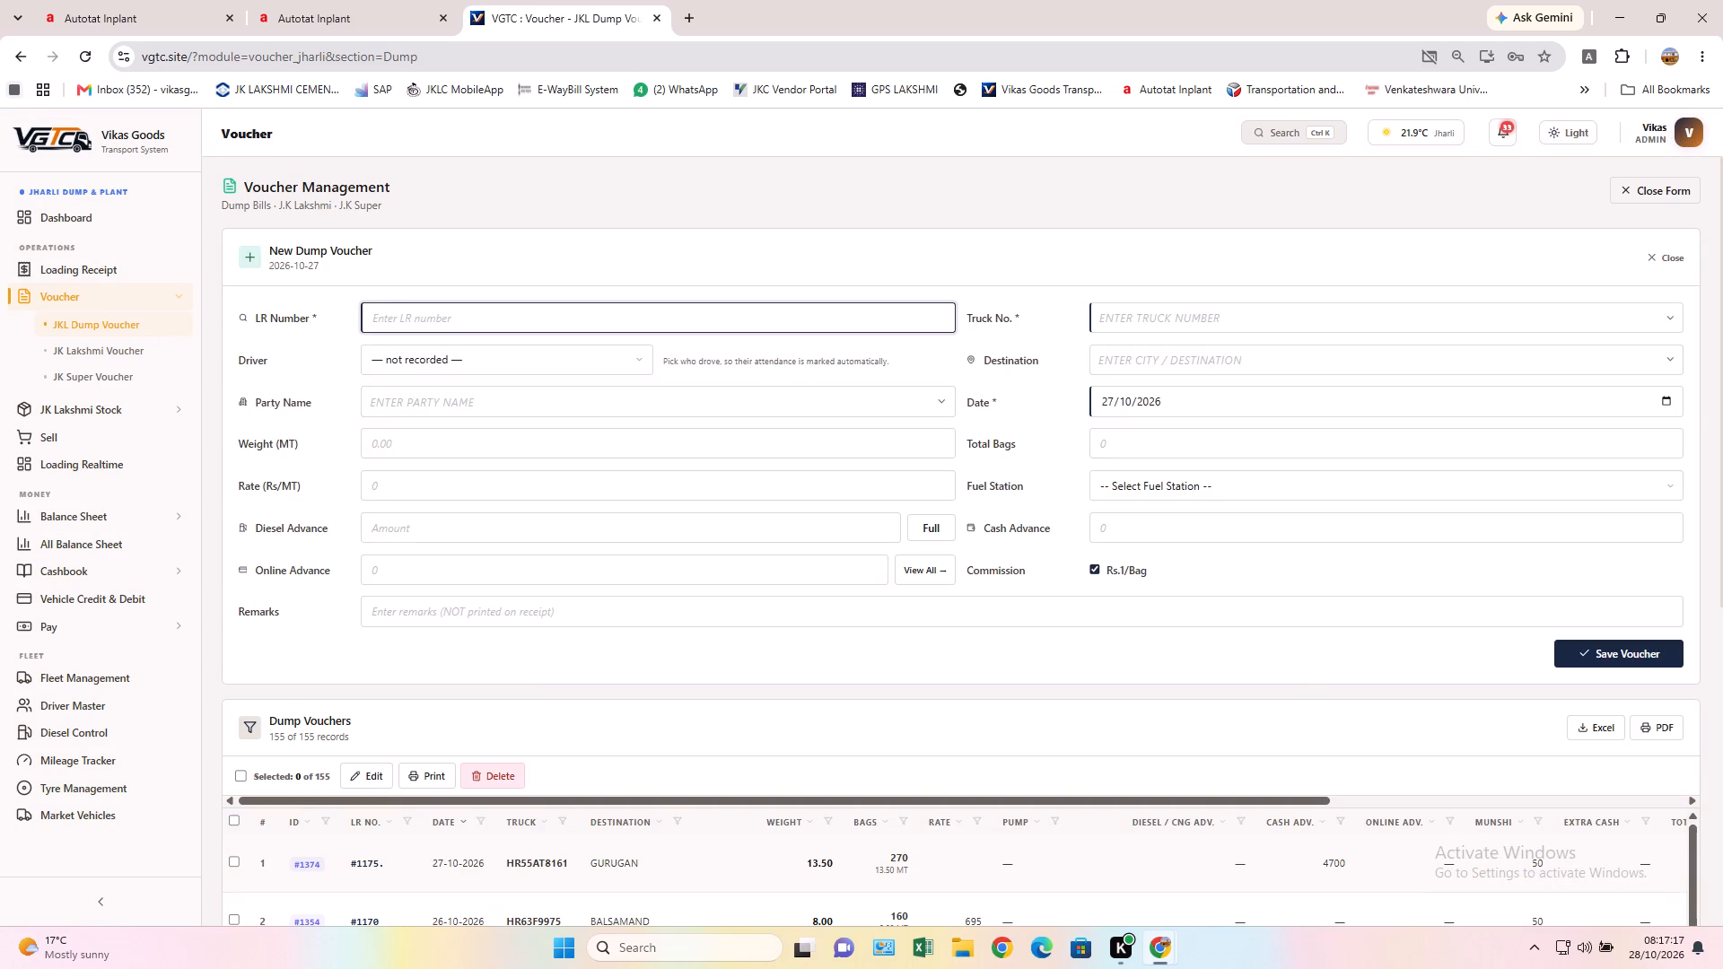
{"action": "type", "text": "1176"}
{"action": "left_click", "coordinate": [1124, 321]}
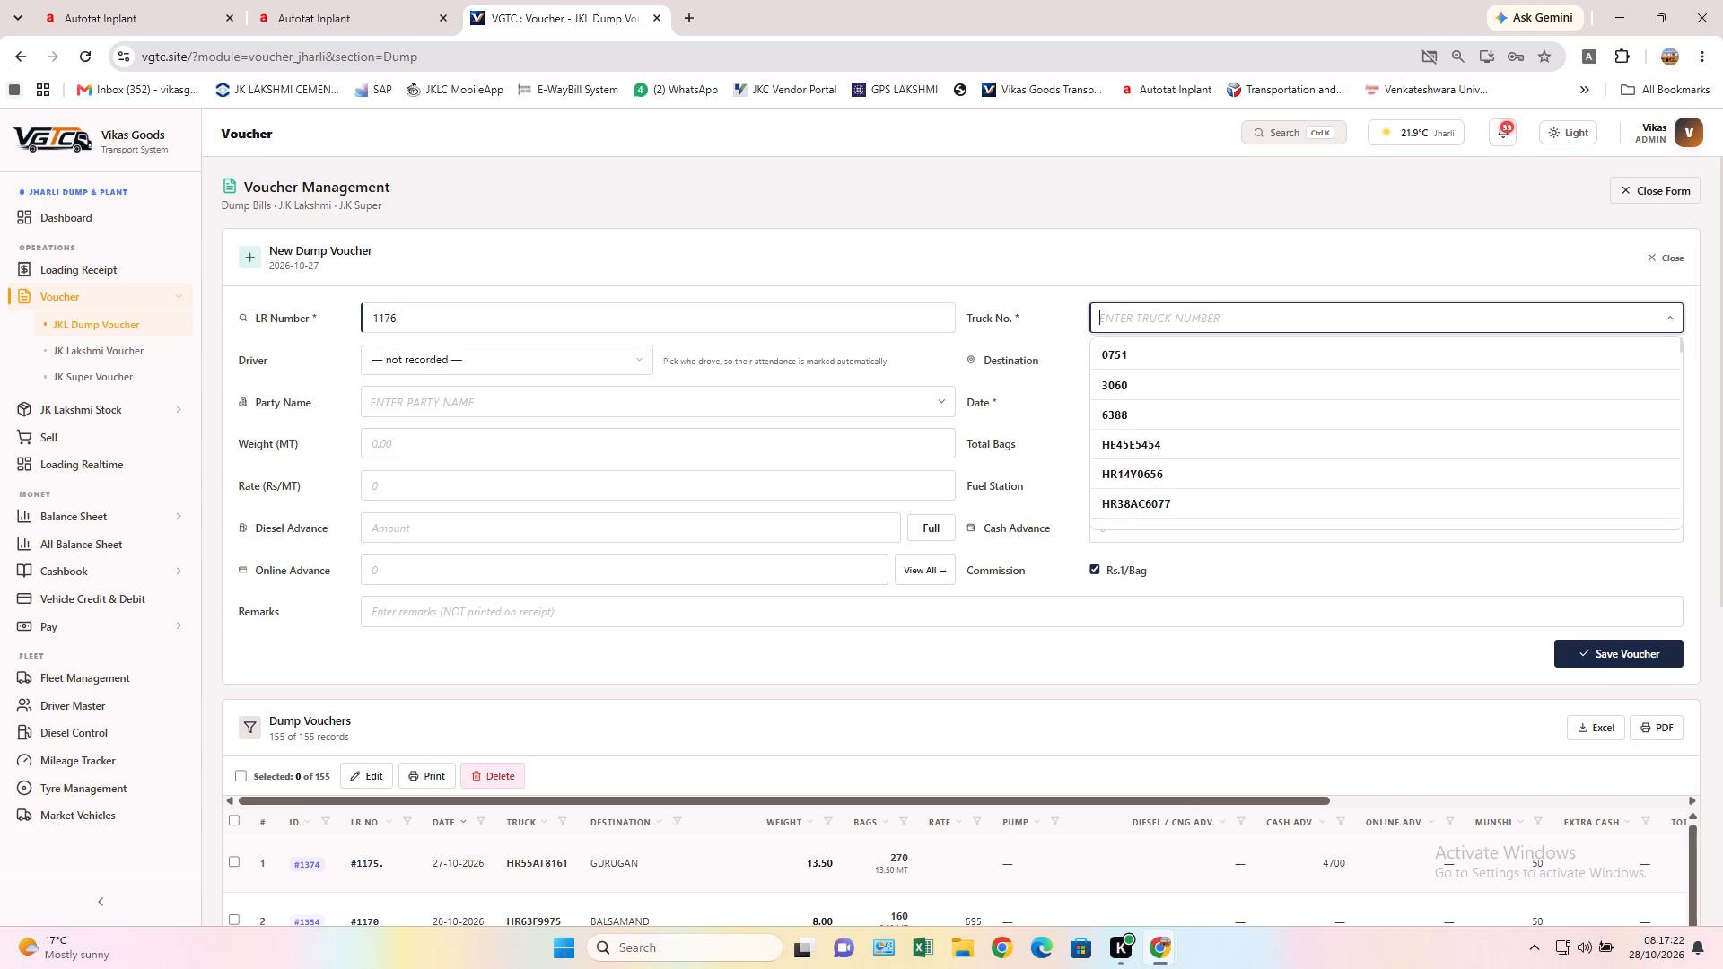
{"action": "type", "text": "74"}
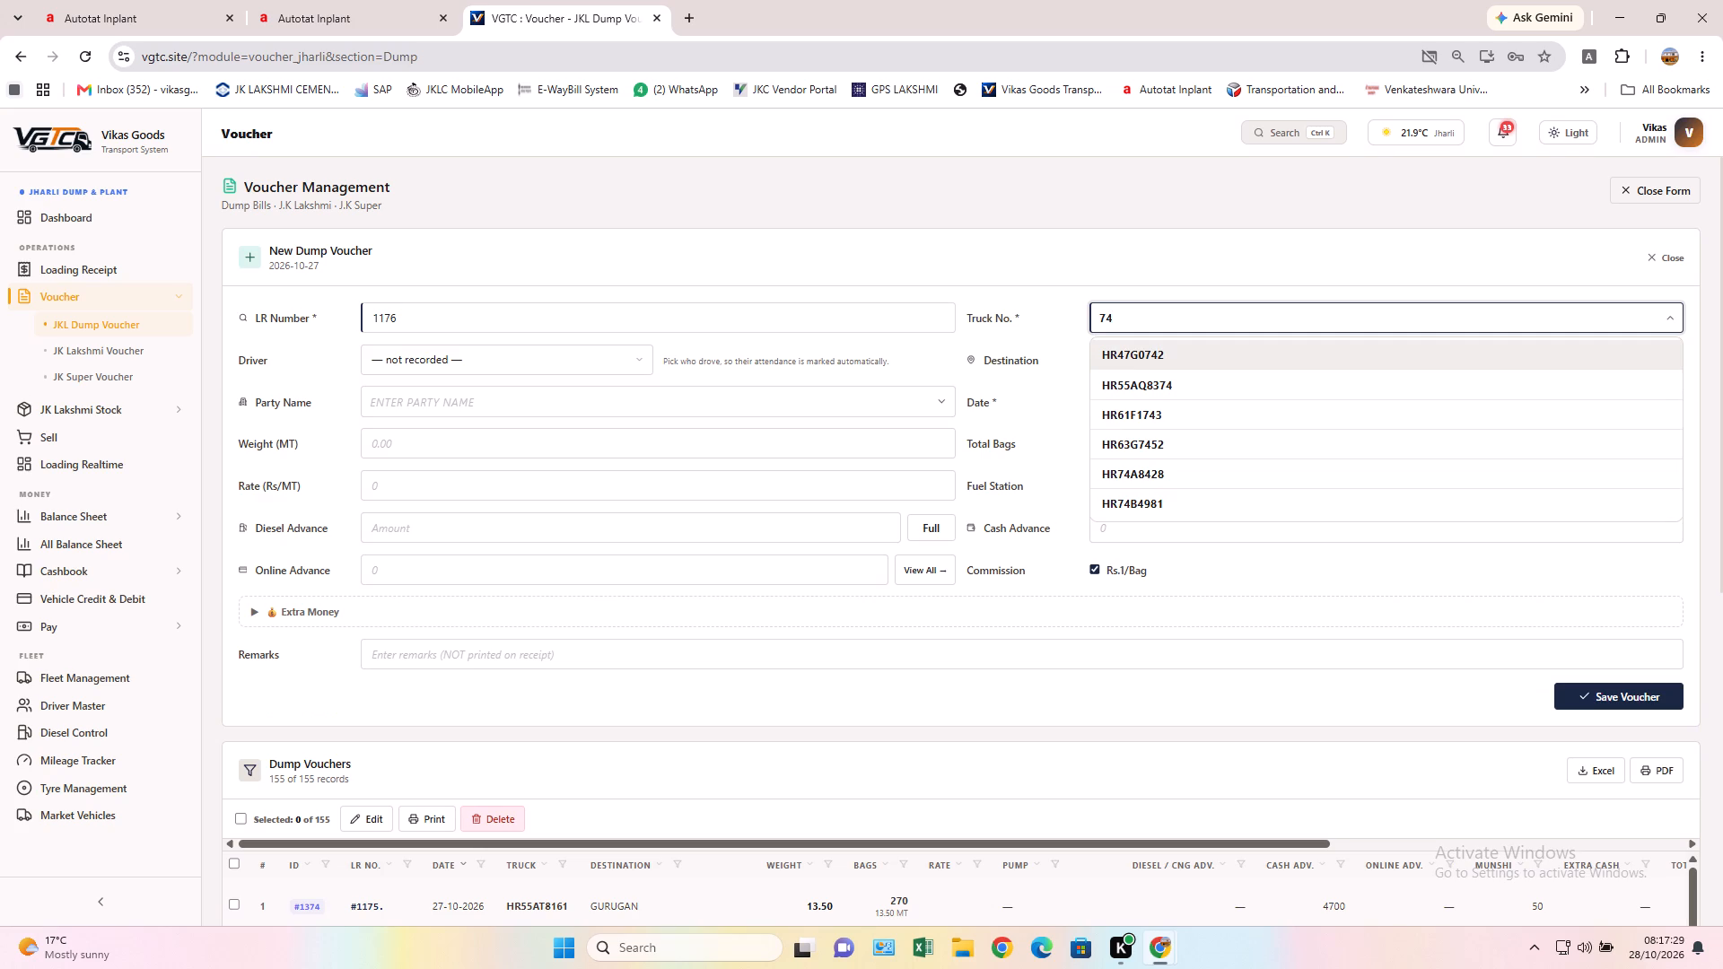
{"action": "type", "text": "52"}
{"action": "left_click", "coordinate": [1141, 353]}
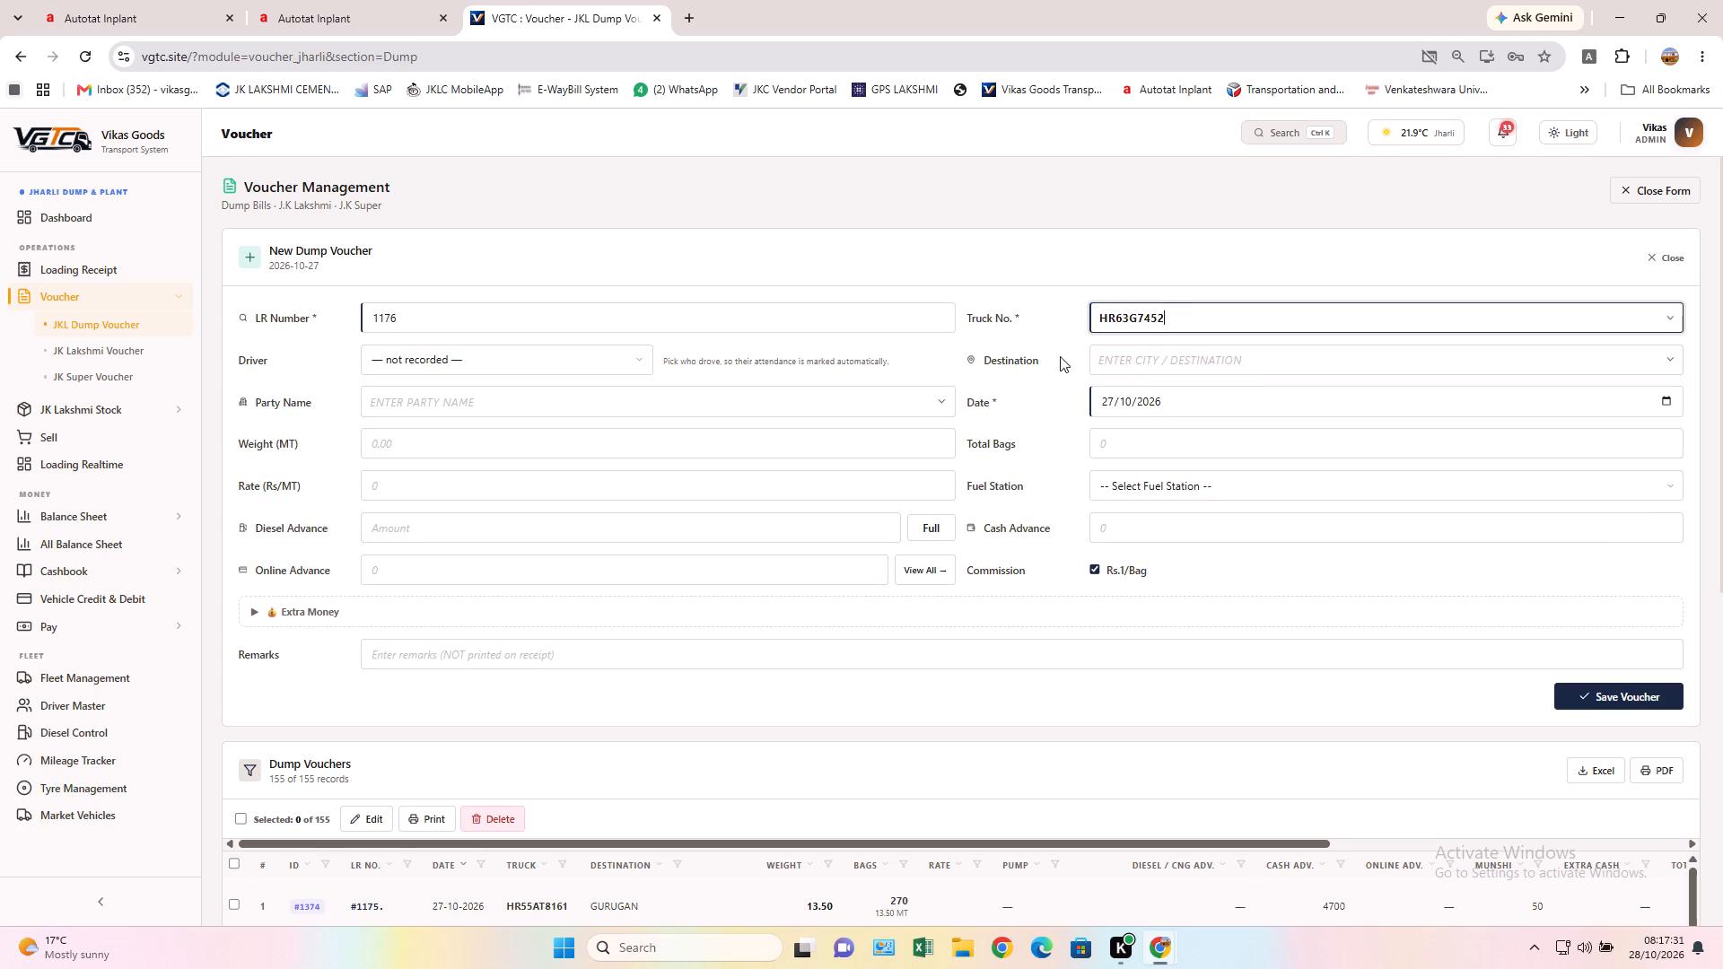
{"action": "left_click", "coordinate": [1150, 354]}
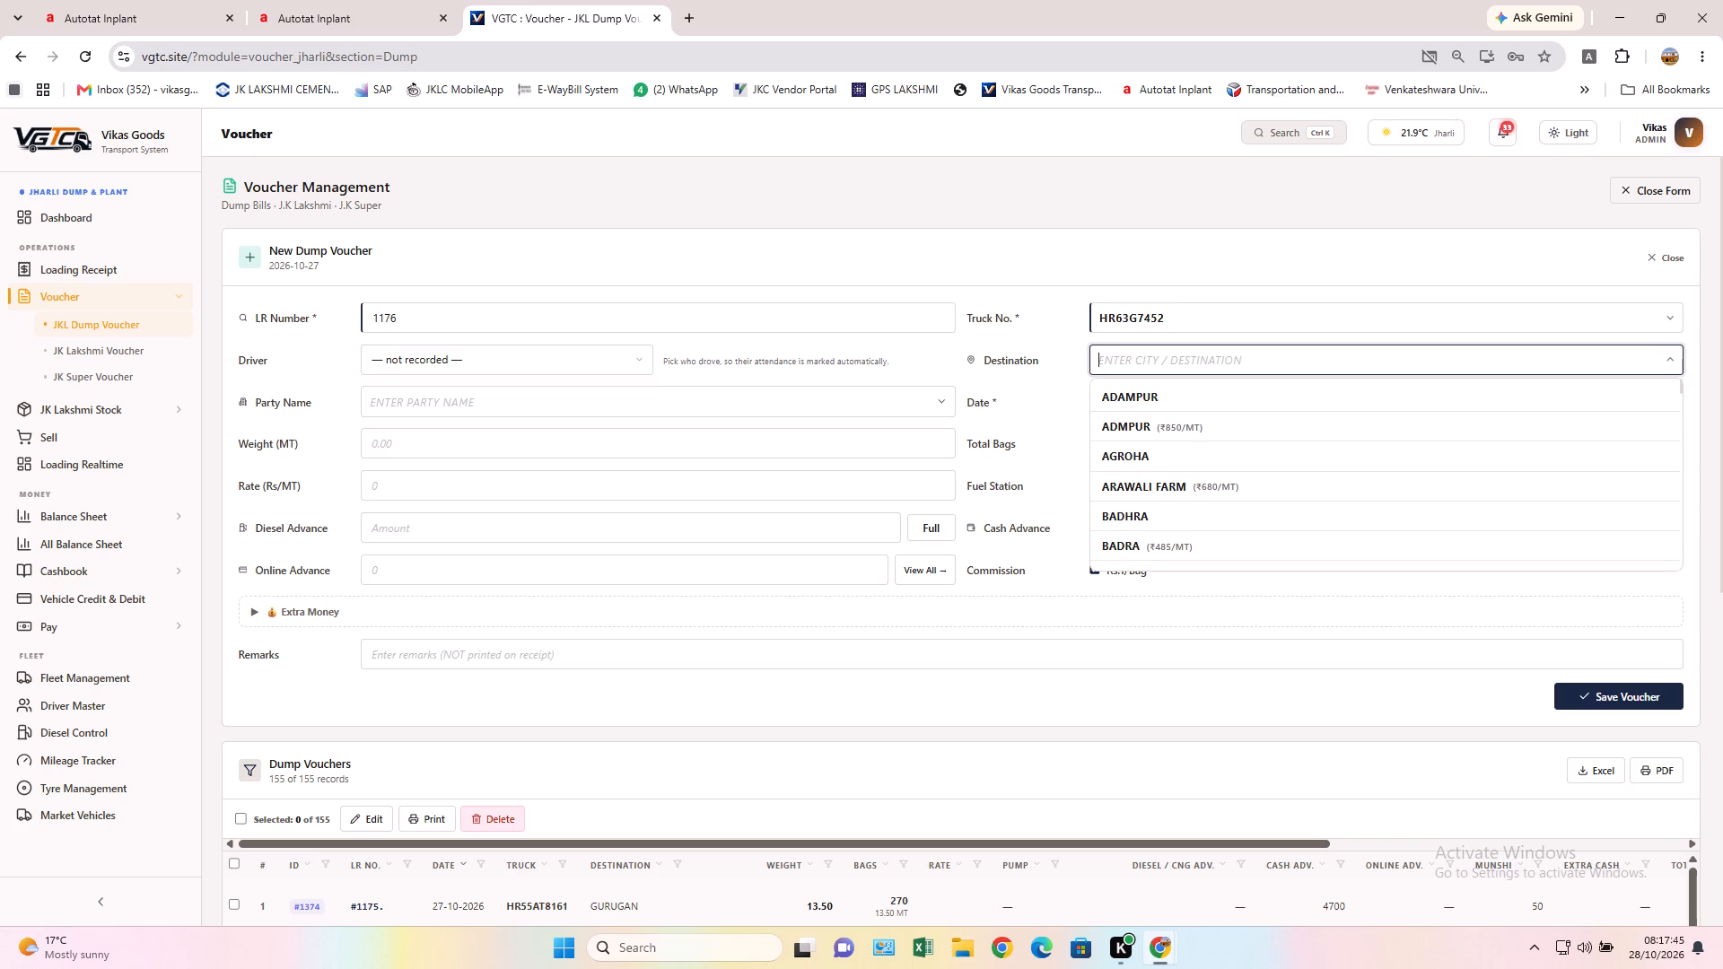
{"action": "type", "text": "NUH"}
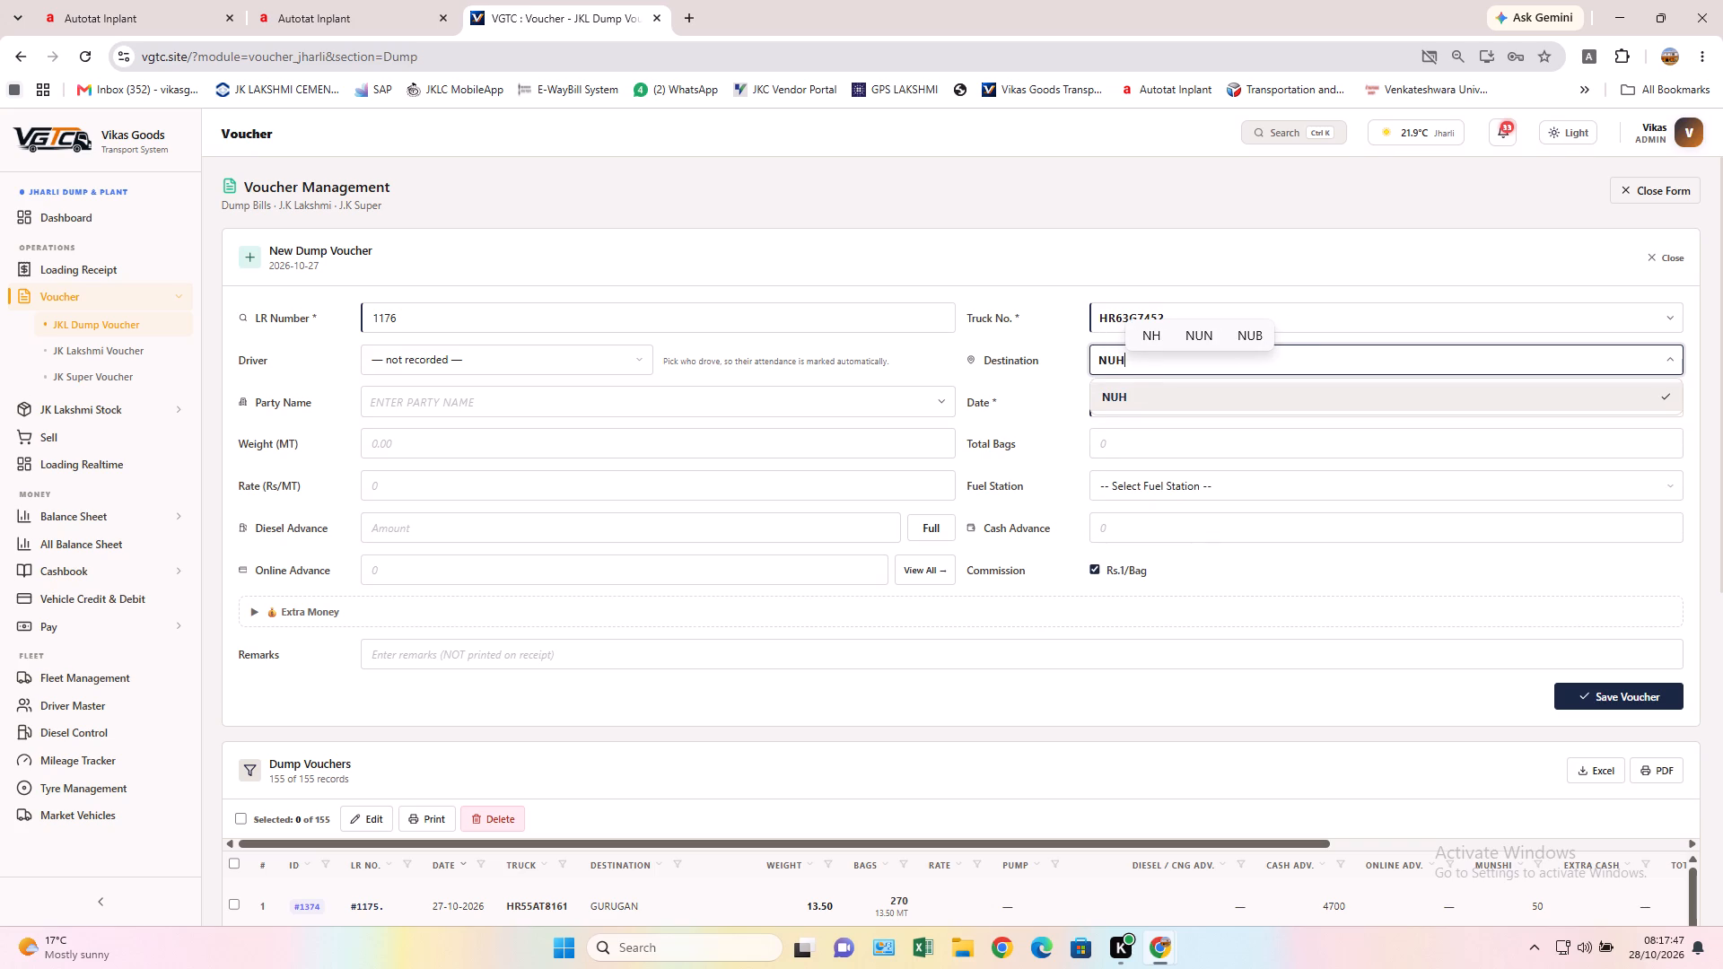
{"action": "left_click", "coordinate": [1142, 388]}
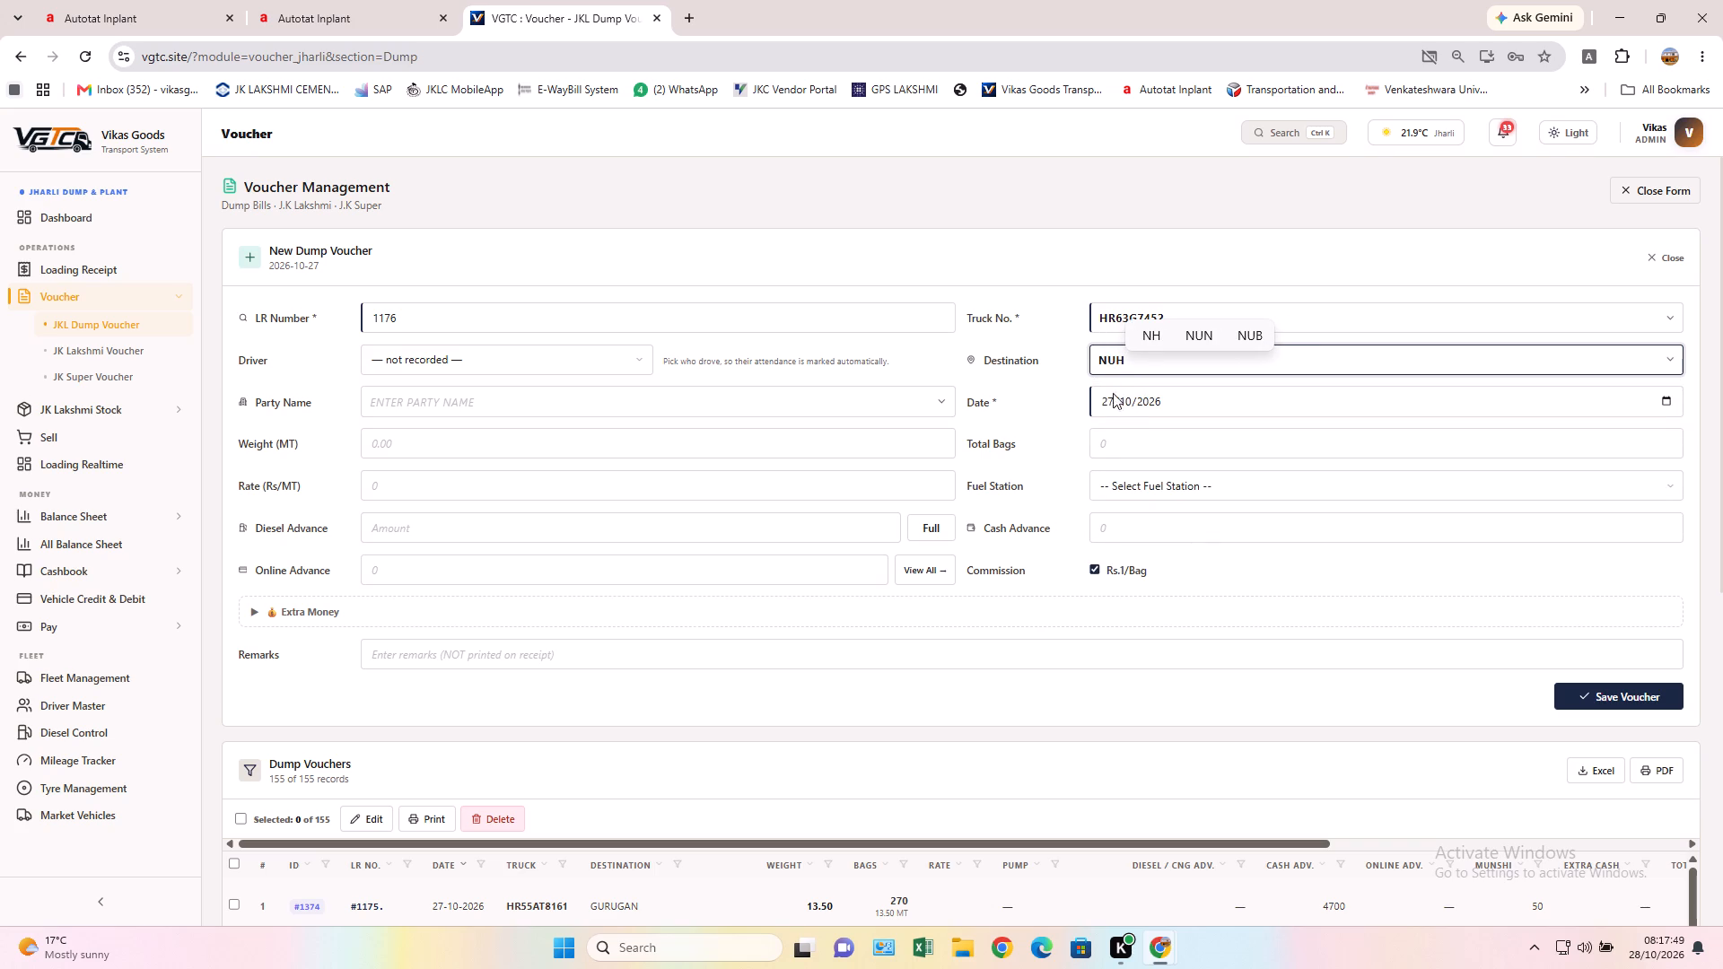
{"action": "left_click", "coordinate": [507, 430]}
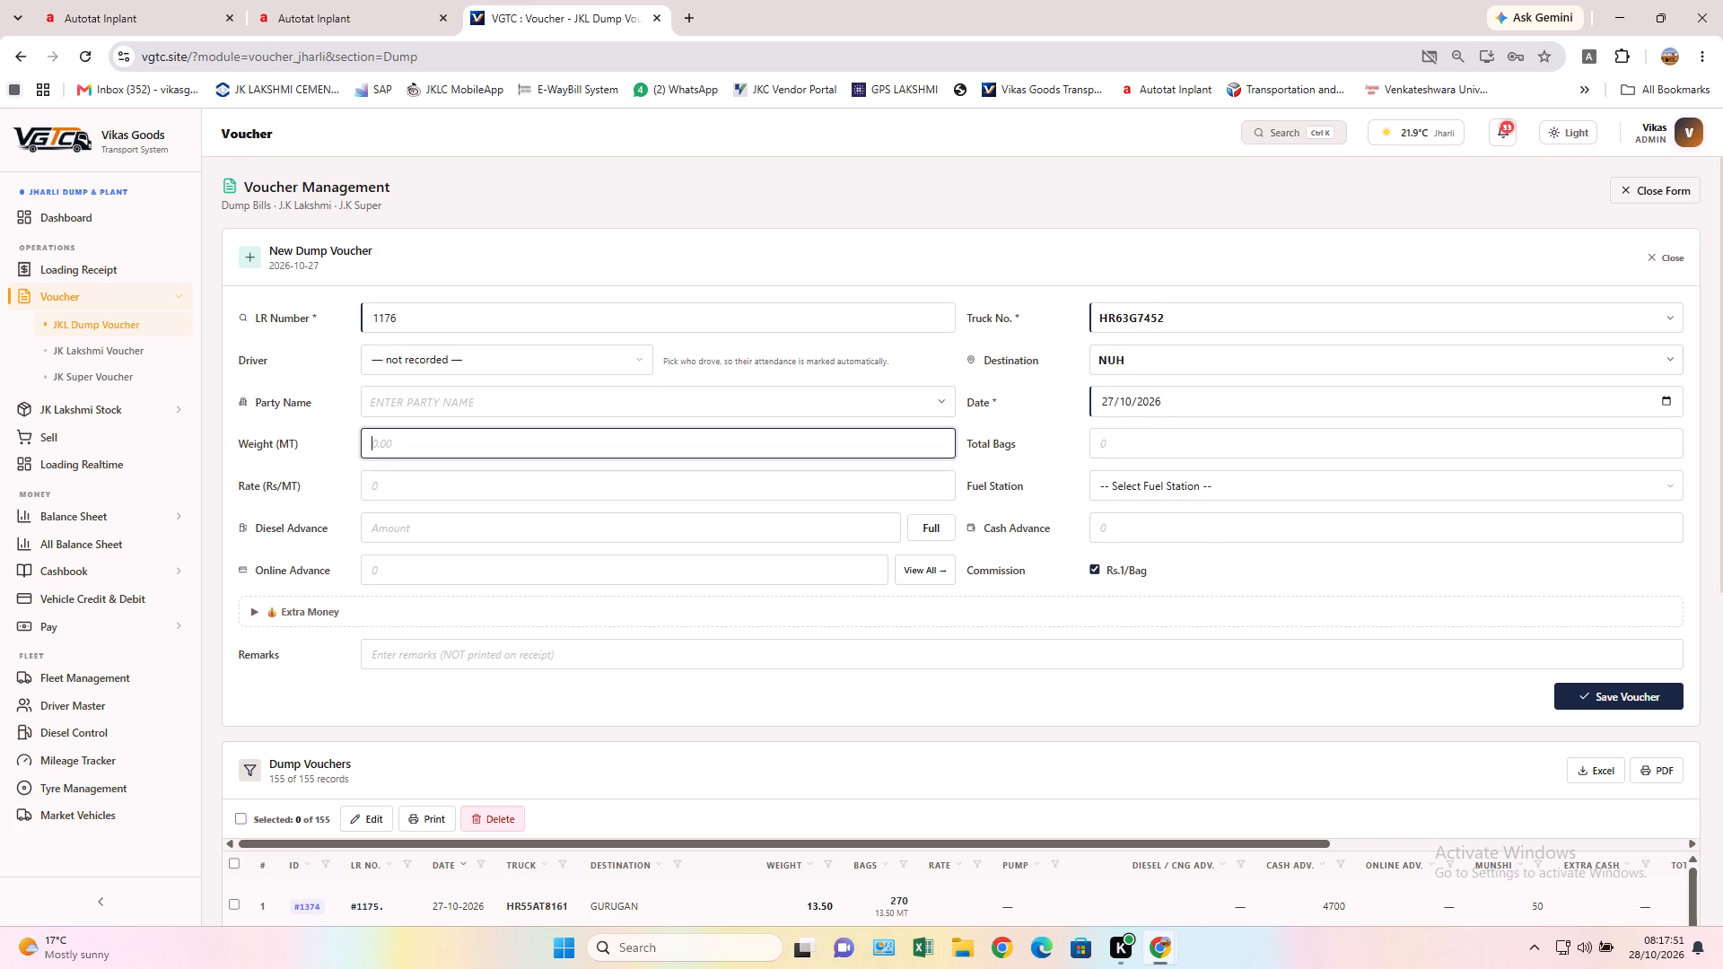
{"action": "type", "text": "14"}
{"action": "left_click", "coordinate": [535, 570]}
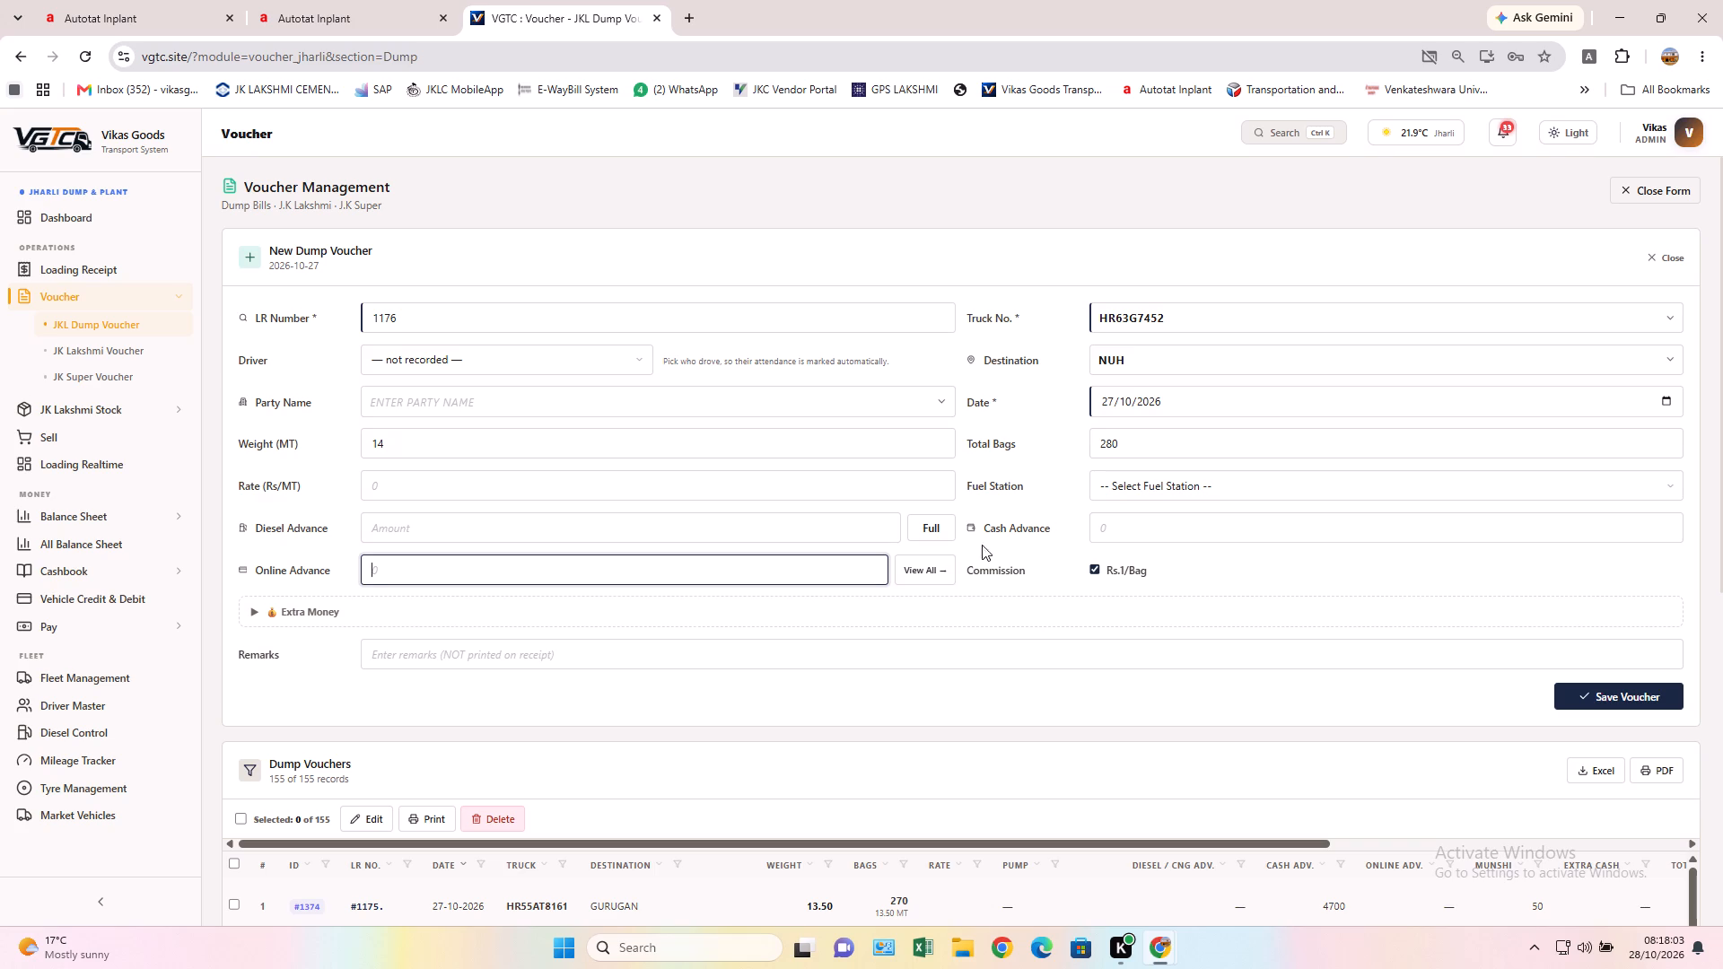
{"action": "left_click", "coordinate": [1166, 531]}
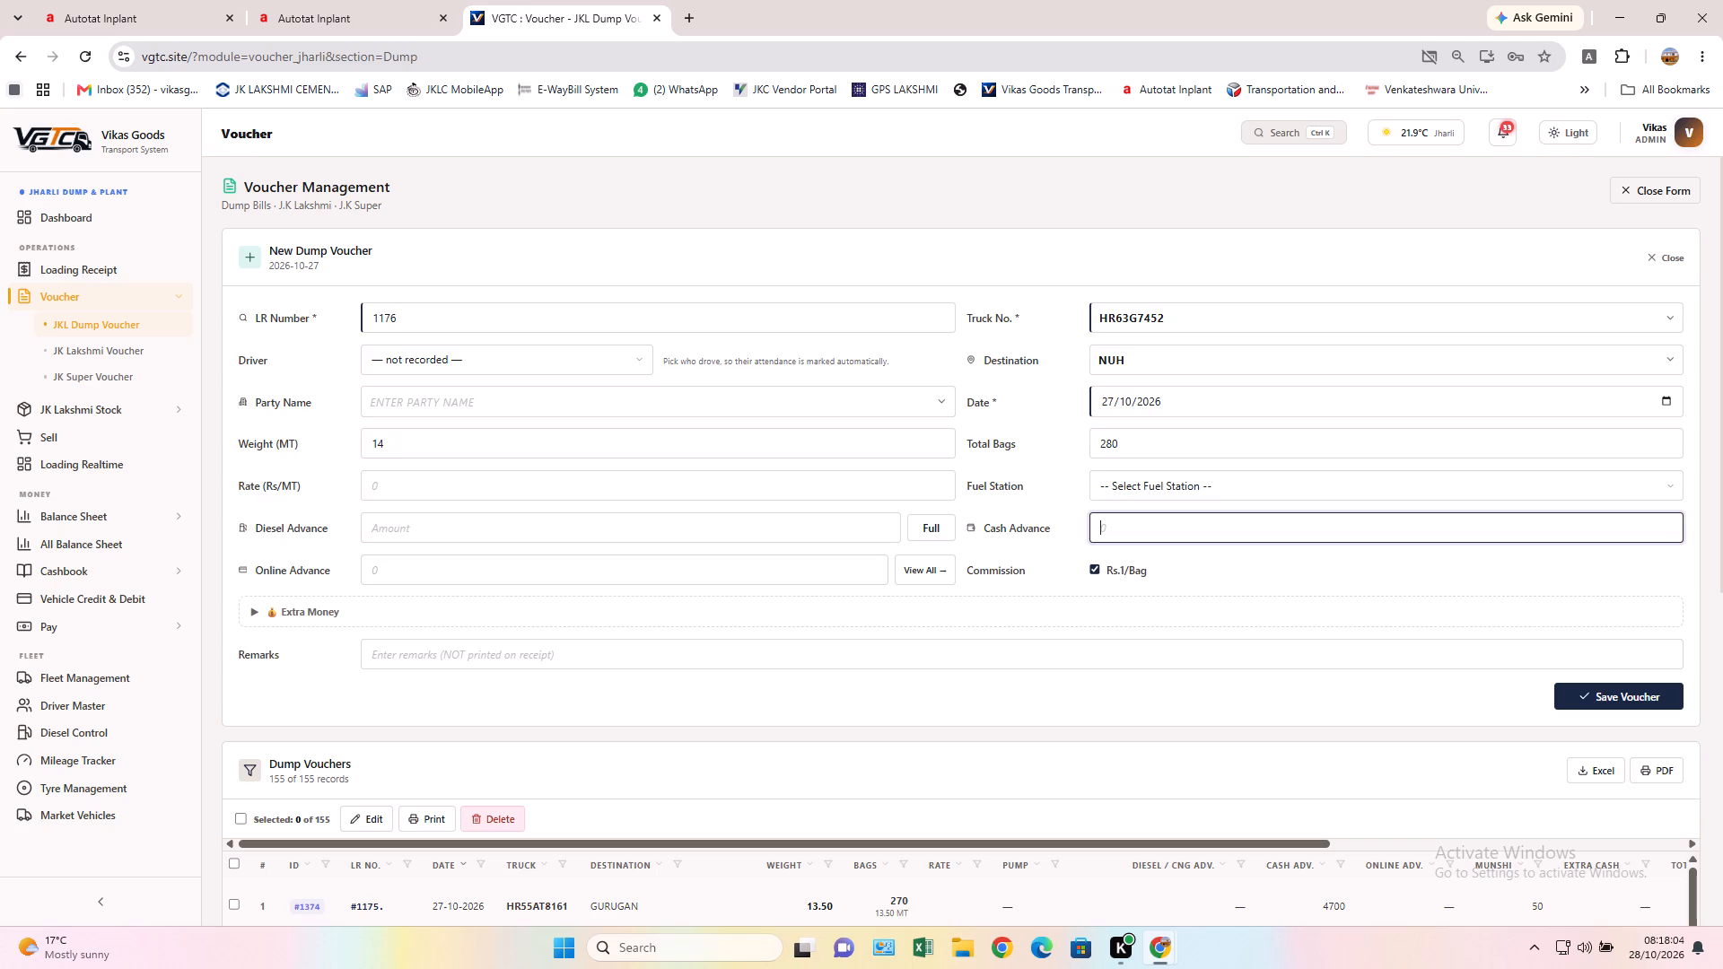
{"action": "type", "text": "2500"}
{"action": "left_click", "coordinate": [626, 572]}
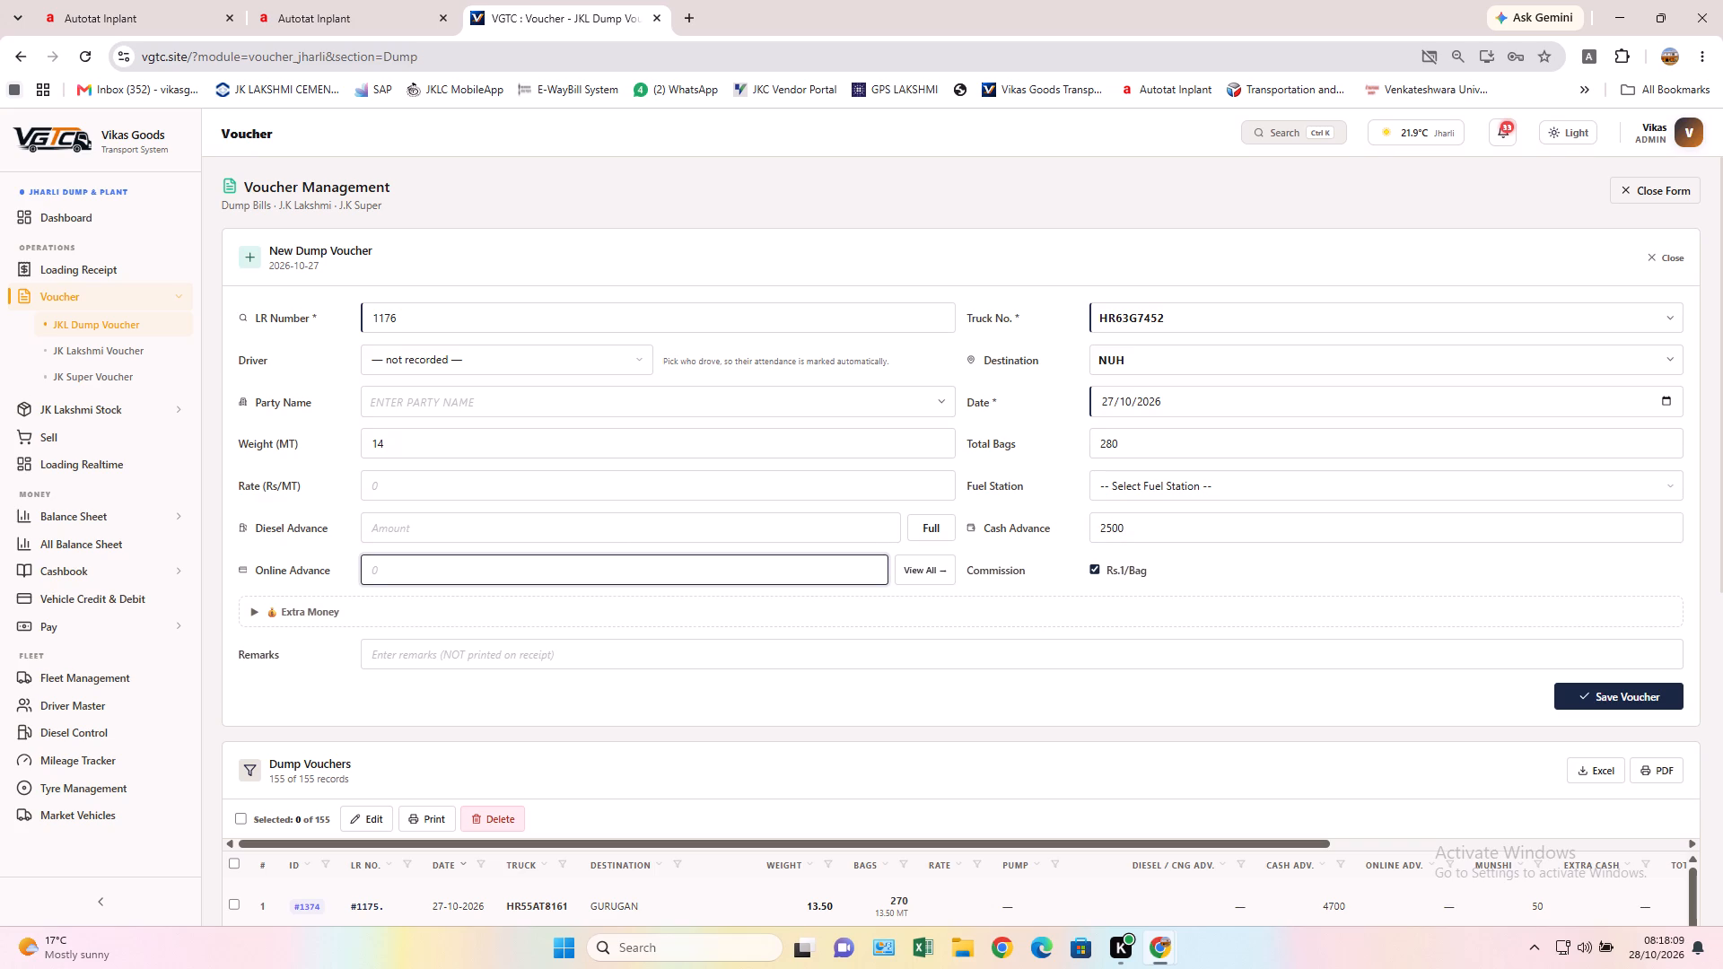
Set the online advance to 2500 and save the dump voucher for LR number 1176.
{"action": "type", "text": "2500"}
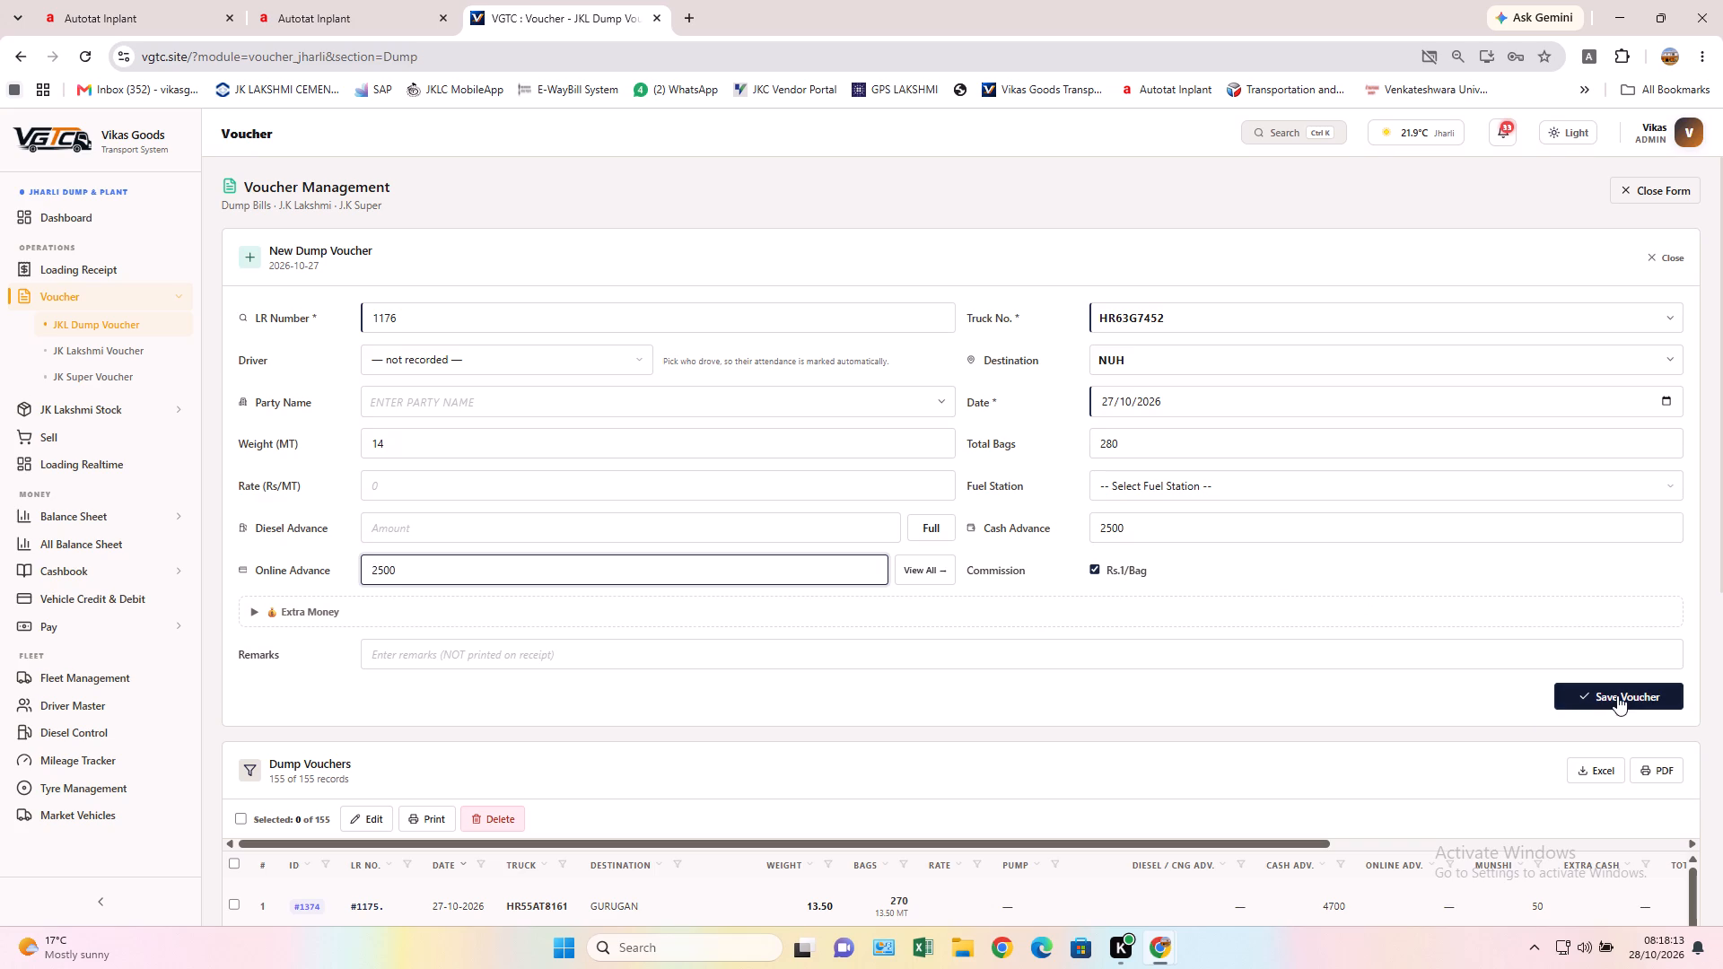
{"action": "left_click", "coordinate": [1617, 695]}
{"action": "left_click", "coordinate": [896, 572]}
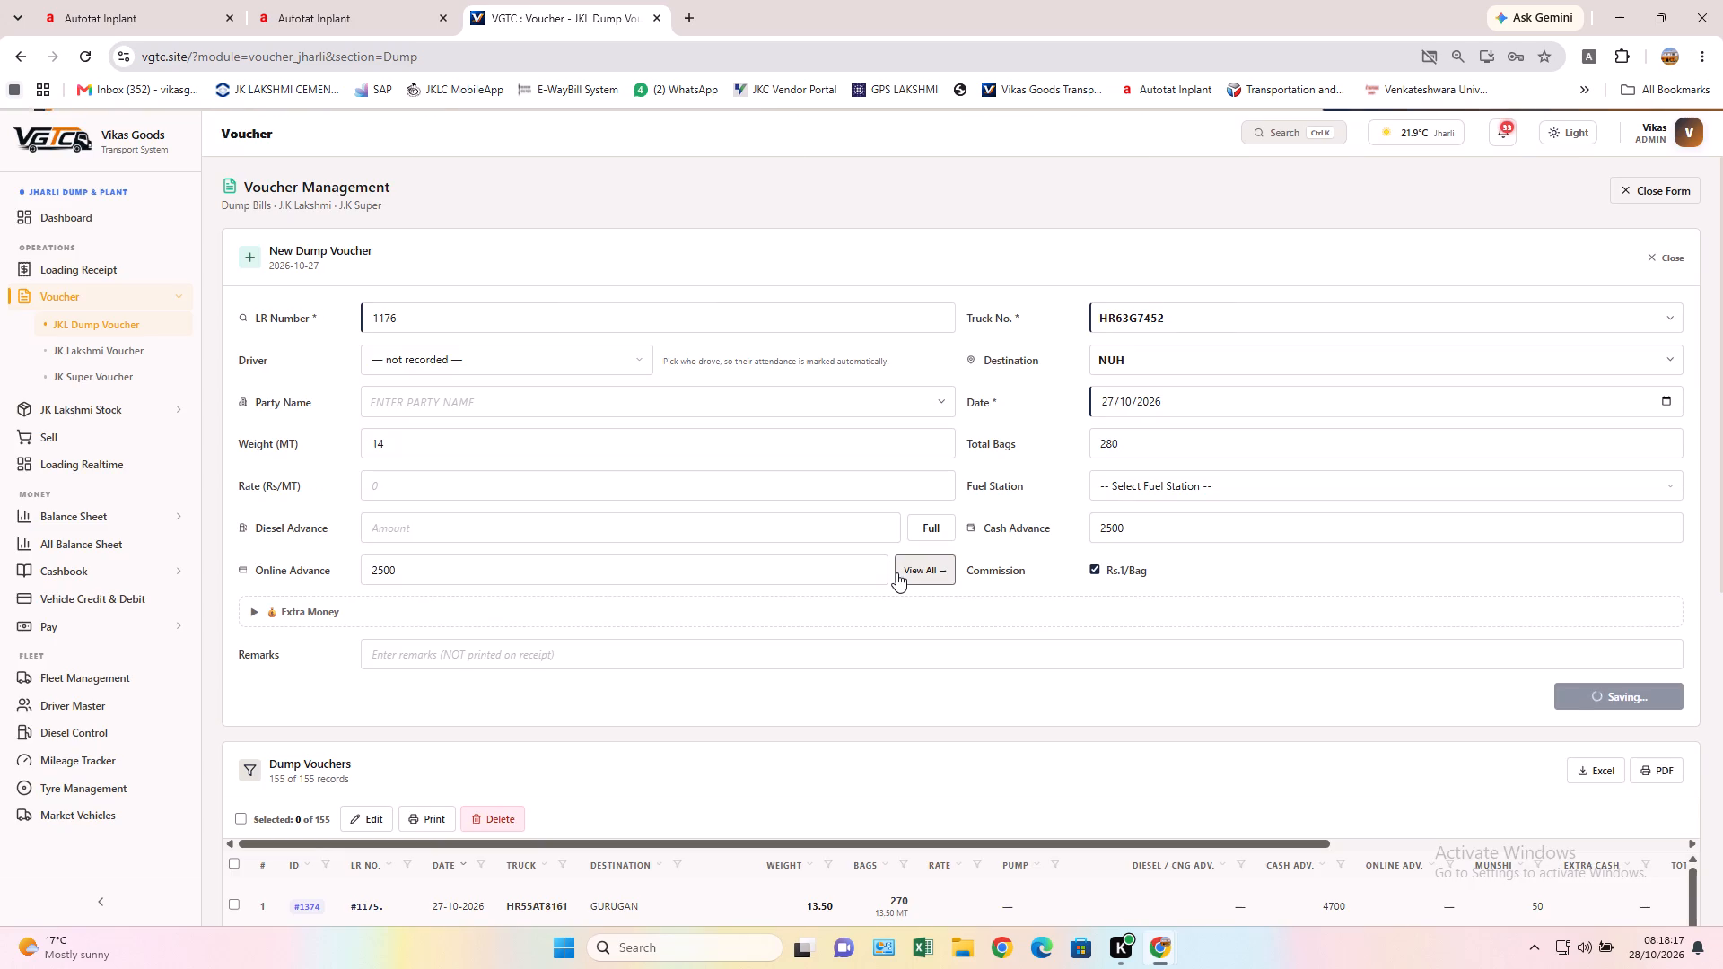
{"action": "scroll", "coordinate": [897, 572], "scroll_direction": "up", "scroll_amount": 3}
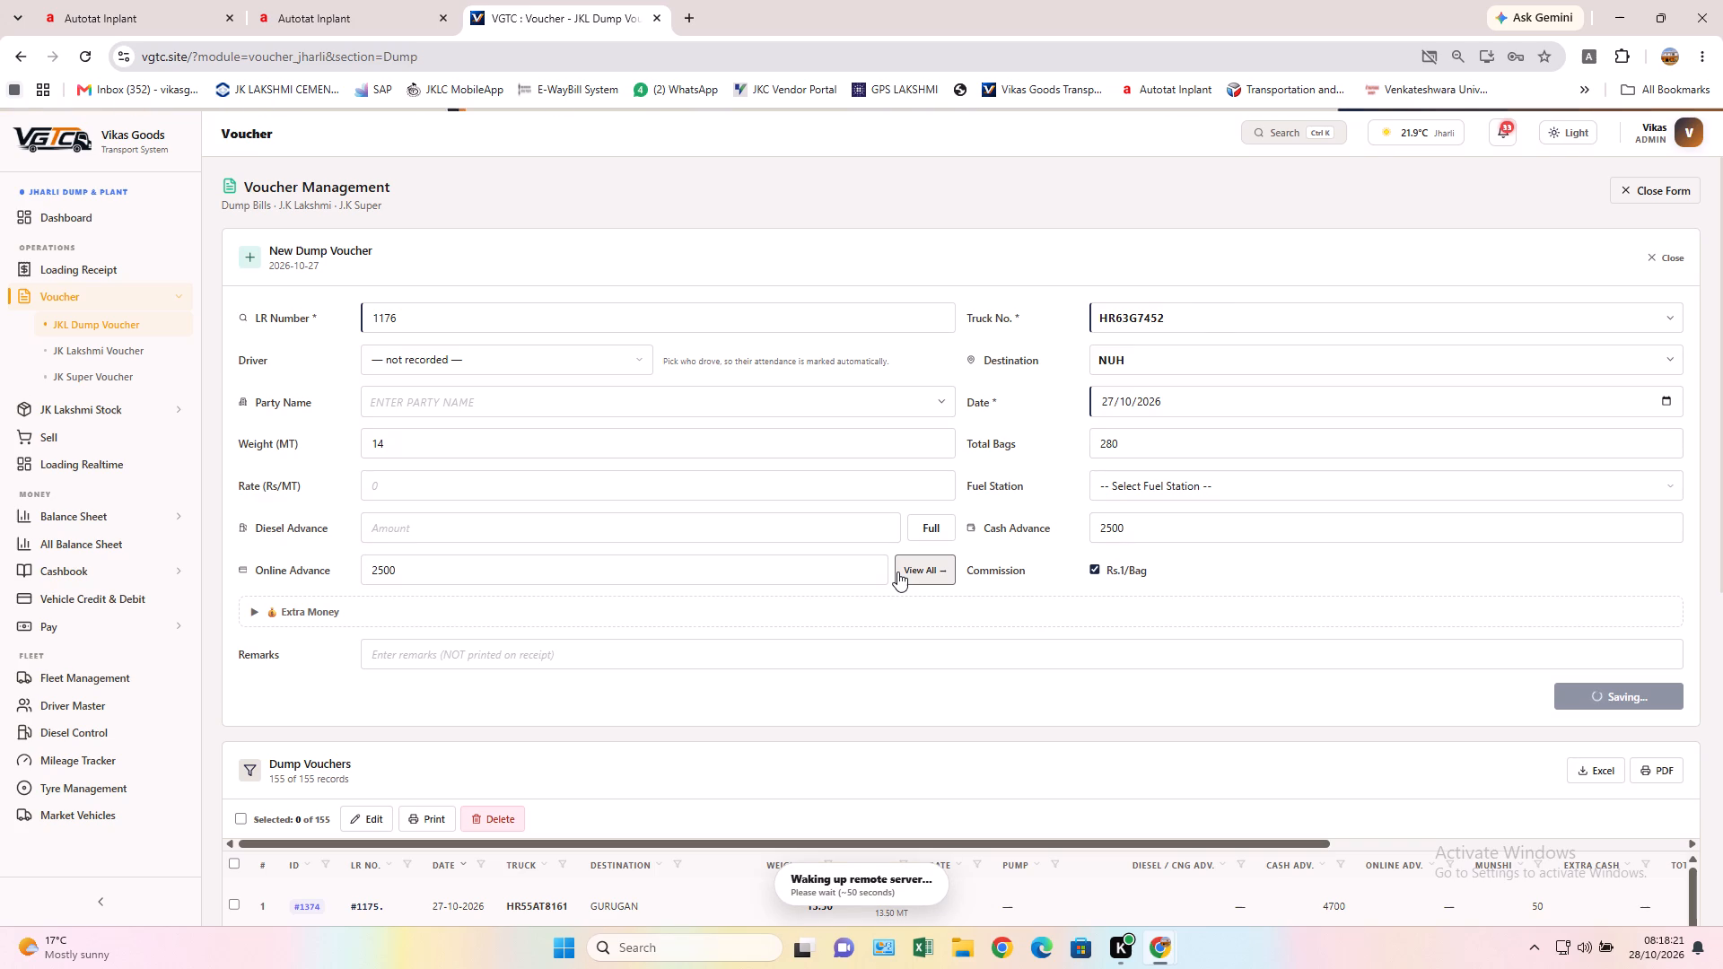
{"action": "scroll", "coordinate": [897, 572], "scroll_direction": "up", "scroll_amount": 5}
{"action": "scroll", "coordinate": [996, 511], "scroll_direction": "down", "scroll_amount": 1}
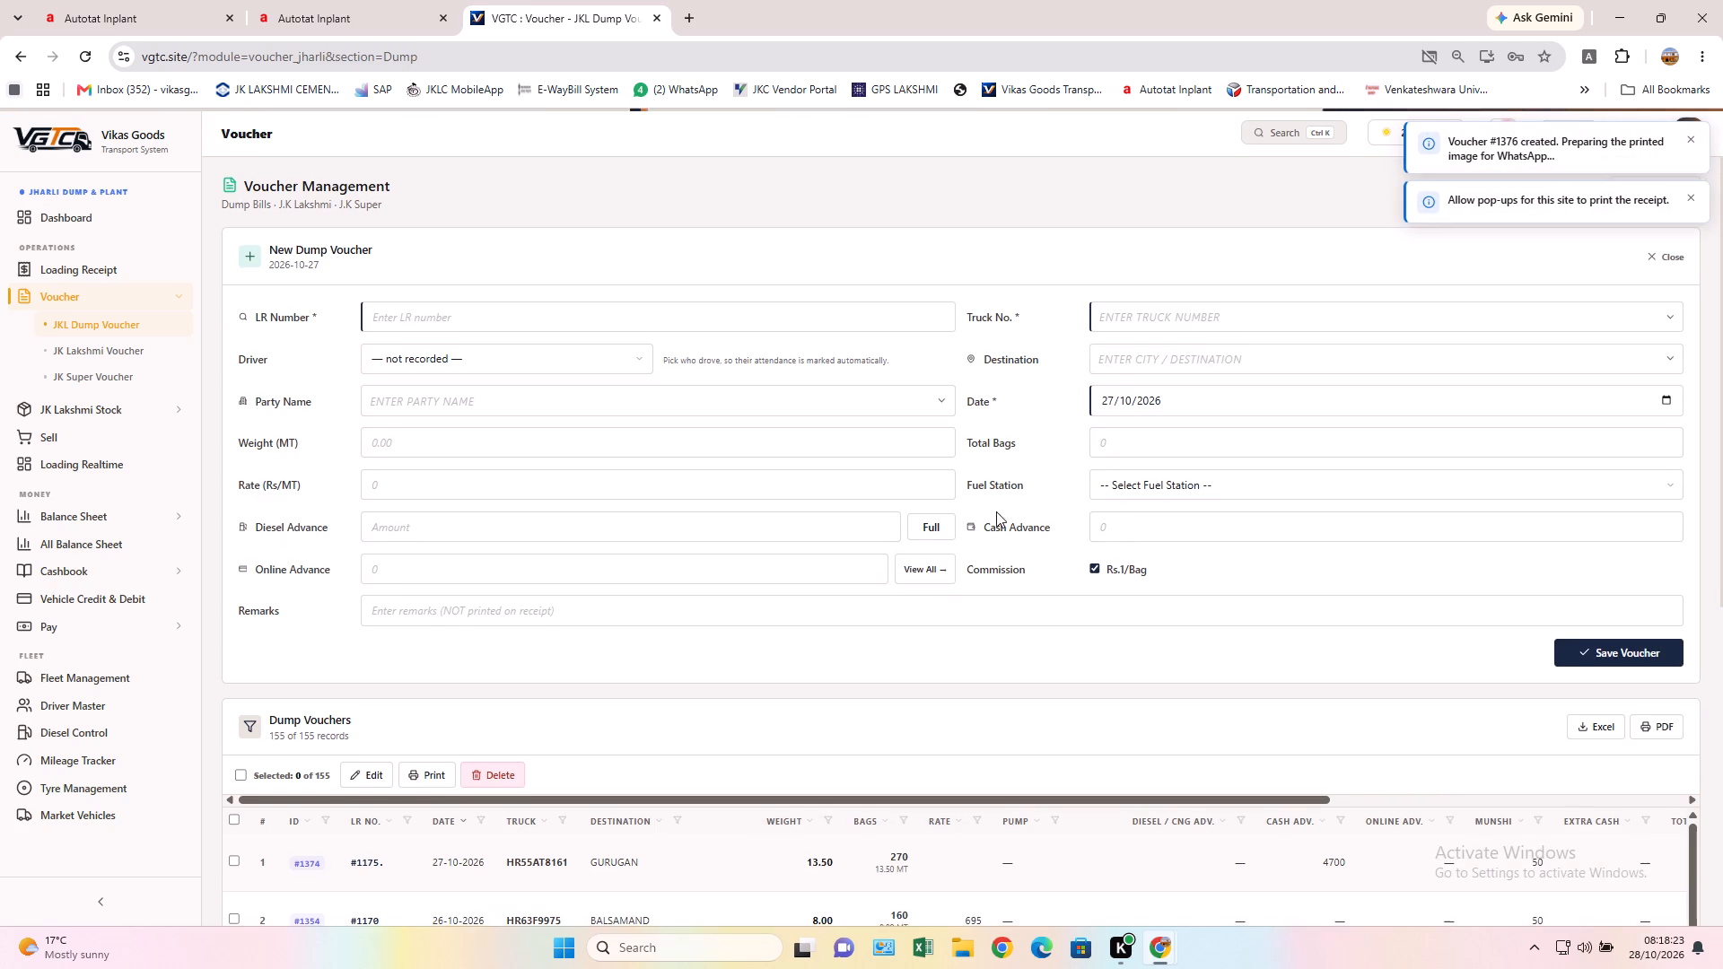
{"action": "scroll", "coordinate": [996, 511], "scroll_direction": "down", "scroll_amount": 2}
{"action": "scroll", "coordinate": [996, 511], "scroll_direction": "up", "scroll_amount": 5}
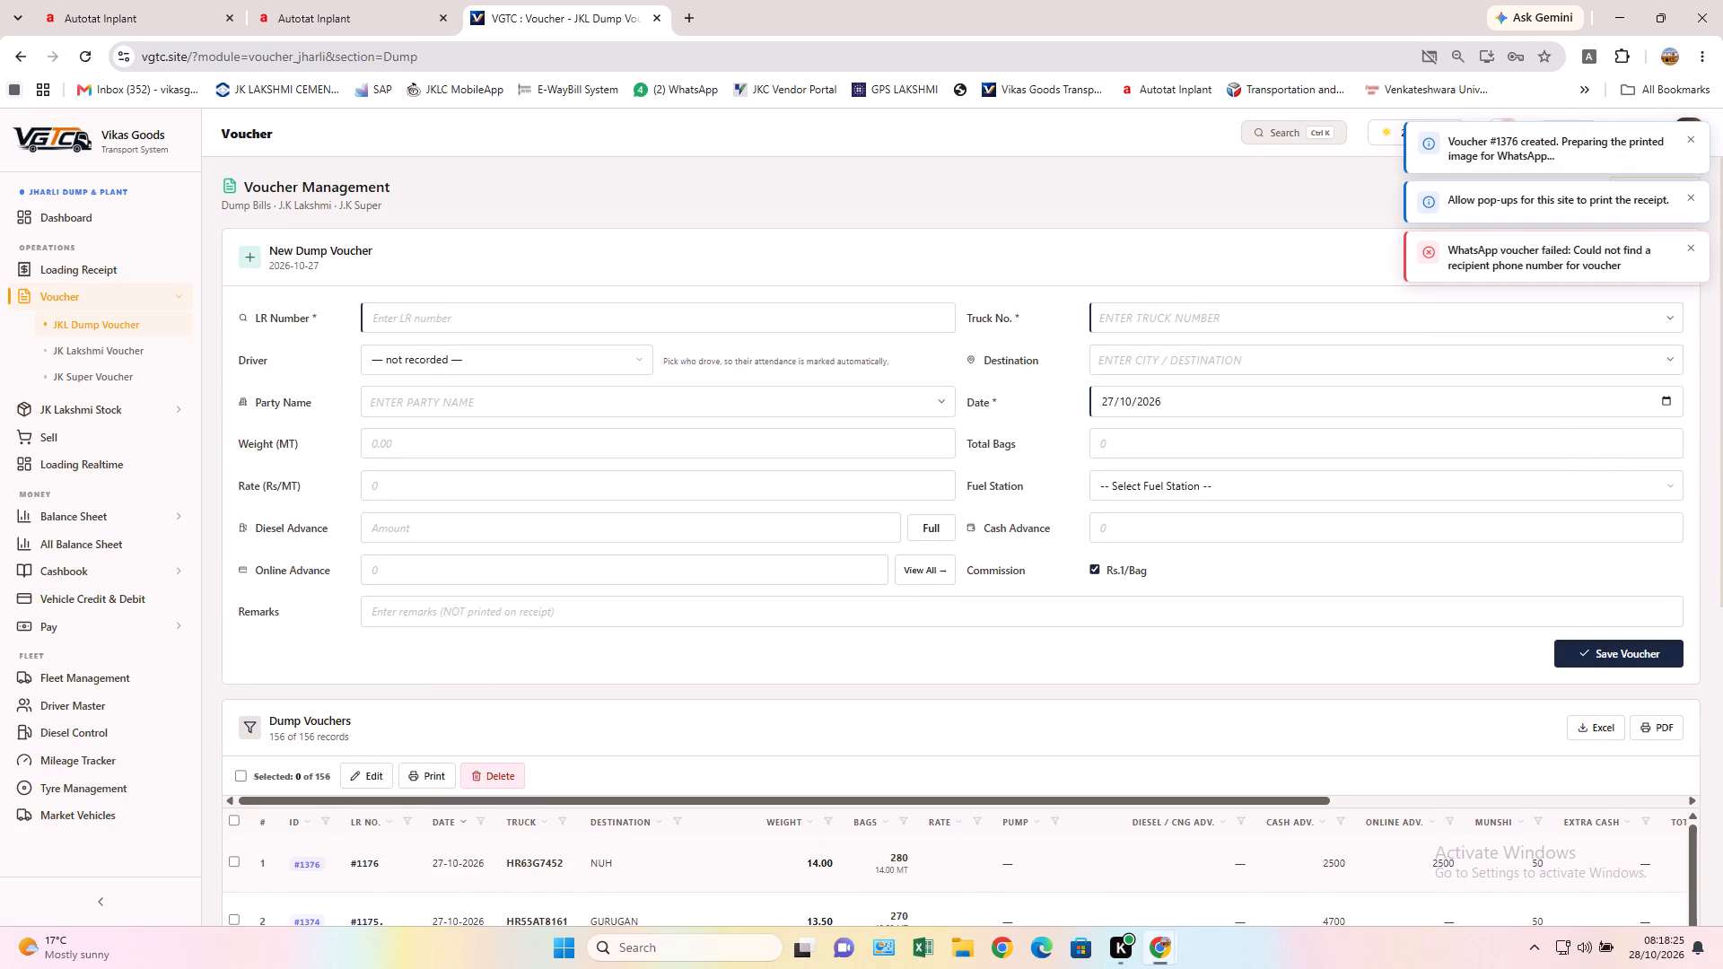
Enter LR number 1177 in the new dump voucher and open the truck number for entry.
{"action": "left_click", "coordinate": [470, 315]}
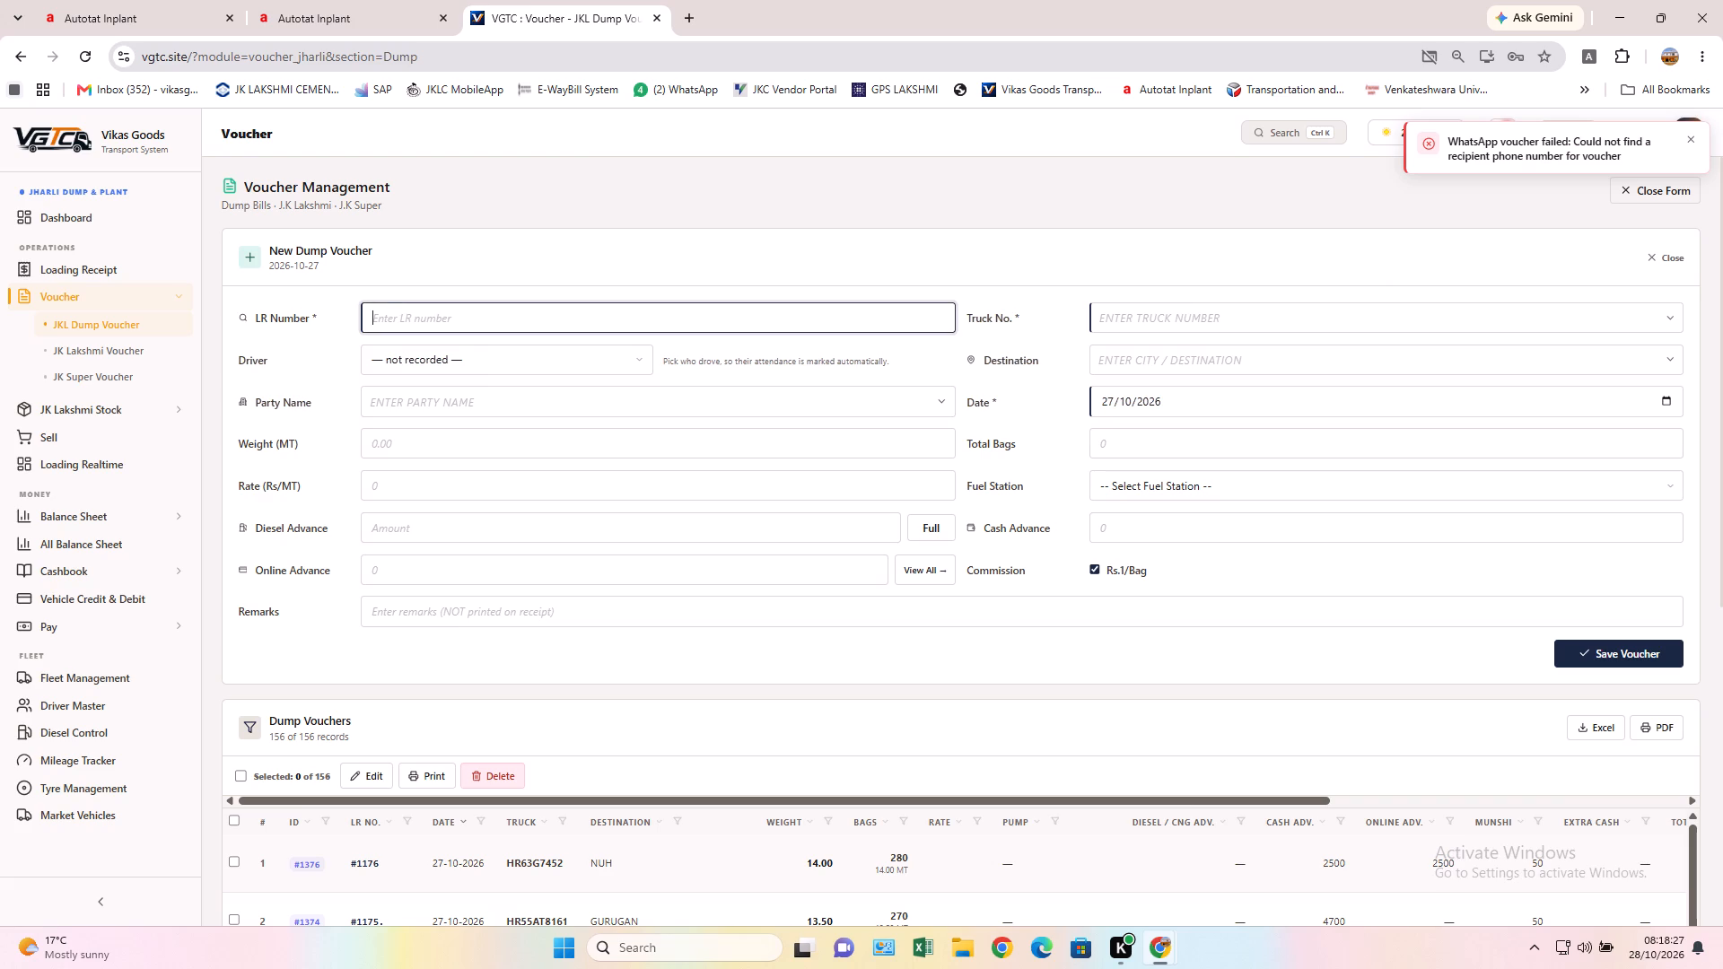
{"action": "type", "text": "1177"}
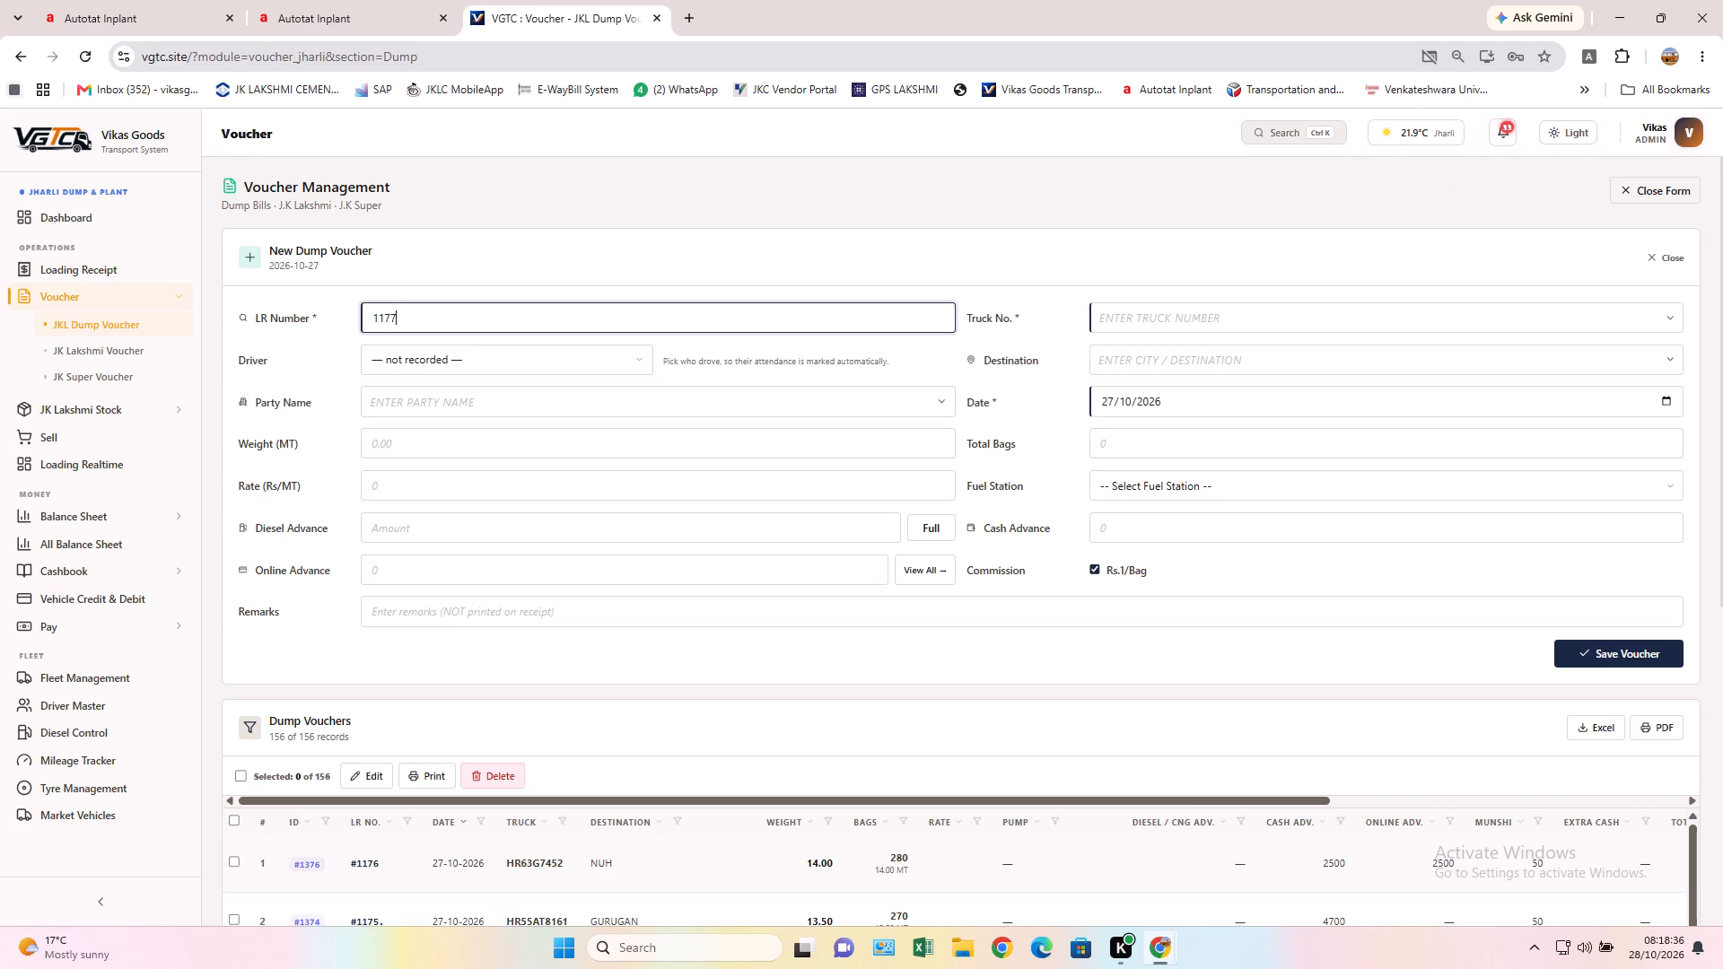
{"action": "left_click", "coordinate": [1206, 319]}
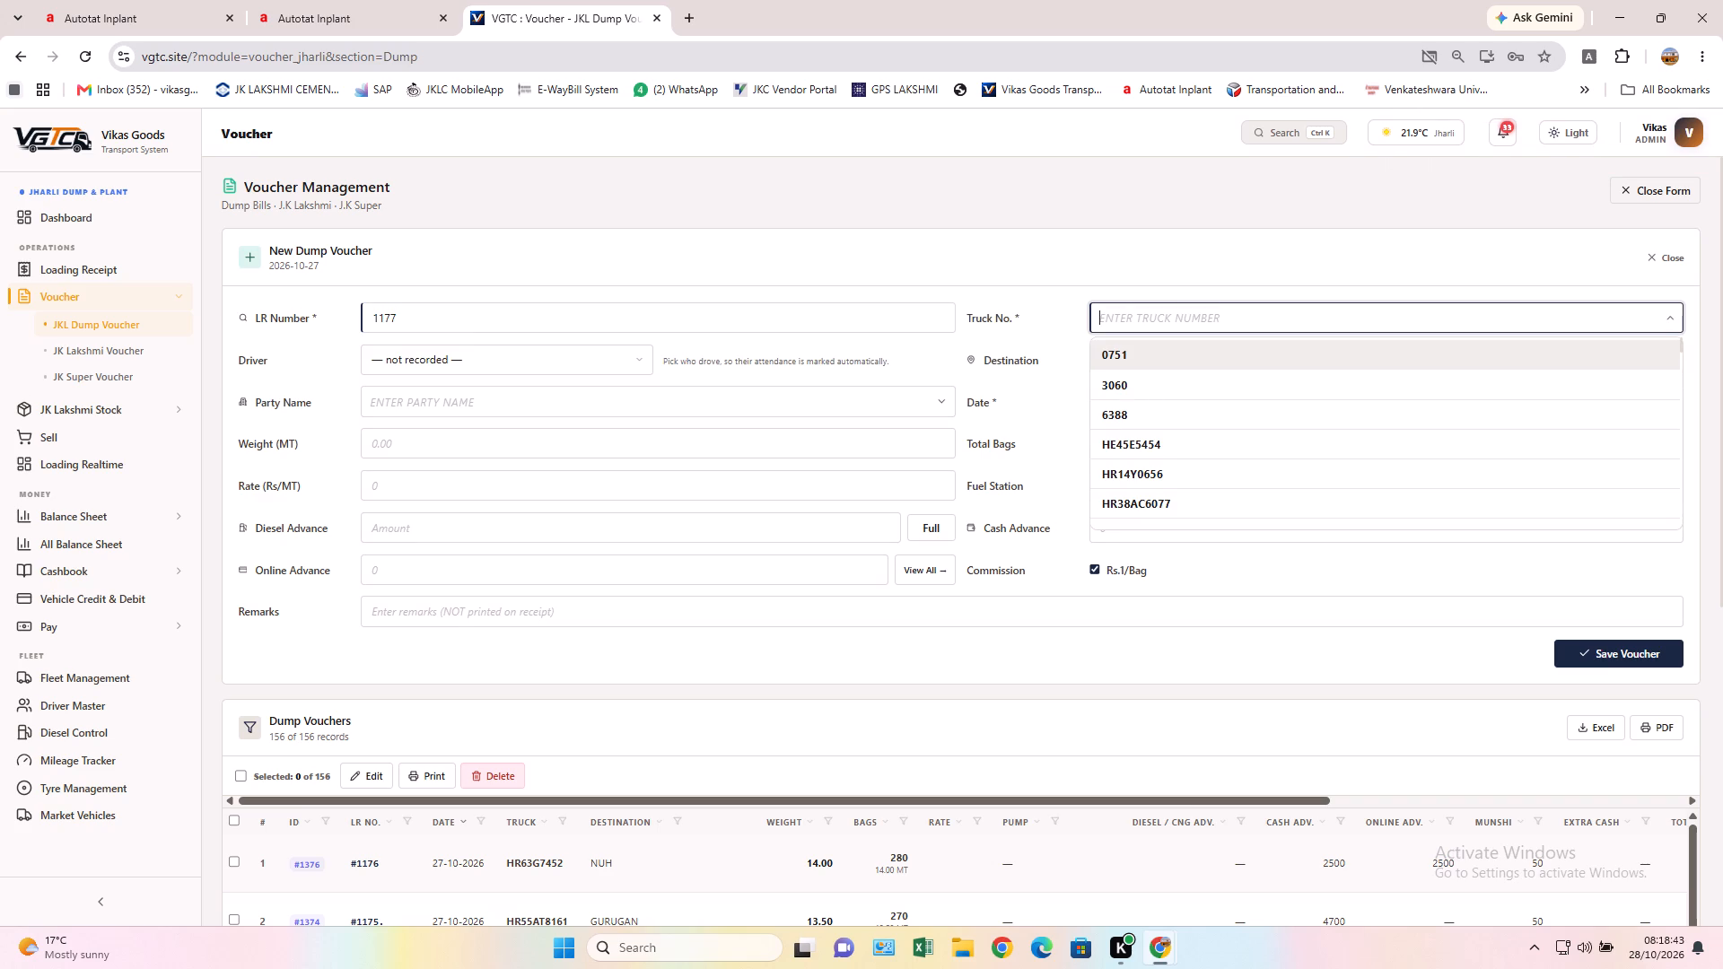
{"action": "type", "text": "38"}
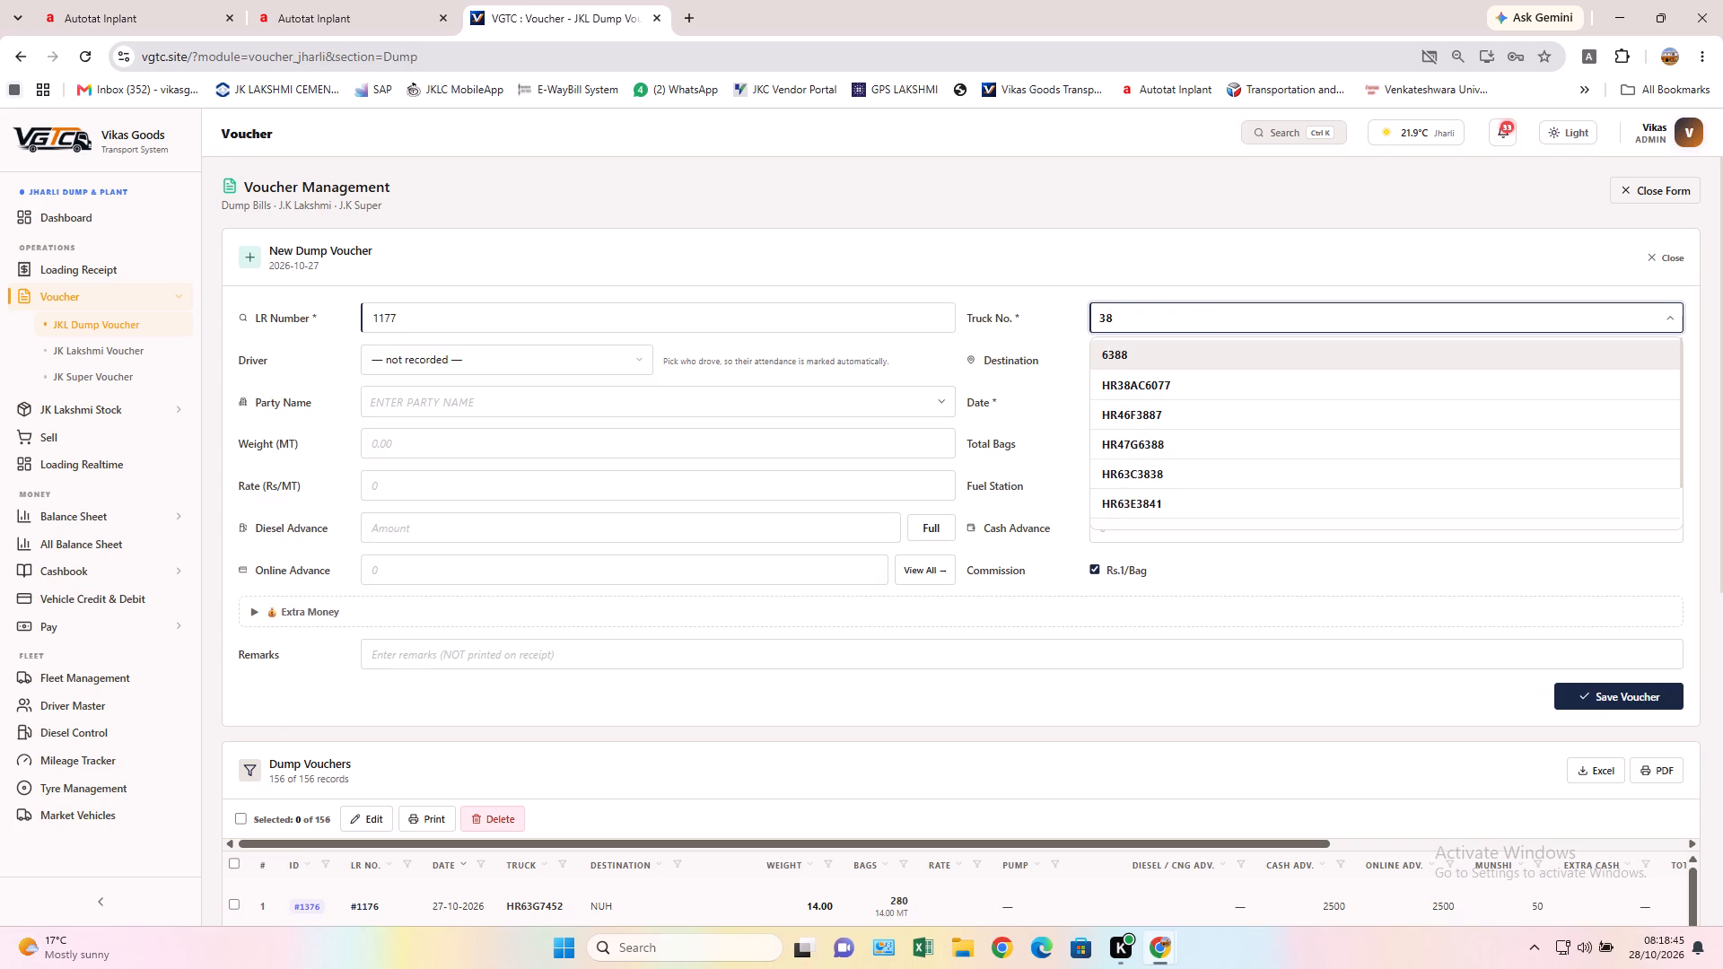
{"action": "type", "text": "87"}
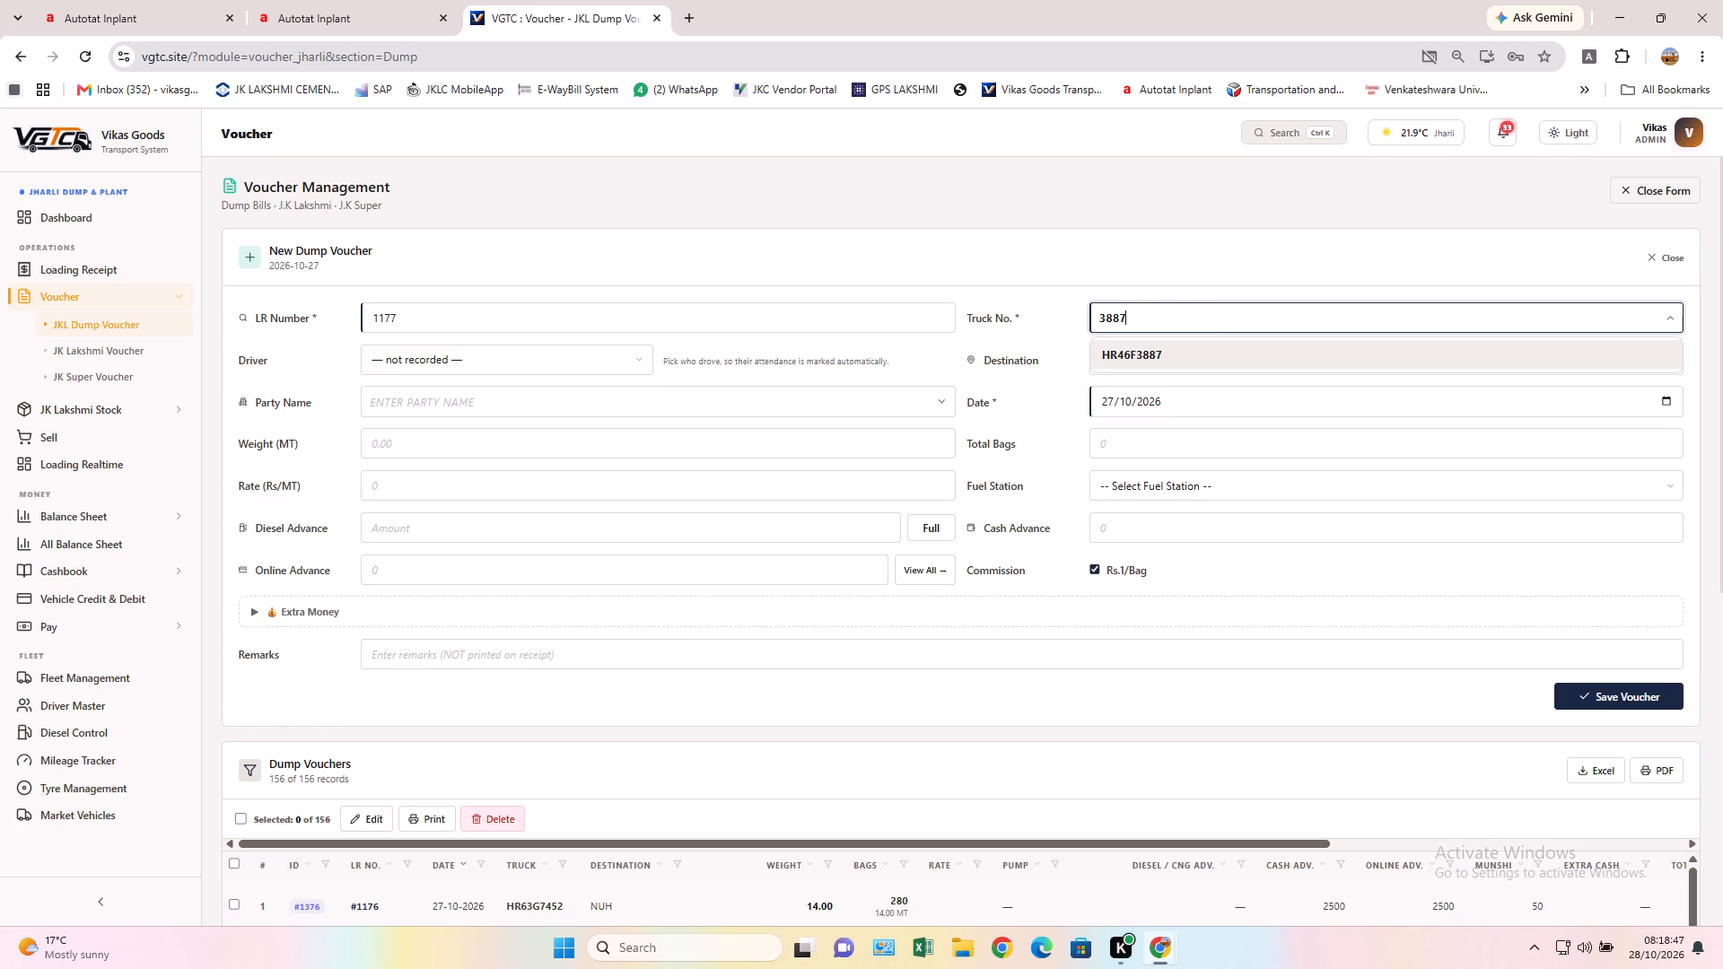
{"action": "left_click", "coordinate": [1240, 349]}
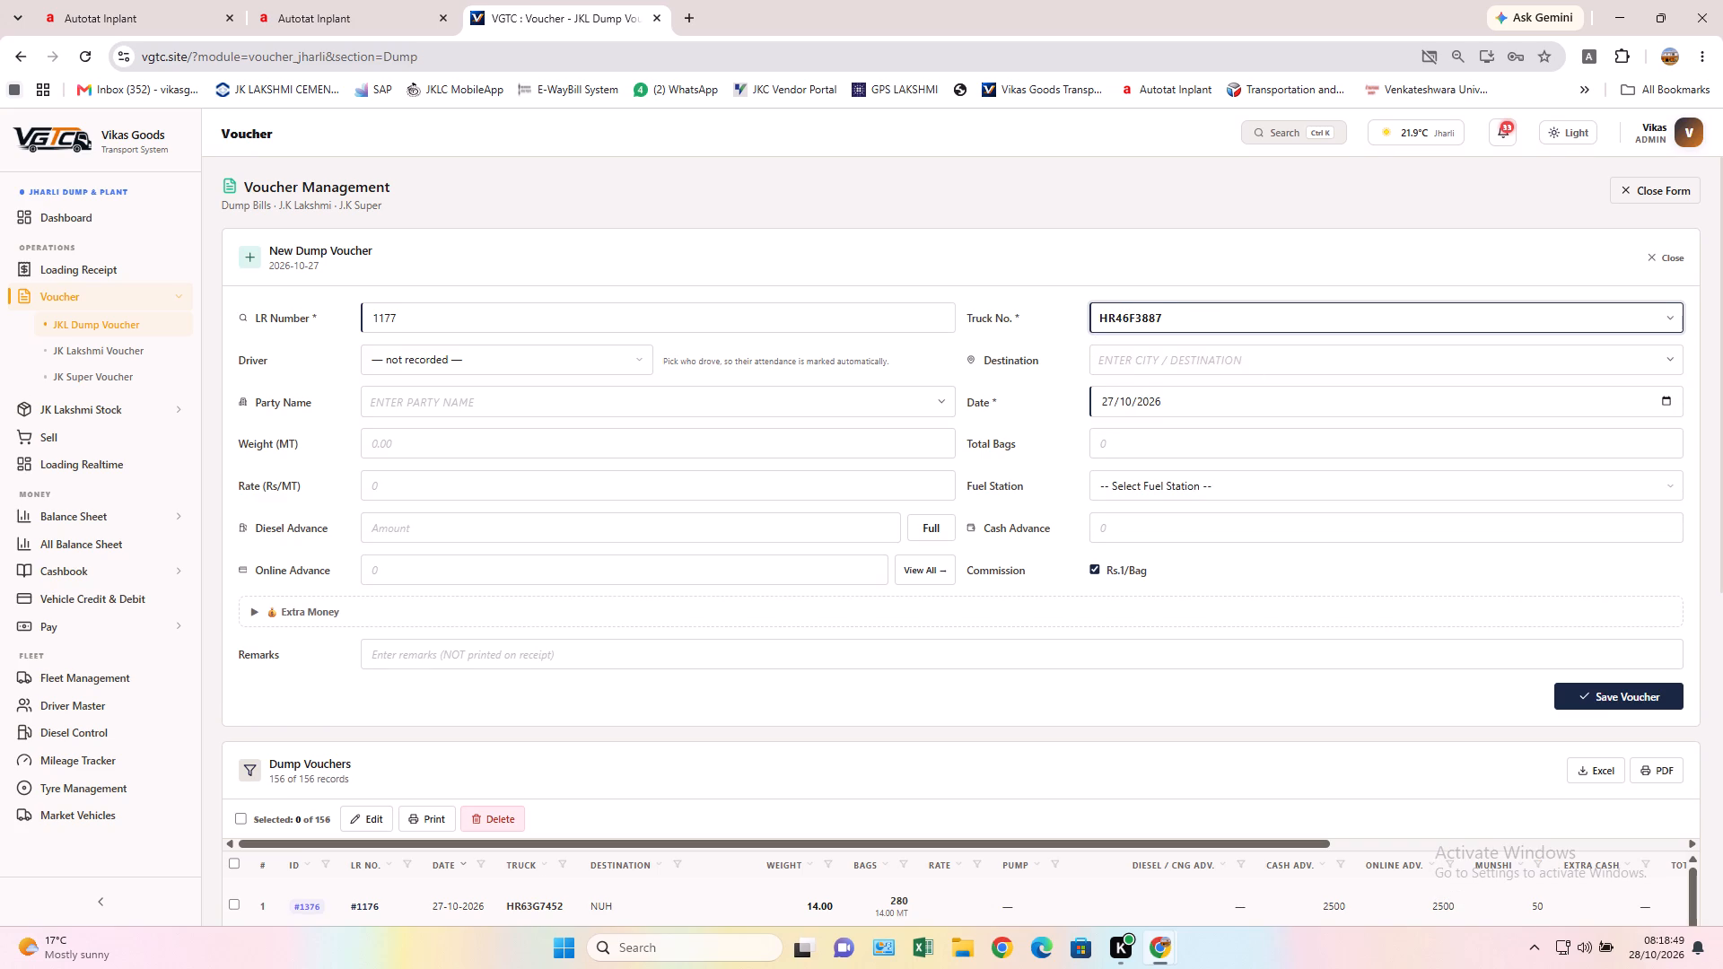
{"action": "left_click", "coordinate": [1239, 354]}
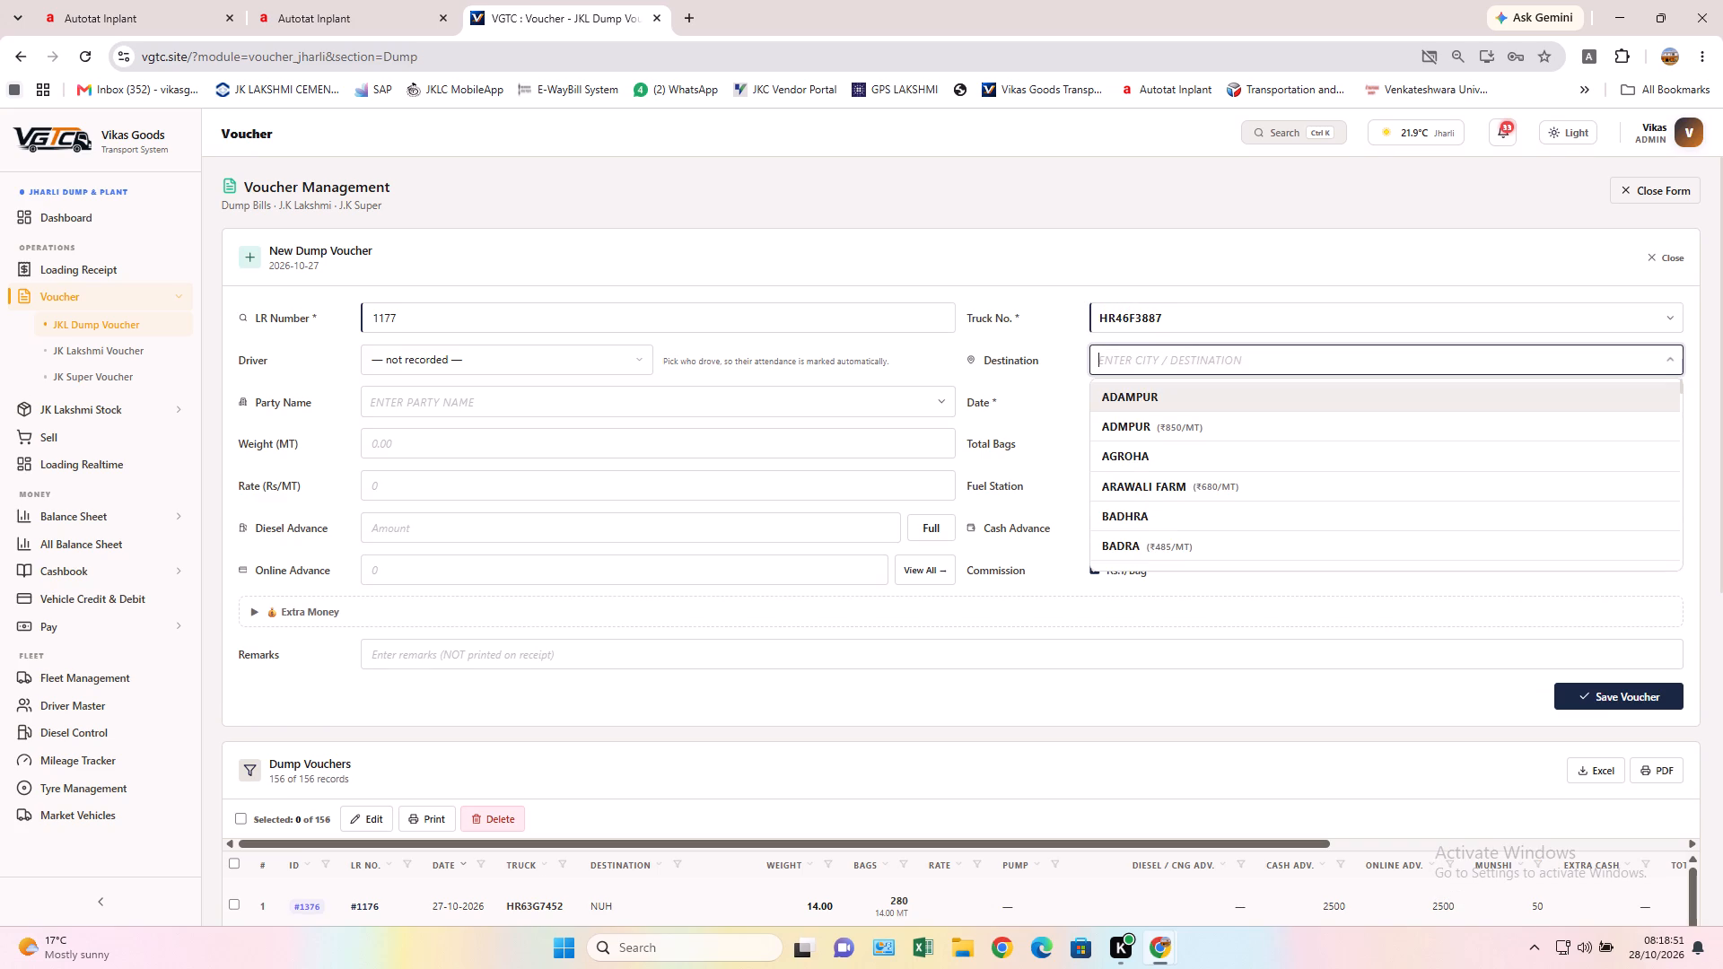
{"action": "key", "text": "bracketright"}
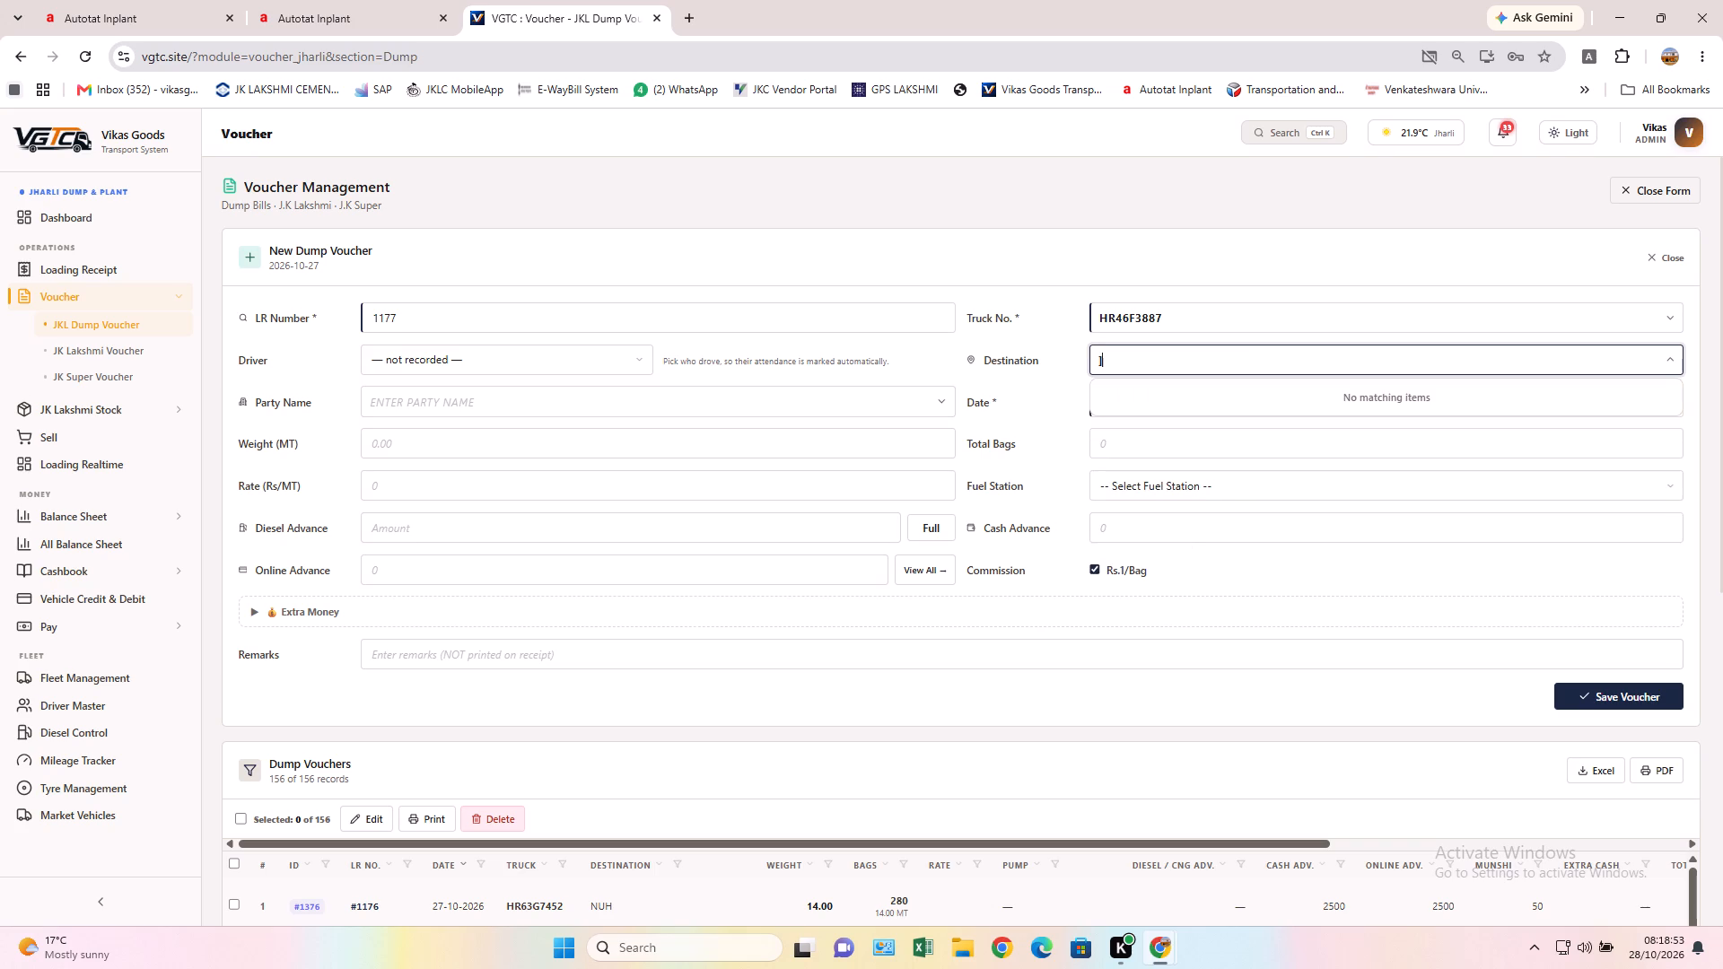
{"action": "key", "text": "BackSpace"}
{"action": "type", "text": "PANITAP"}
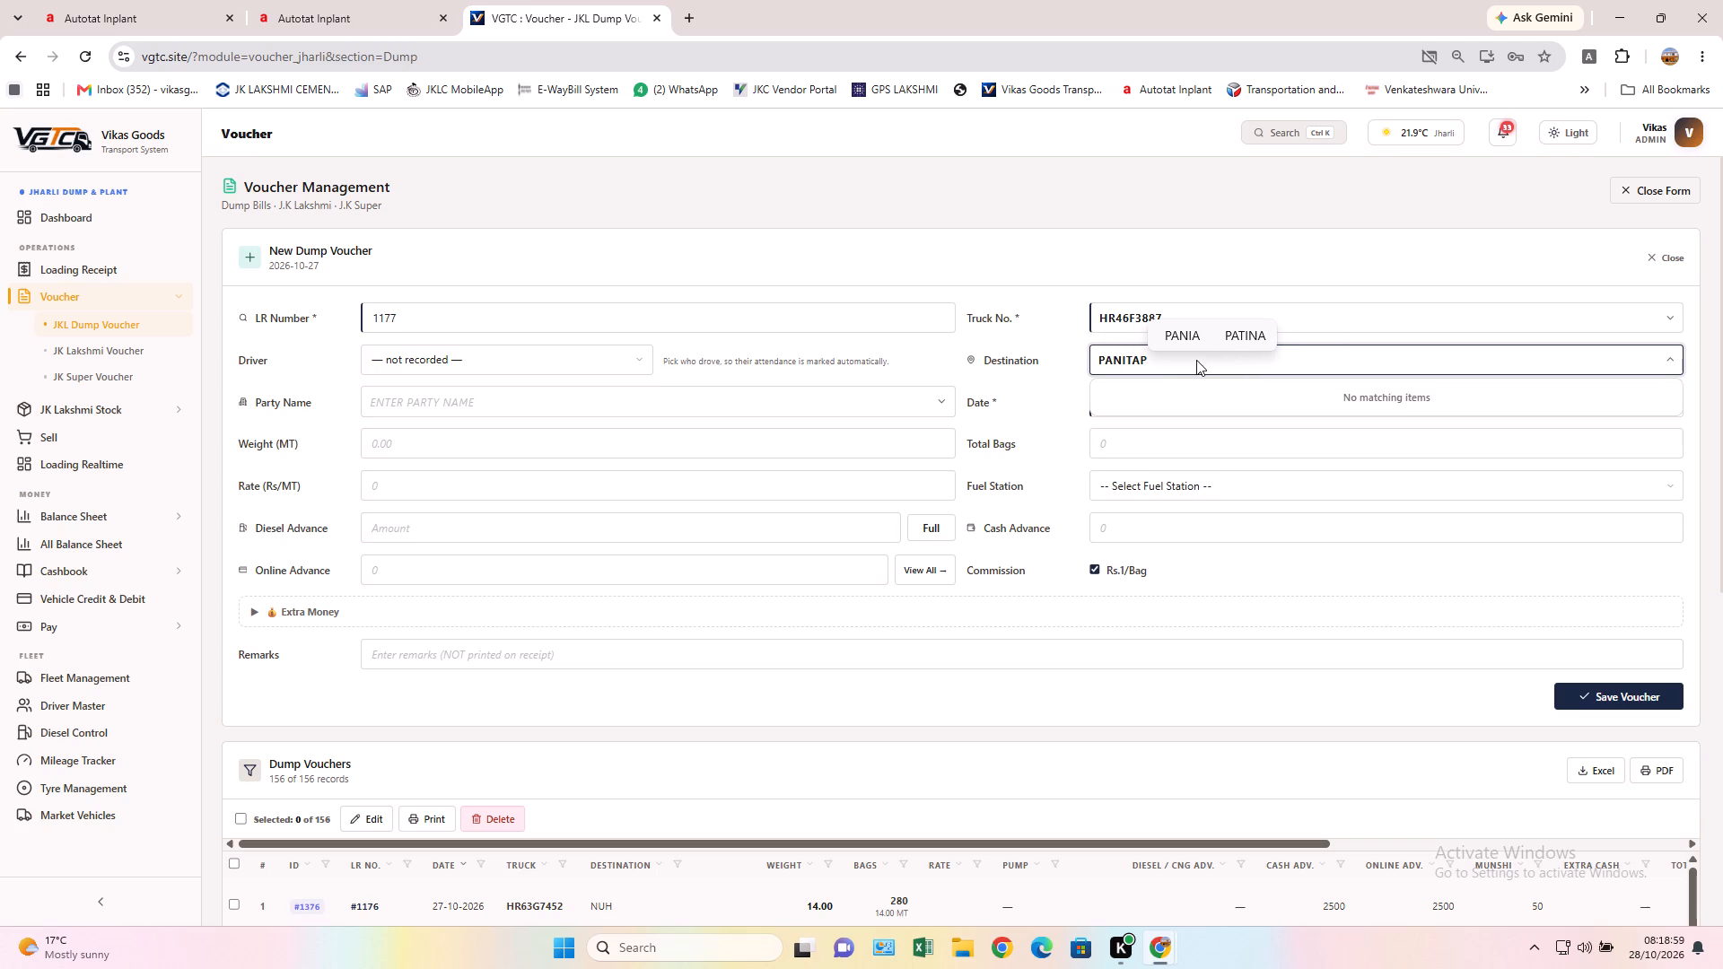
{"action": "key", "text": "BackSpace"}
{"action": "key", "text": "BackSpace"}
{"action": "key", "text": "BackSpace"}
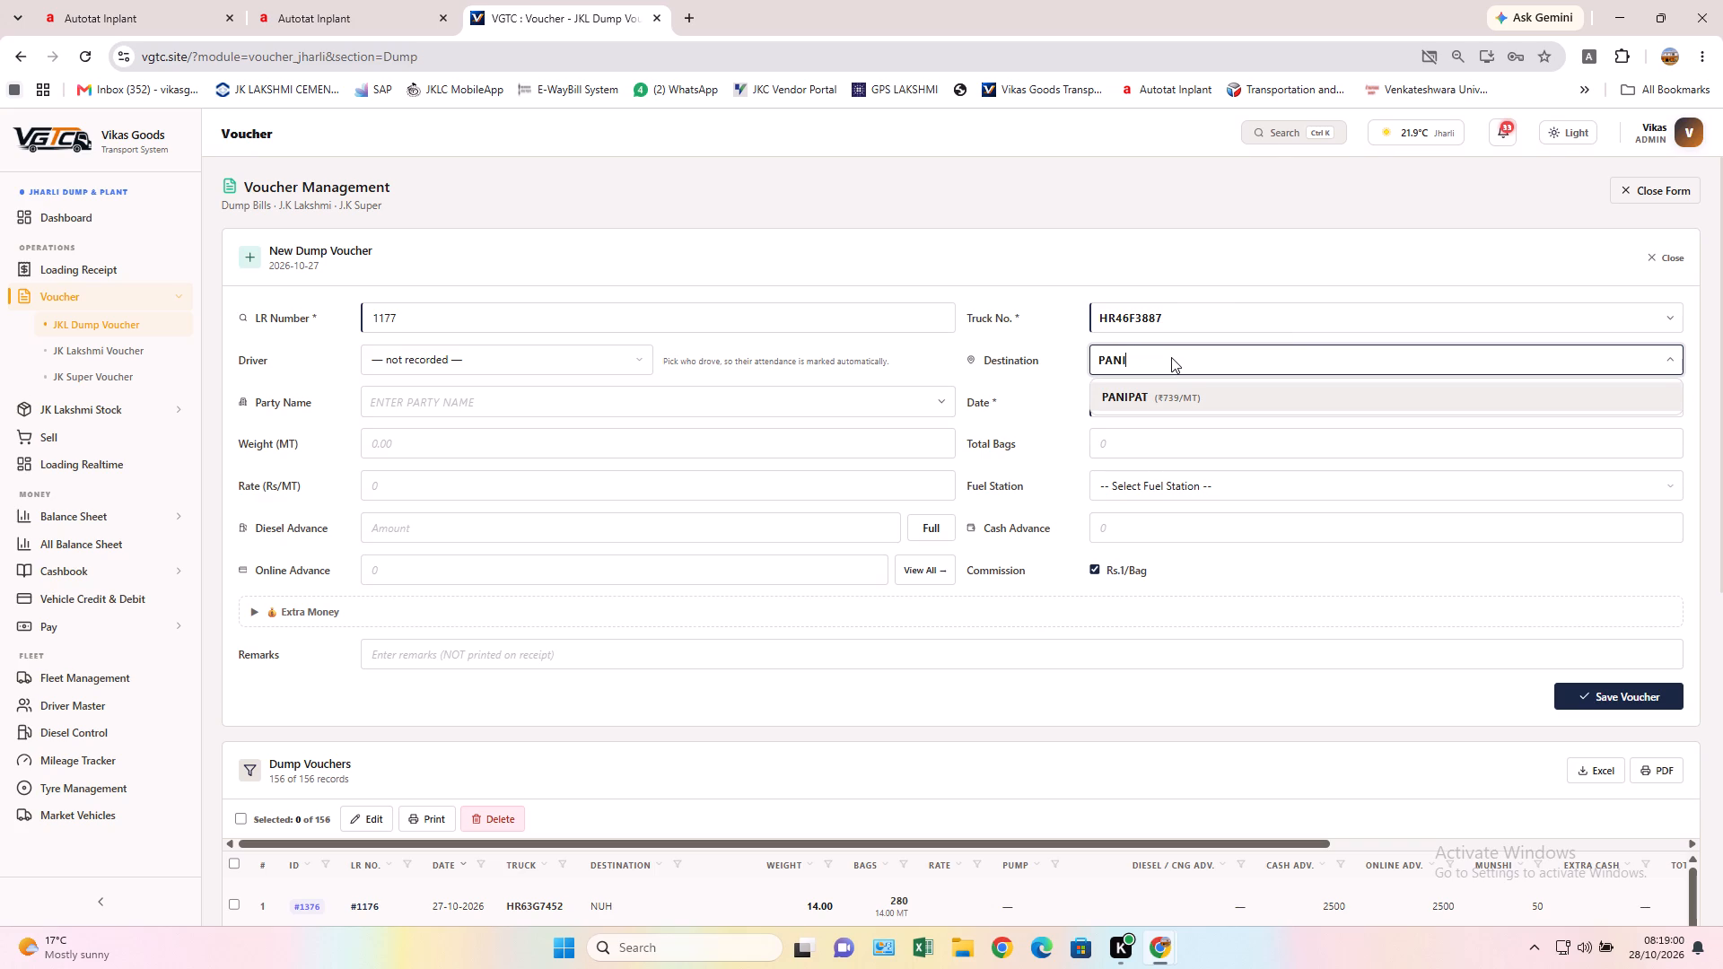
{"action": "left_click", "coordinate": [1194, 403]}
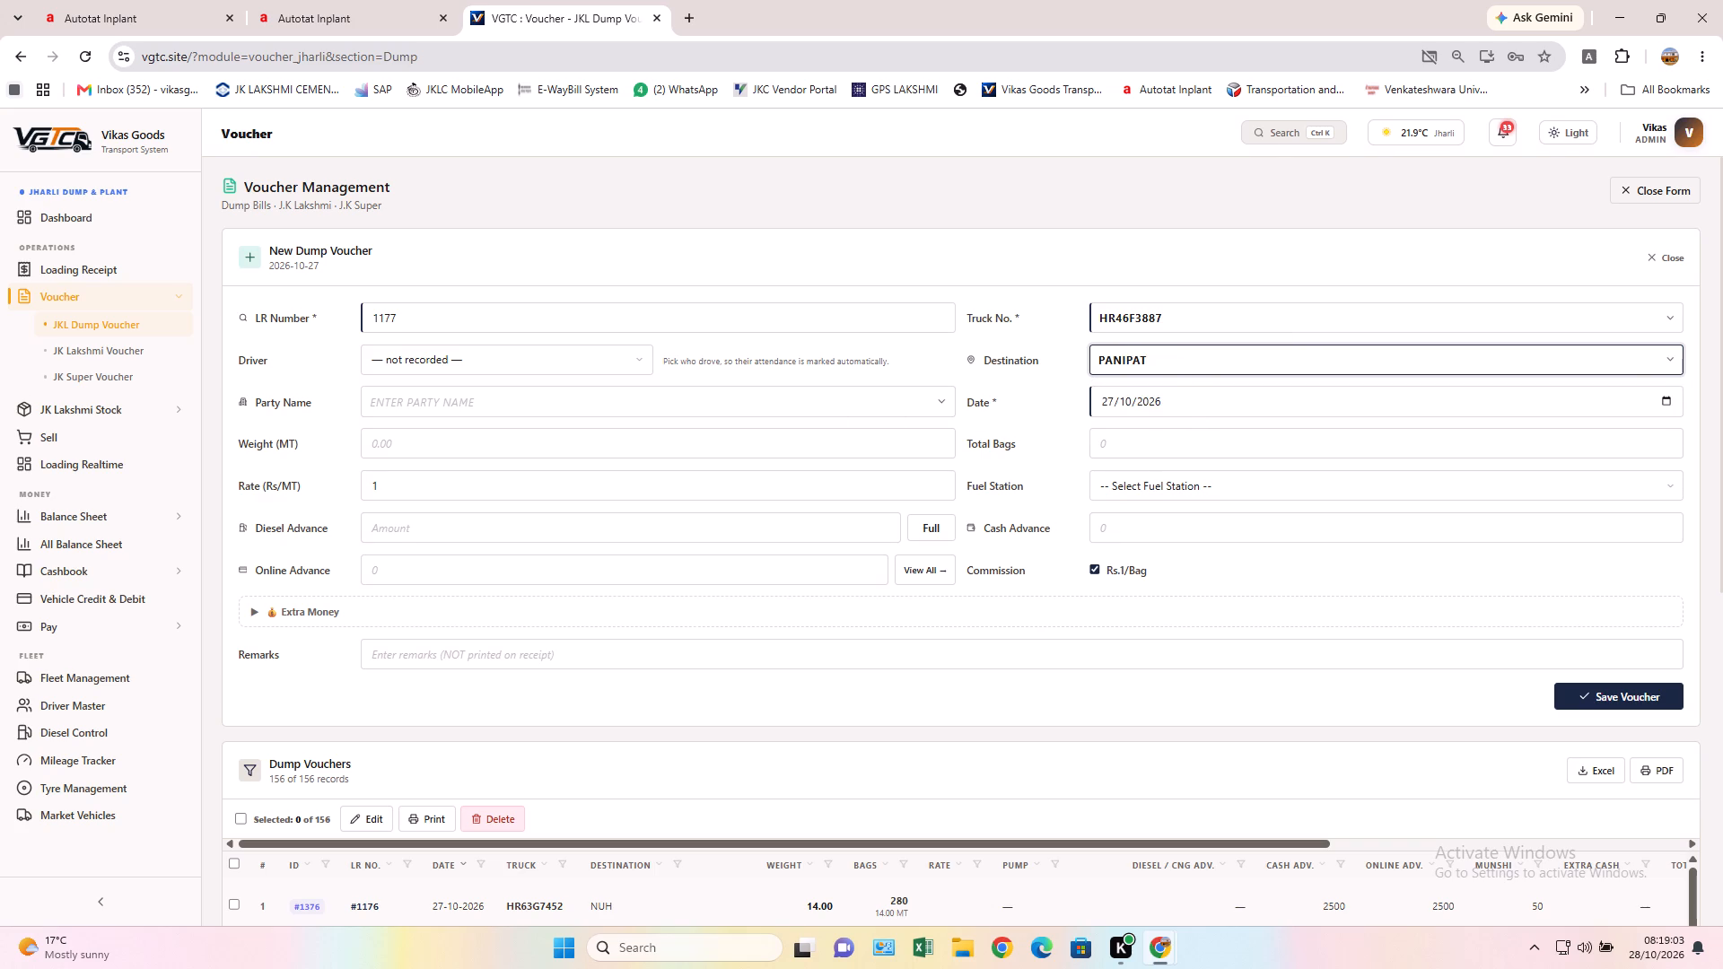
{"action": "left_click", "coordinate": [542, 445]}
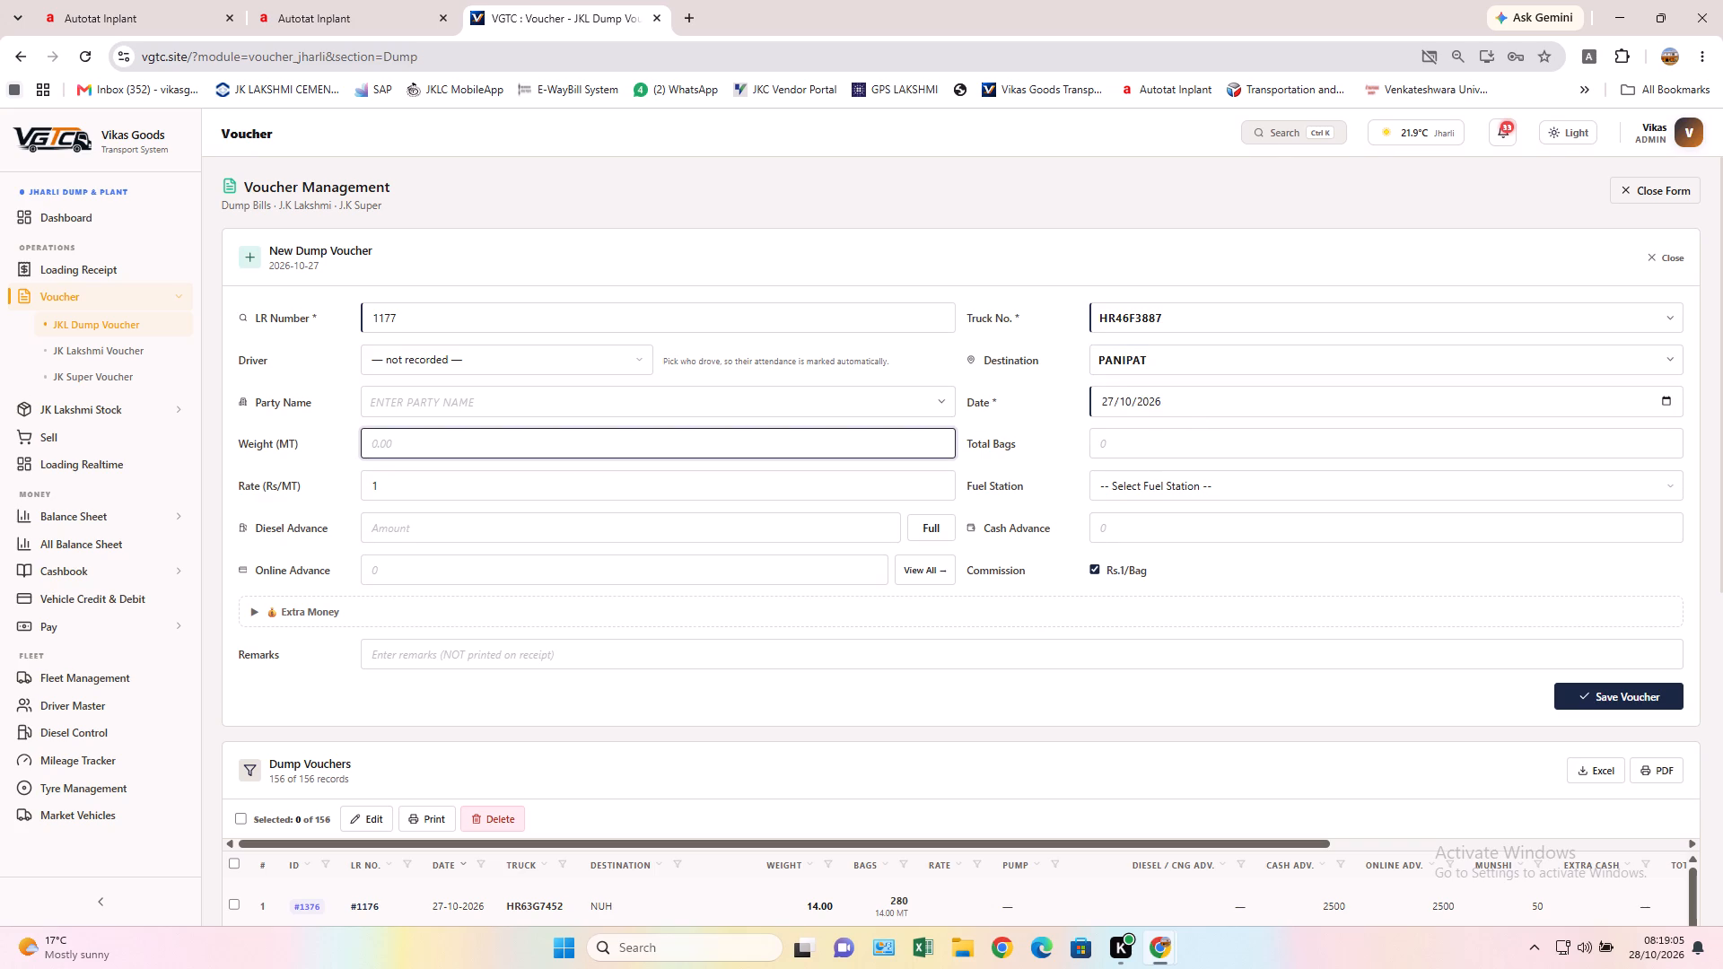
{"action": "type", "text": "13"}
{"action": "left_click", "coordinate": [588, 526]}
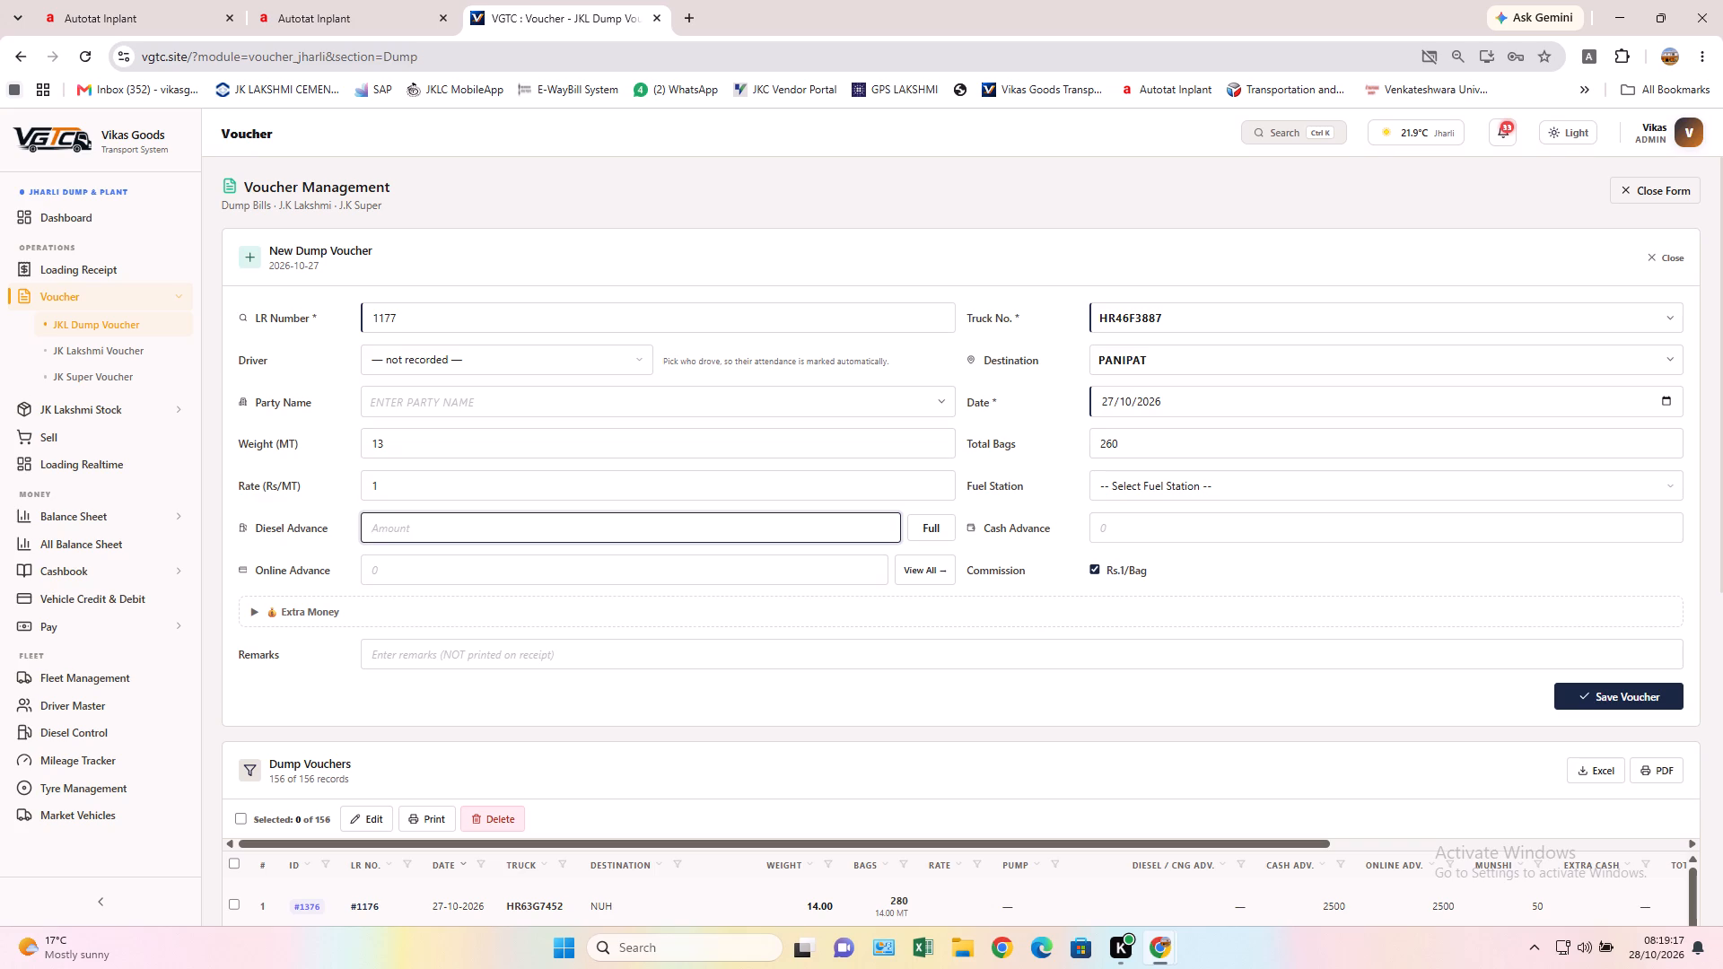
{"action": "left_click", "coordinate": [1147, 482]}
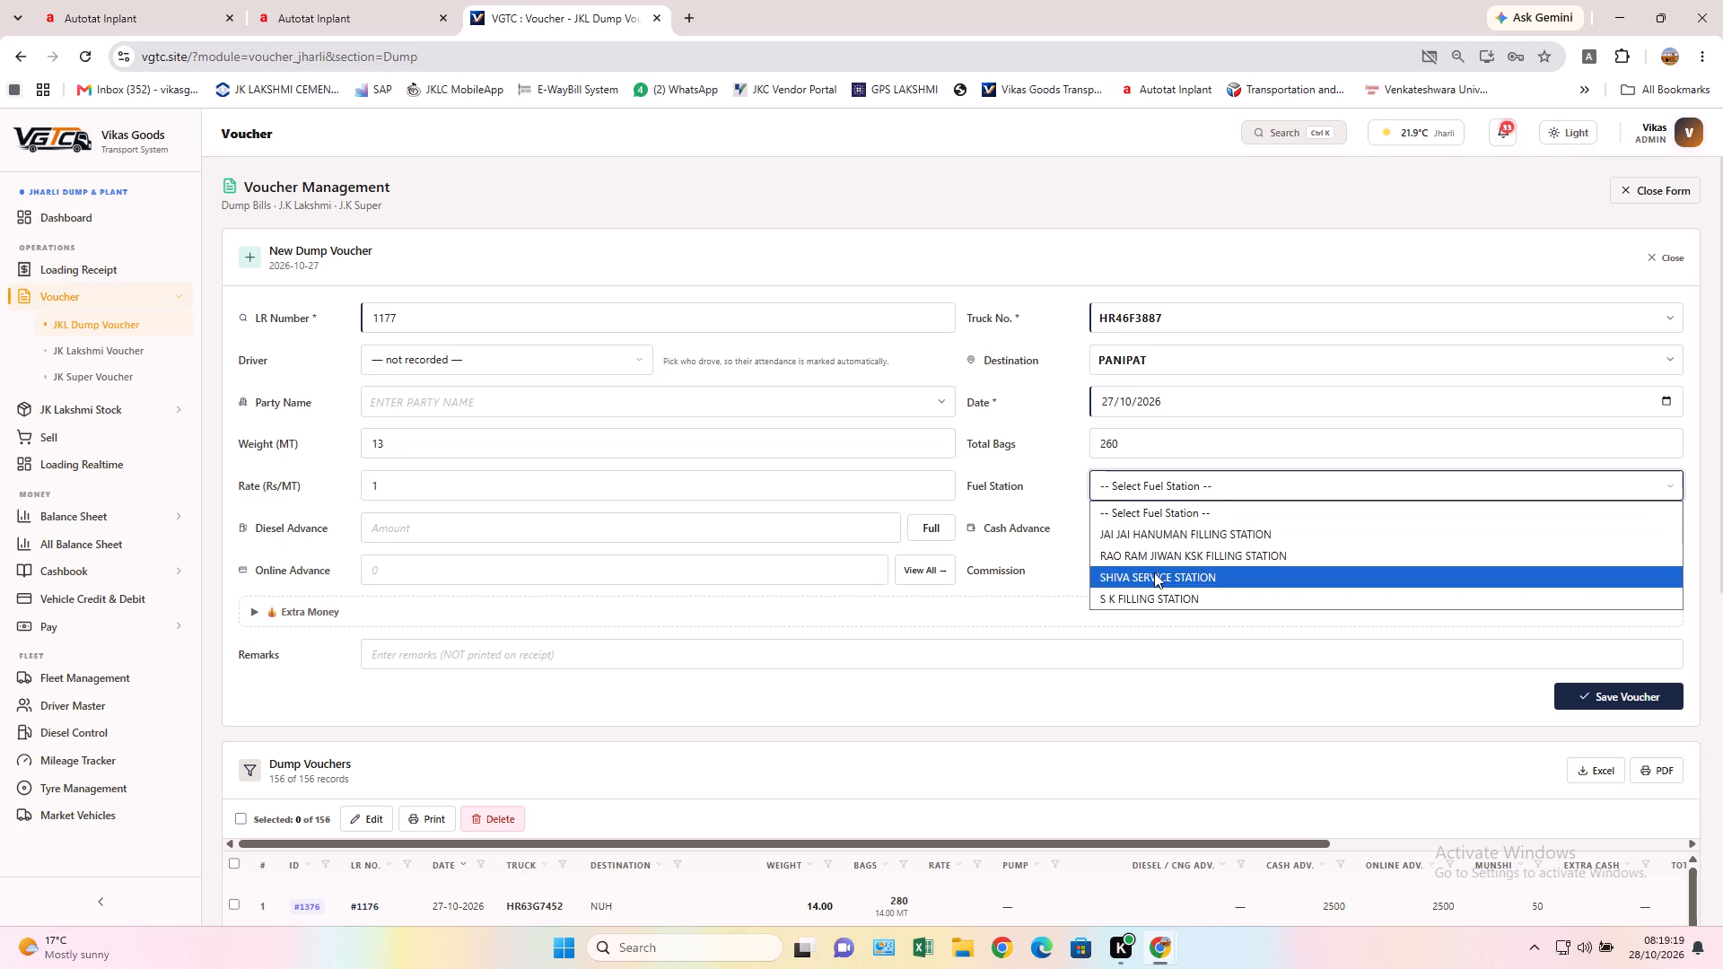
{"action": "left_click", "coordinate": [1154, 572]}
{"action": "left_click", "coordinate": [633, 524]}
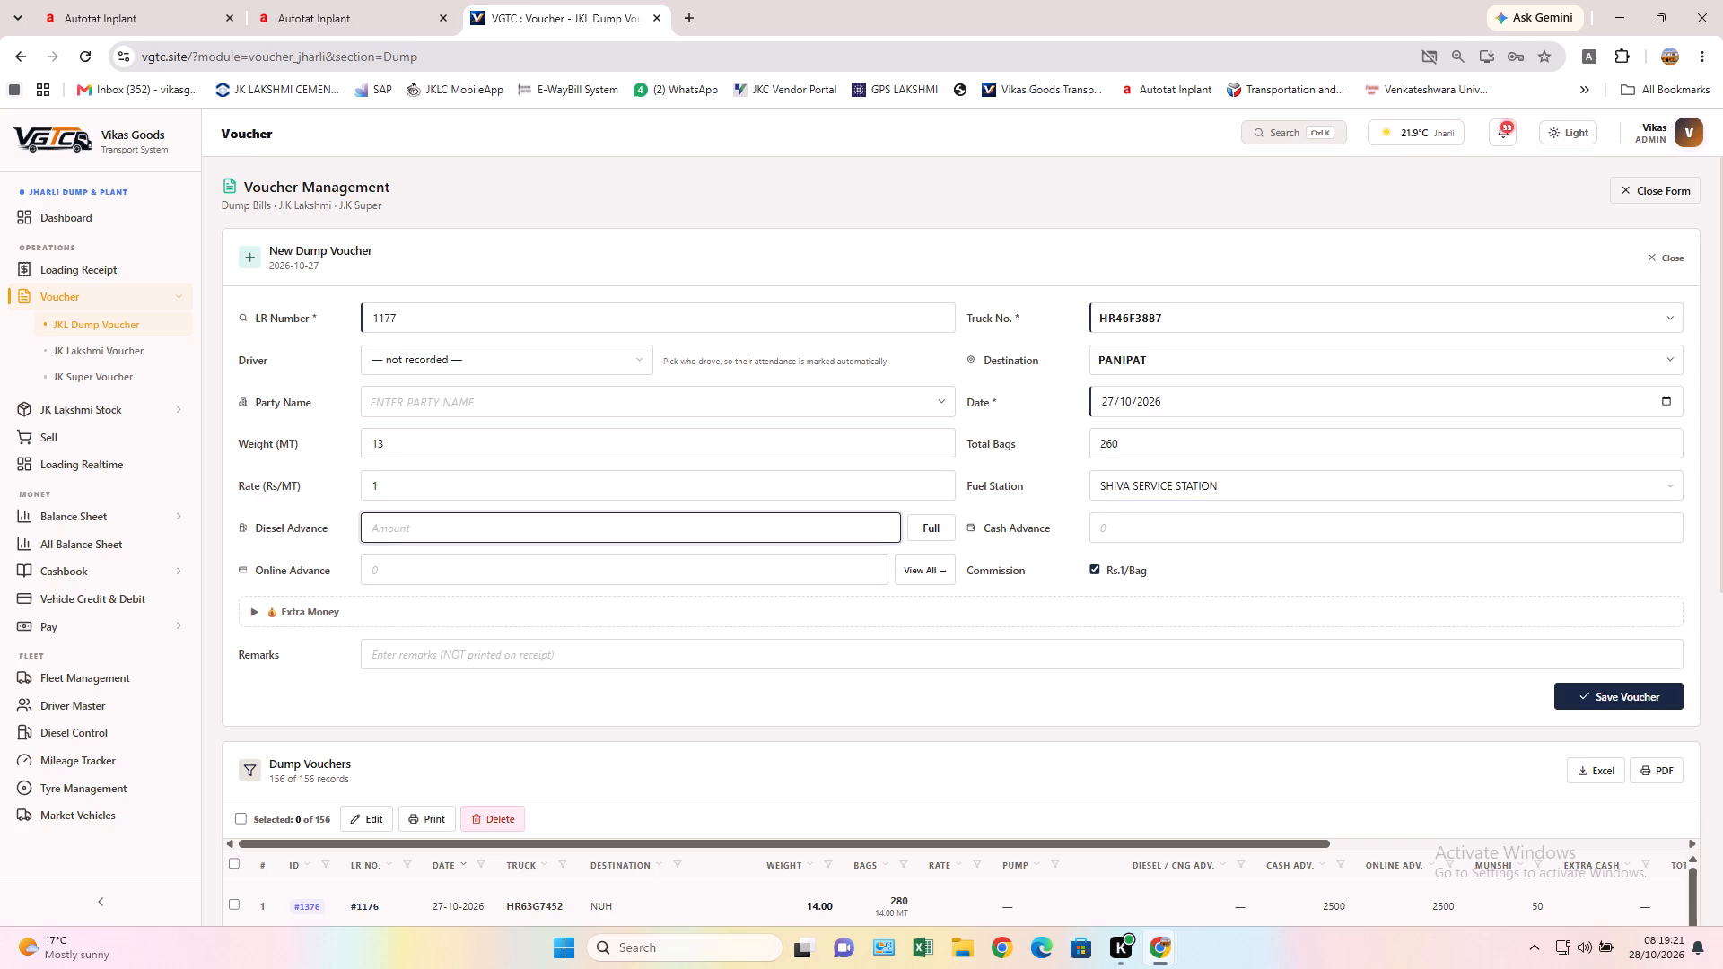
{"action": "type", "text": "4000"}
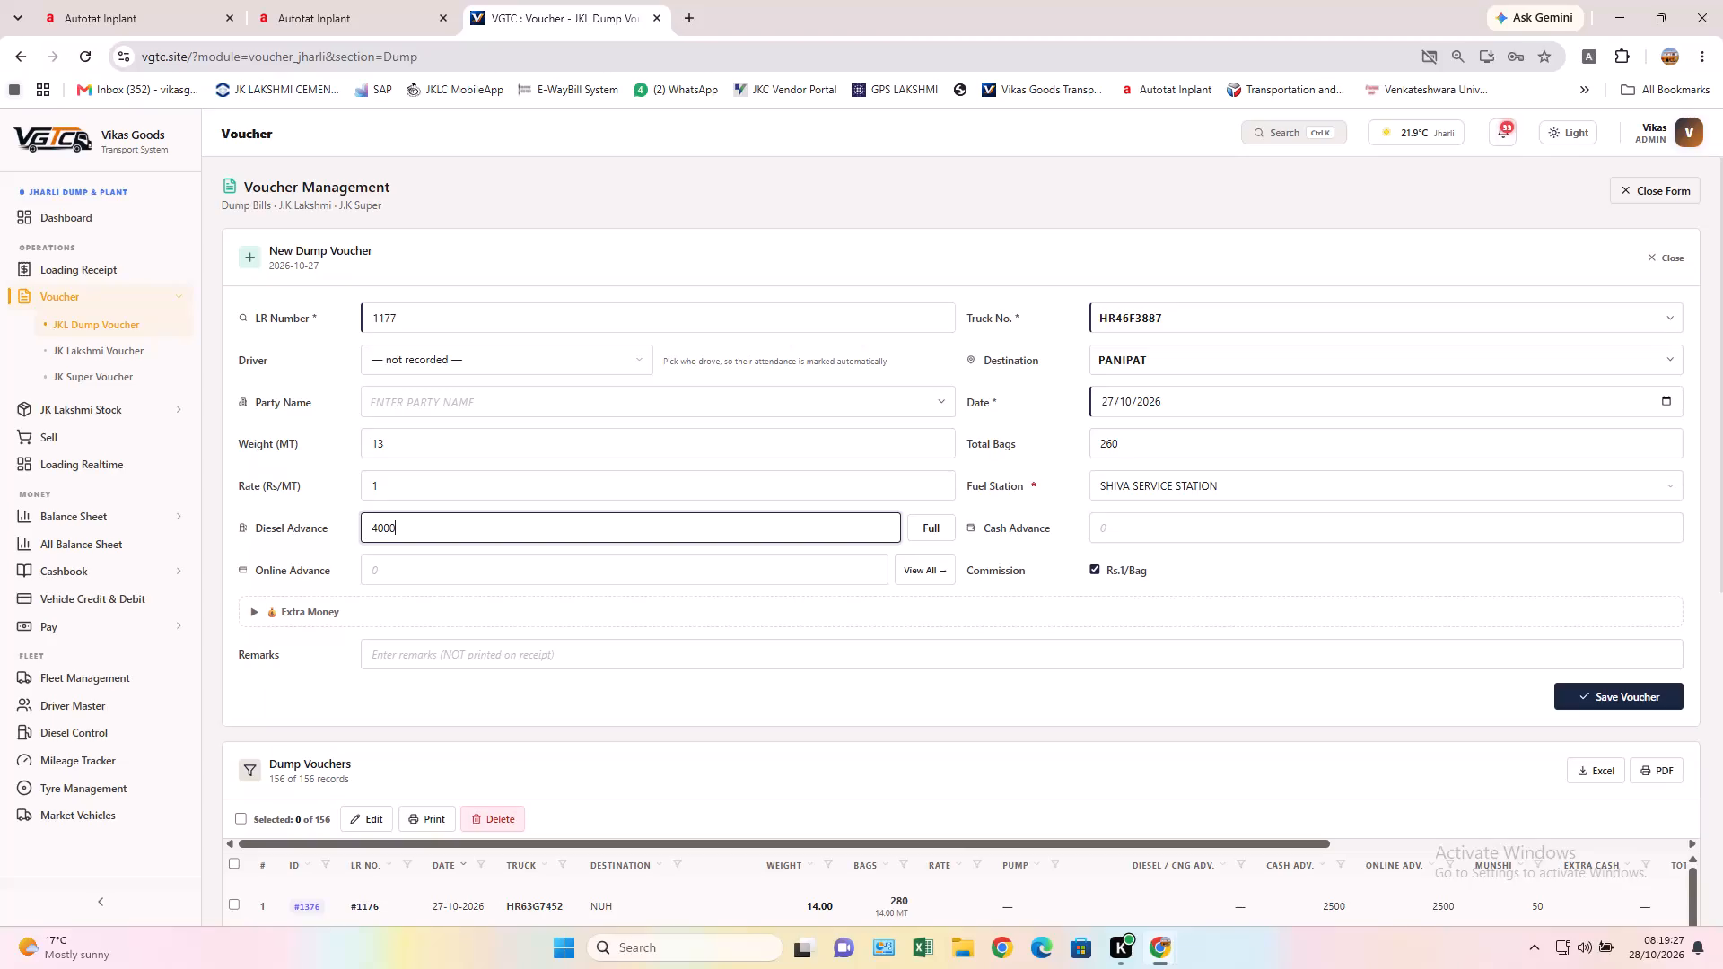
Set the cash advance to 4000 and save the dump voucher for LR number 1177.
{"action": "left_click", "coordinate": [1273, 519]}
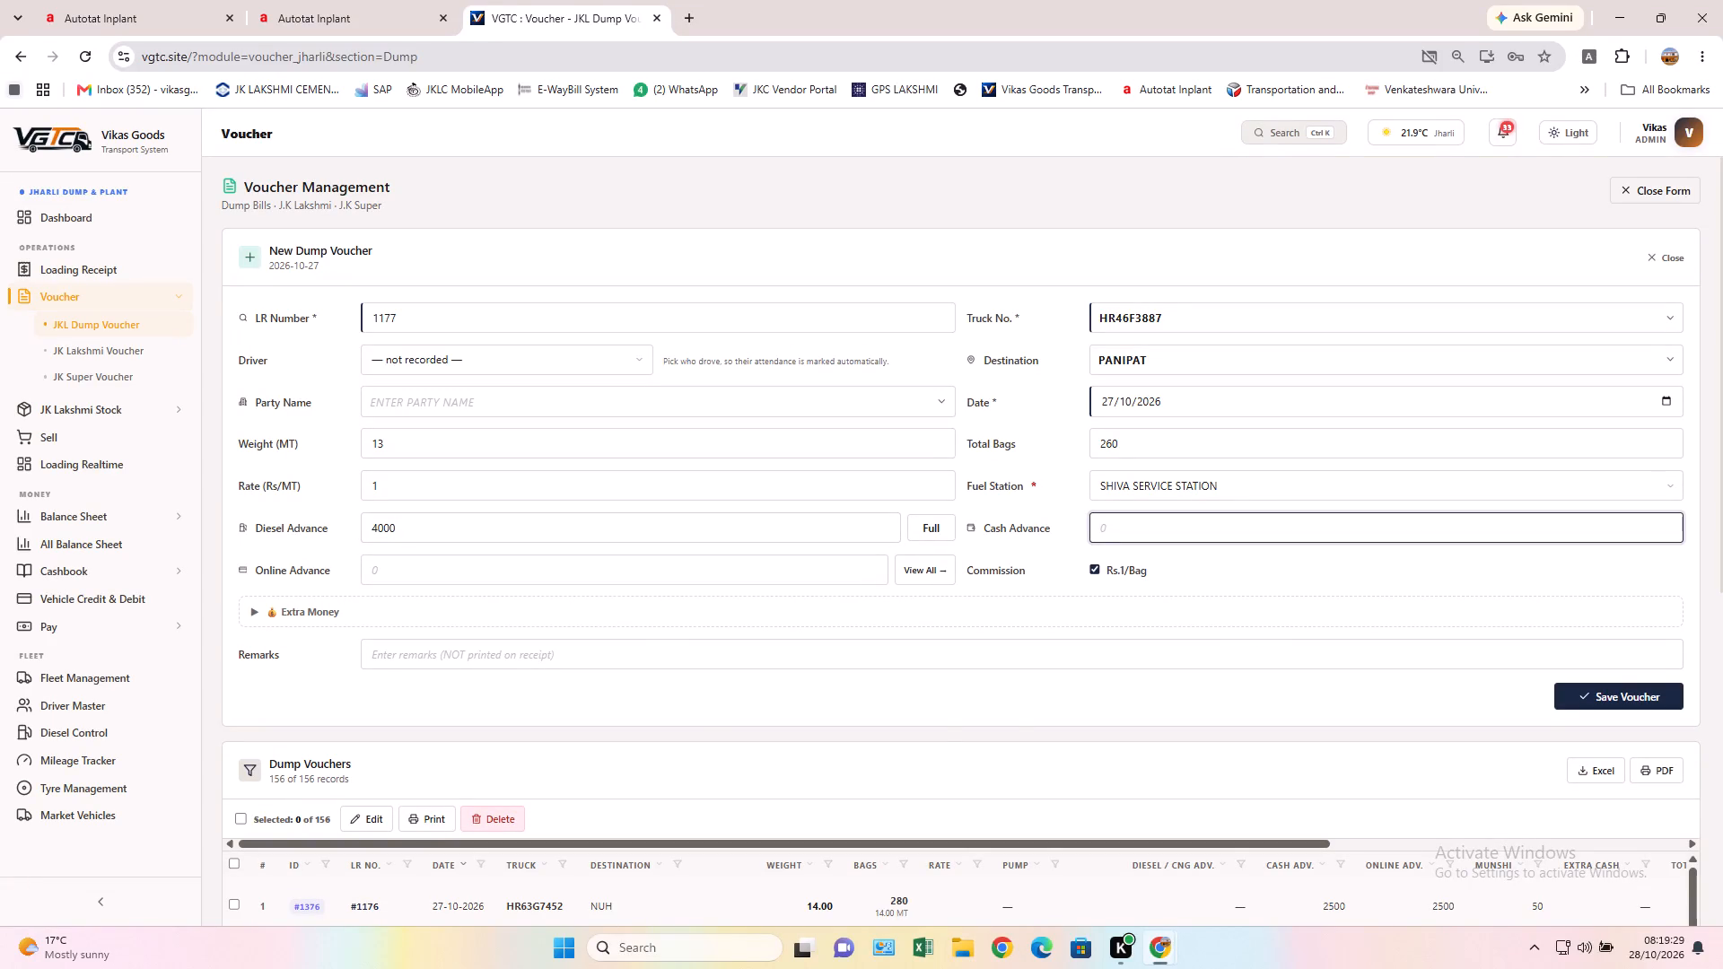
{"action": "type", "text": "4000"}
{"action": "left_click", "coordinate": [1621, 696]}
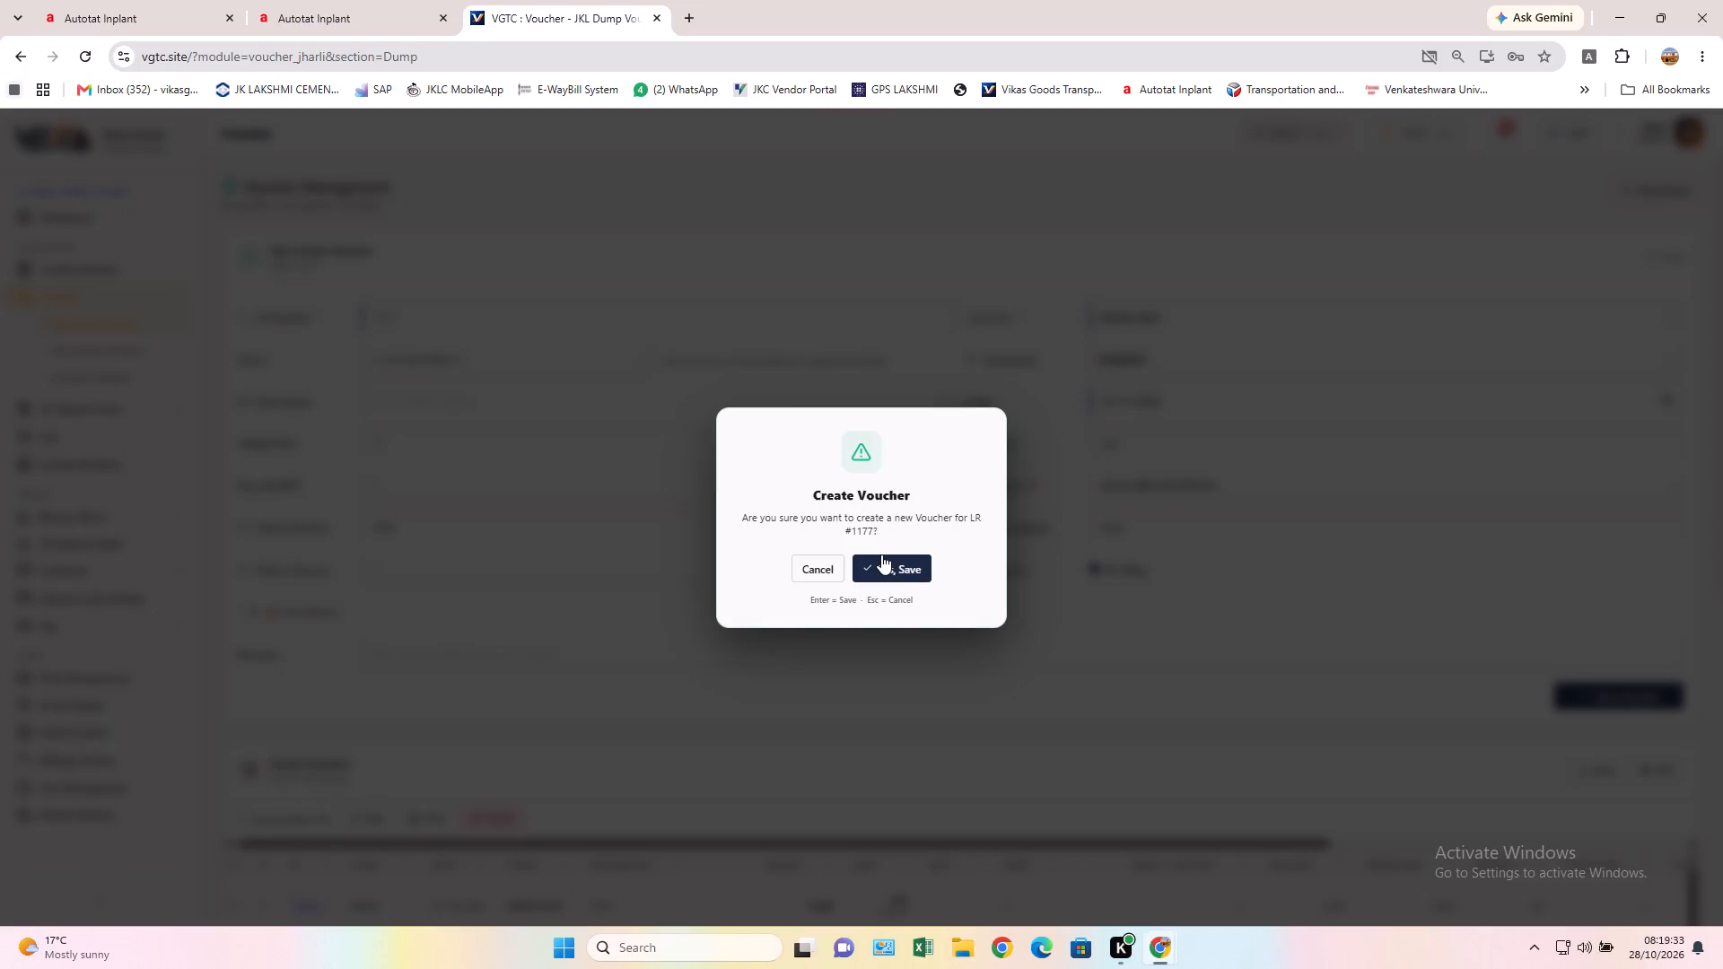
{"action": "left_click", "coordinate": [887, 554]}
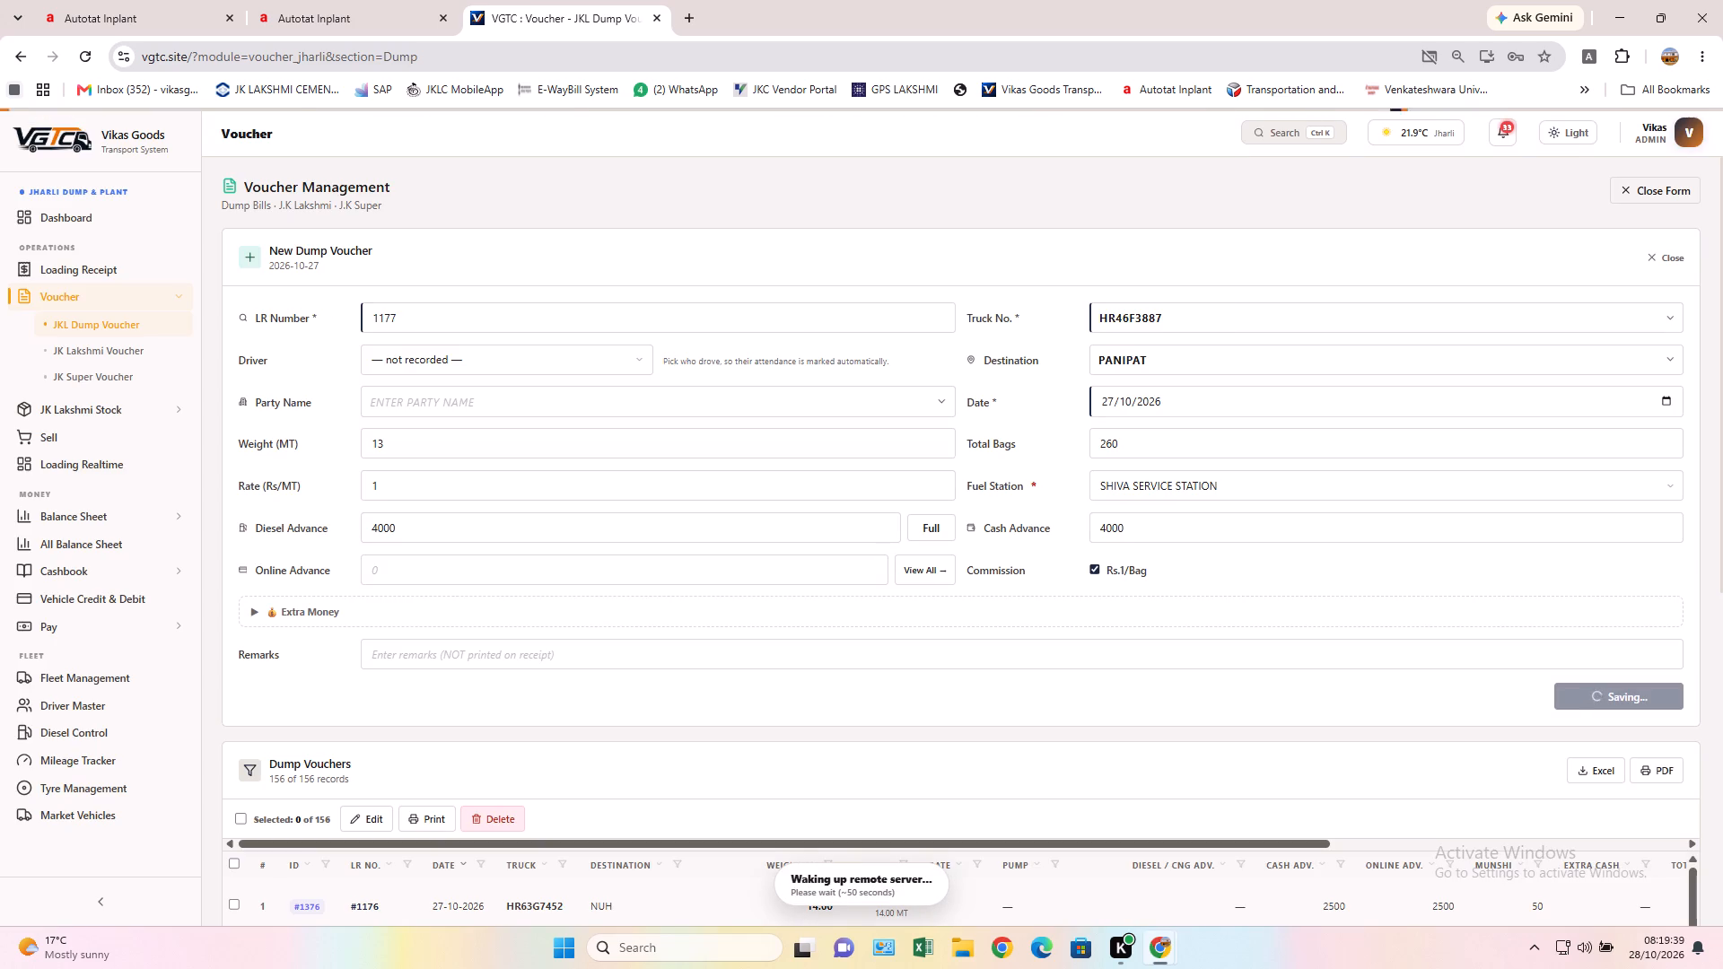
{"action": "scroll", "coordinate": [514, 539], "scroll_direction": "up", "scroll_amount": 1}
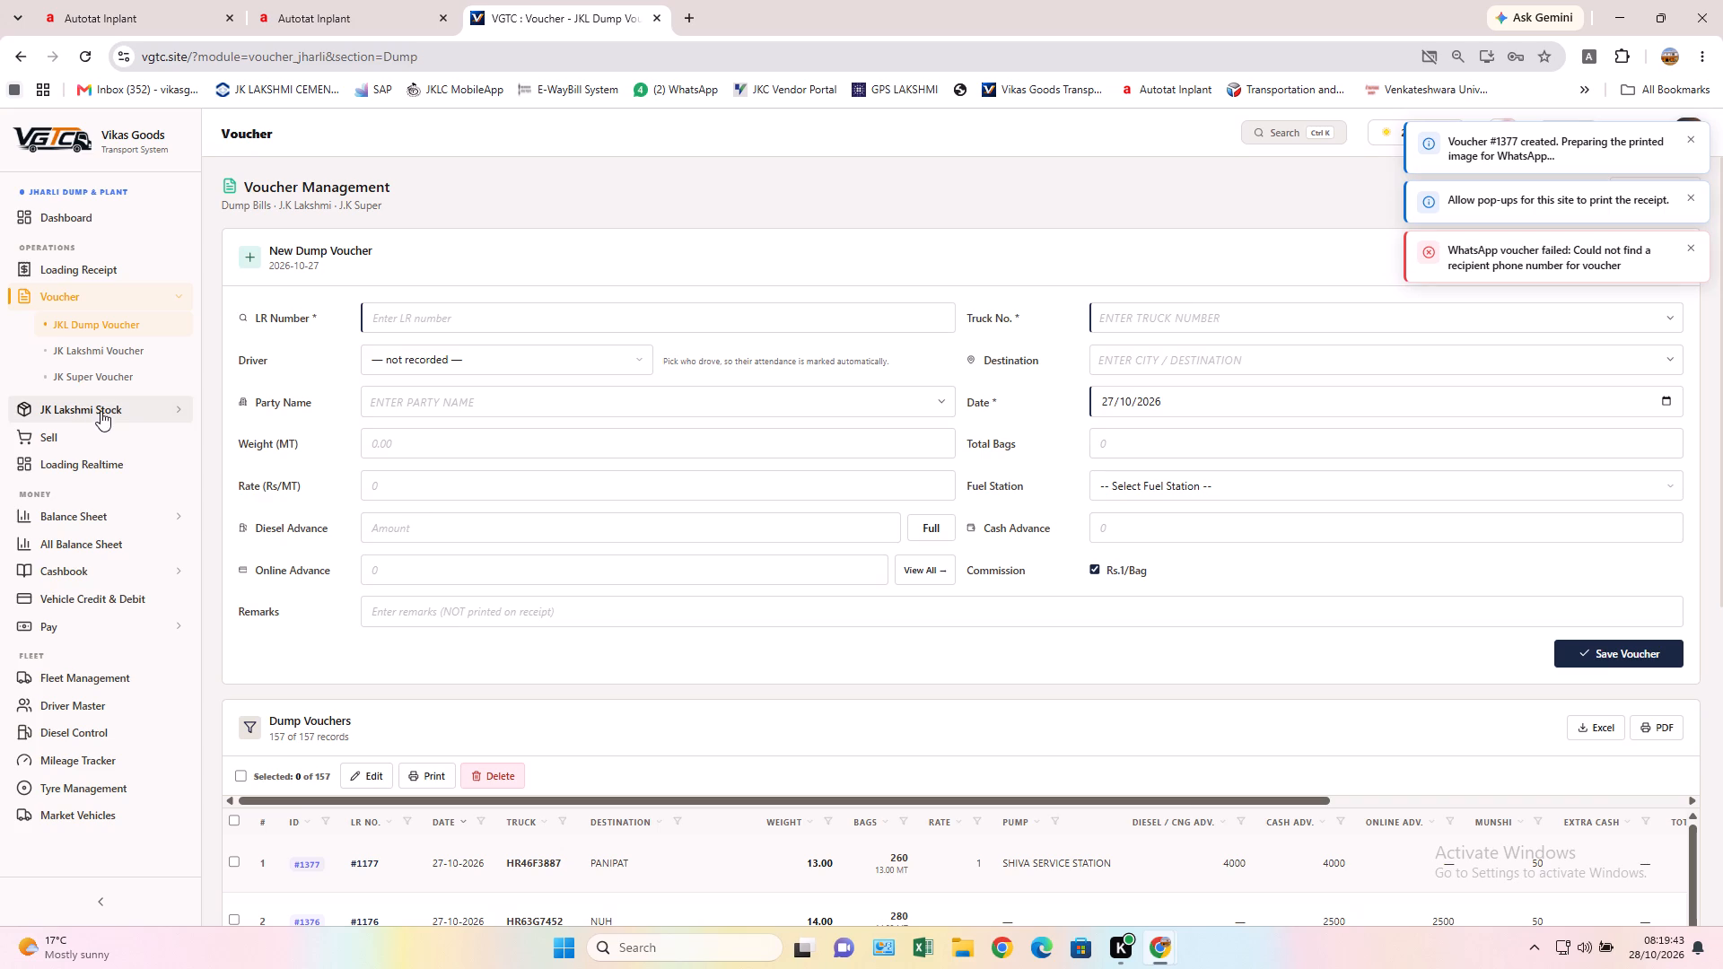
{"action": "left_click", "coordinate": [114, 357]}
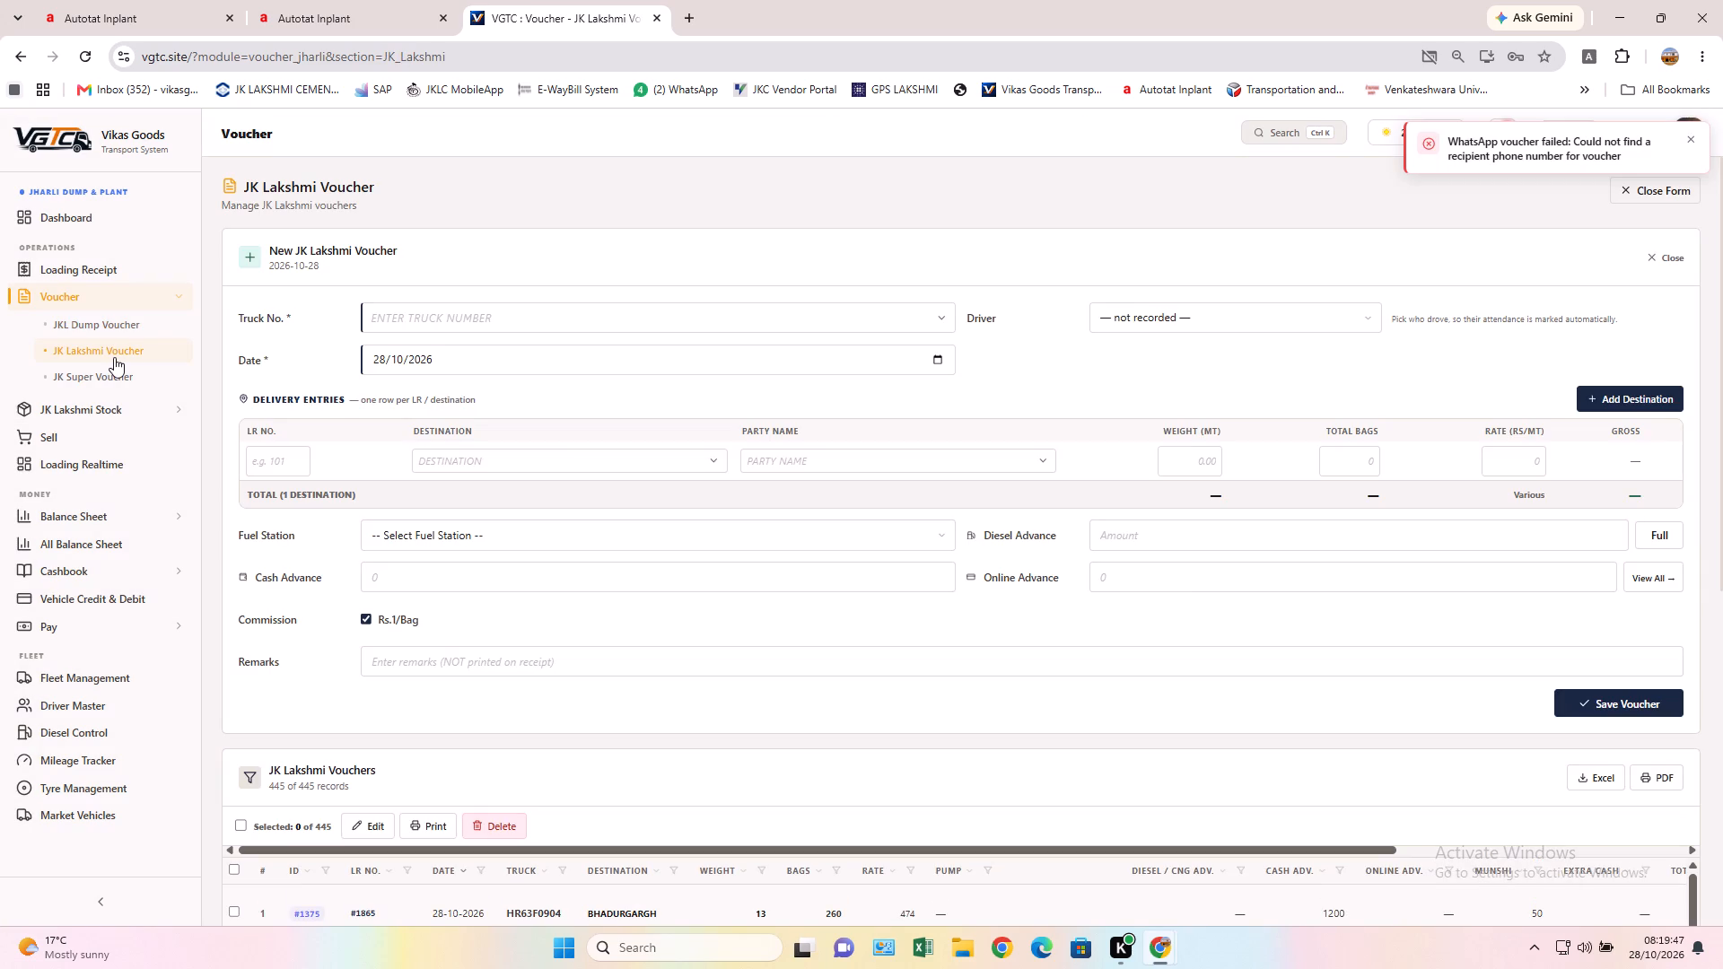
{"action": "left_click", "coordinate": [395, 310]}
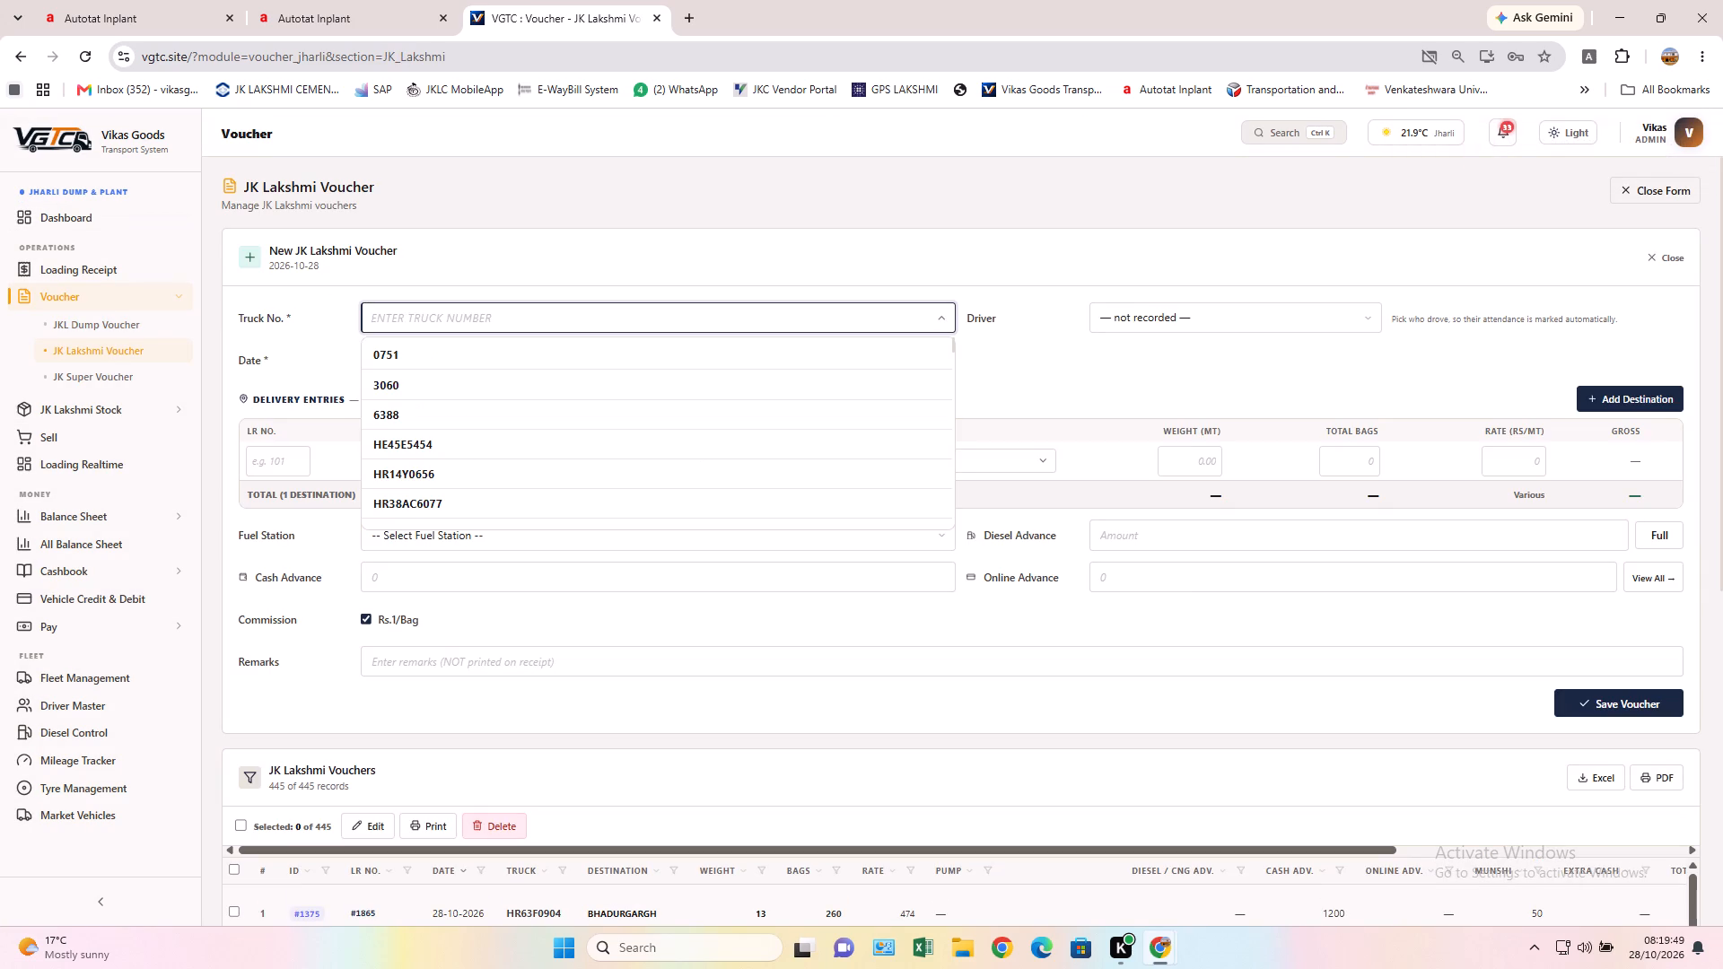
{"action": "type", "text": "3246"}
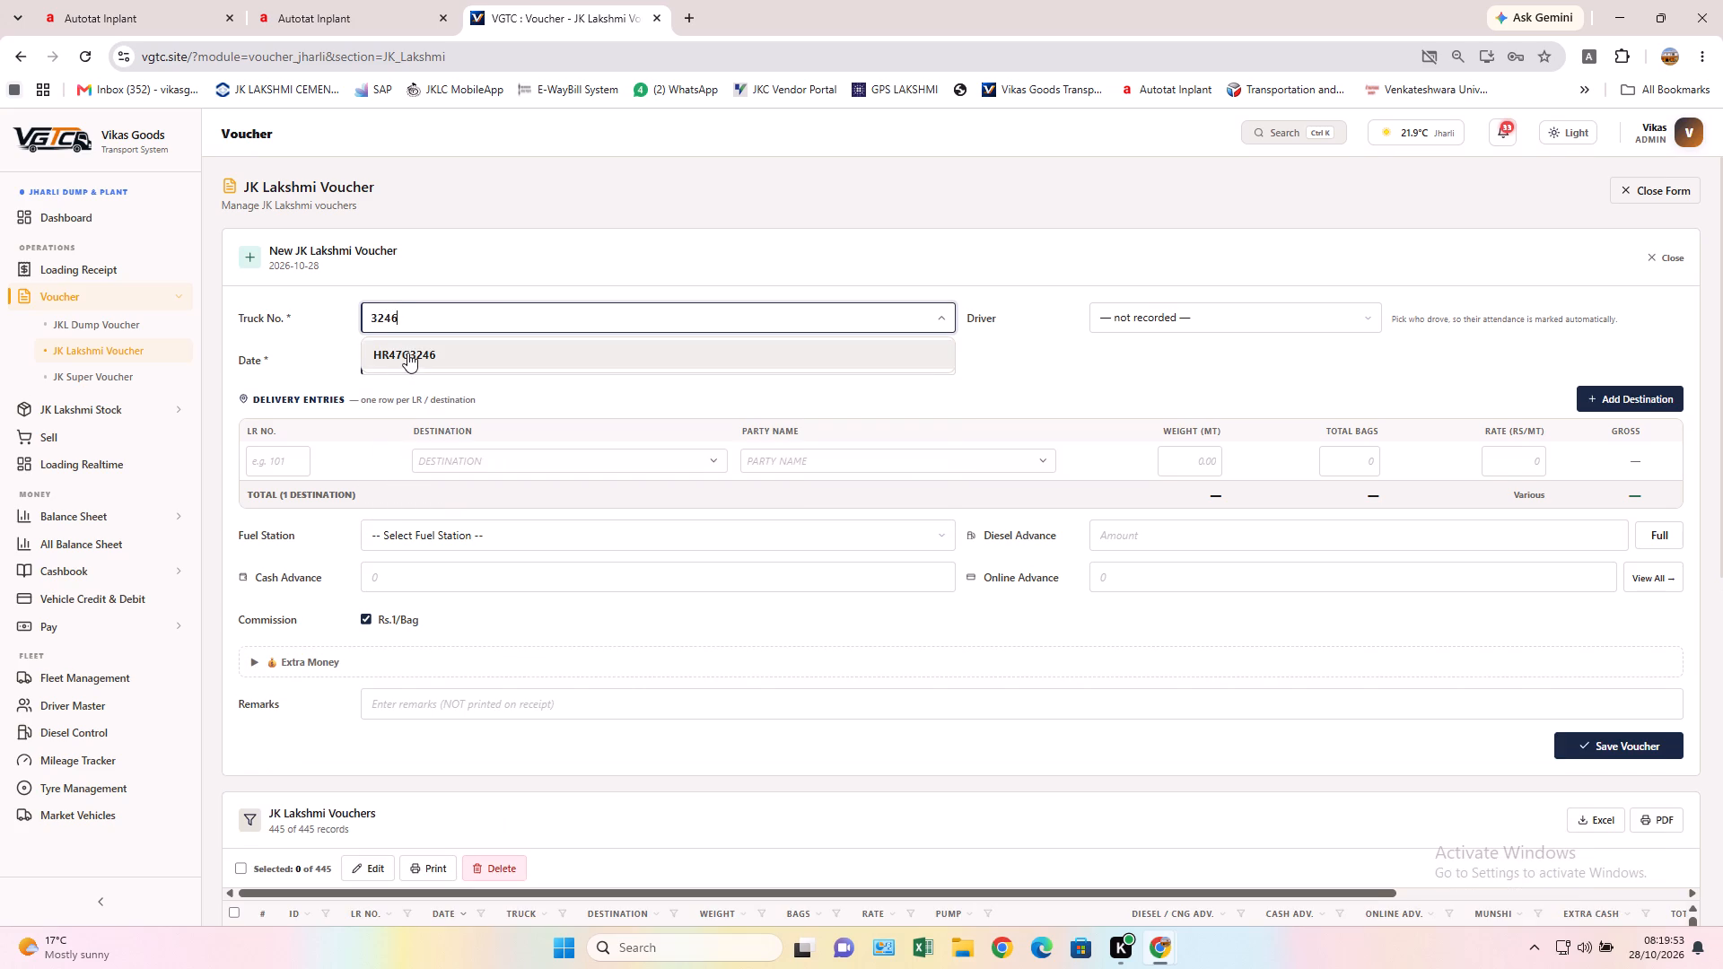
{"action": "left_click", "coordinate": [403, 353]}
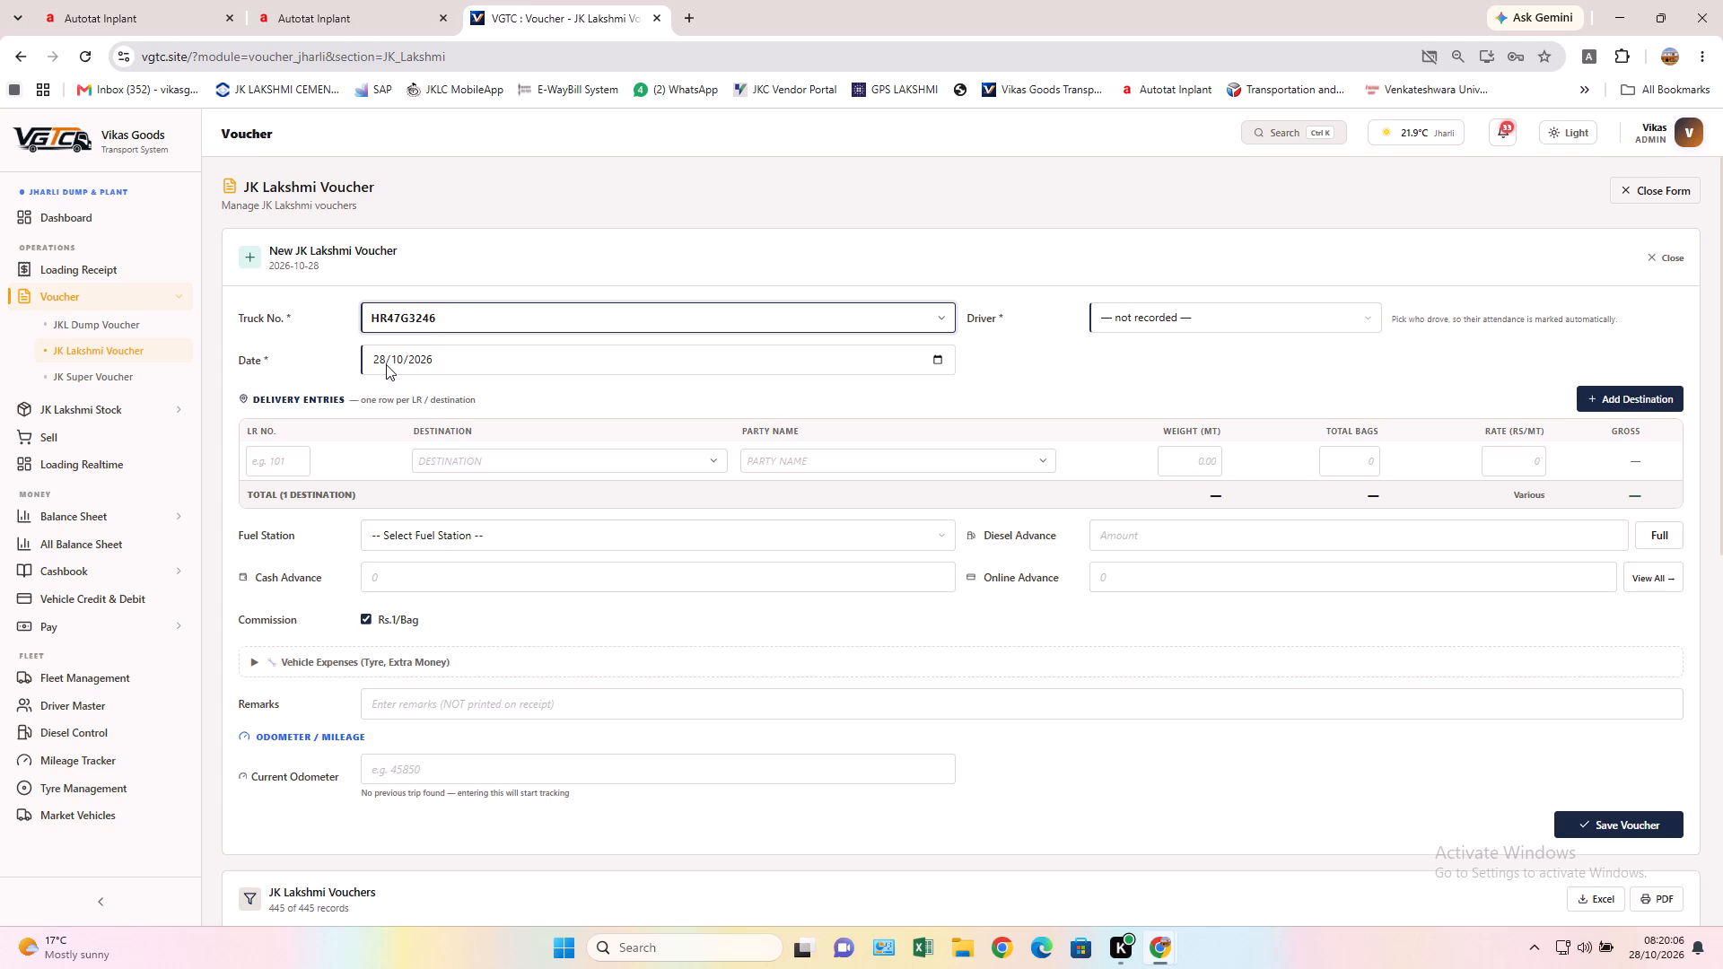
{"action": "left_click", "coordinate": [385, 364]}
{"action": "type", "text": "26"}
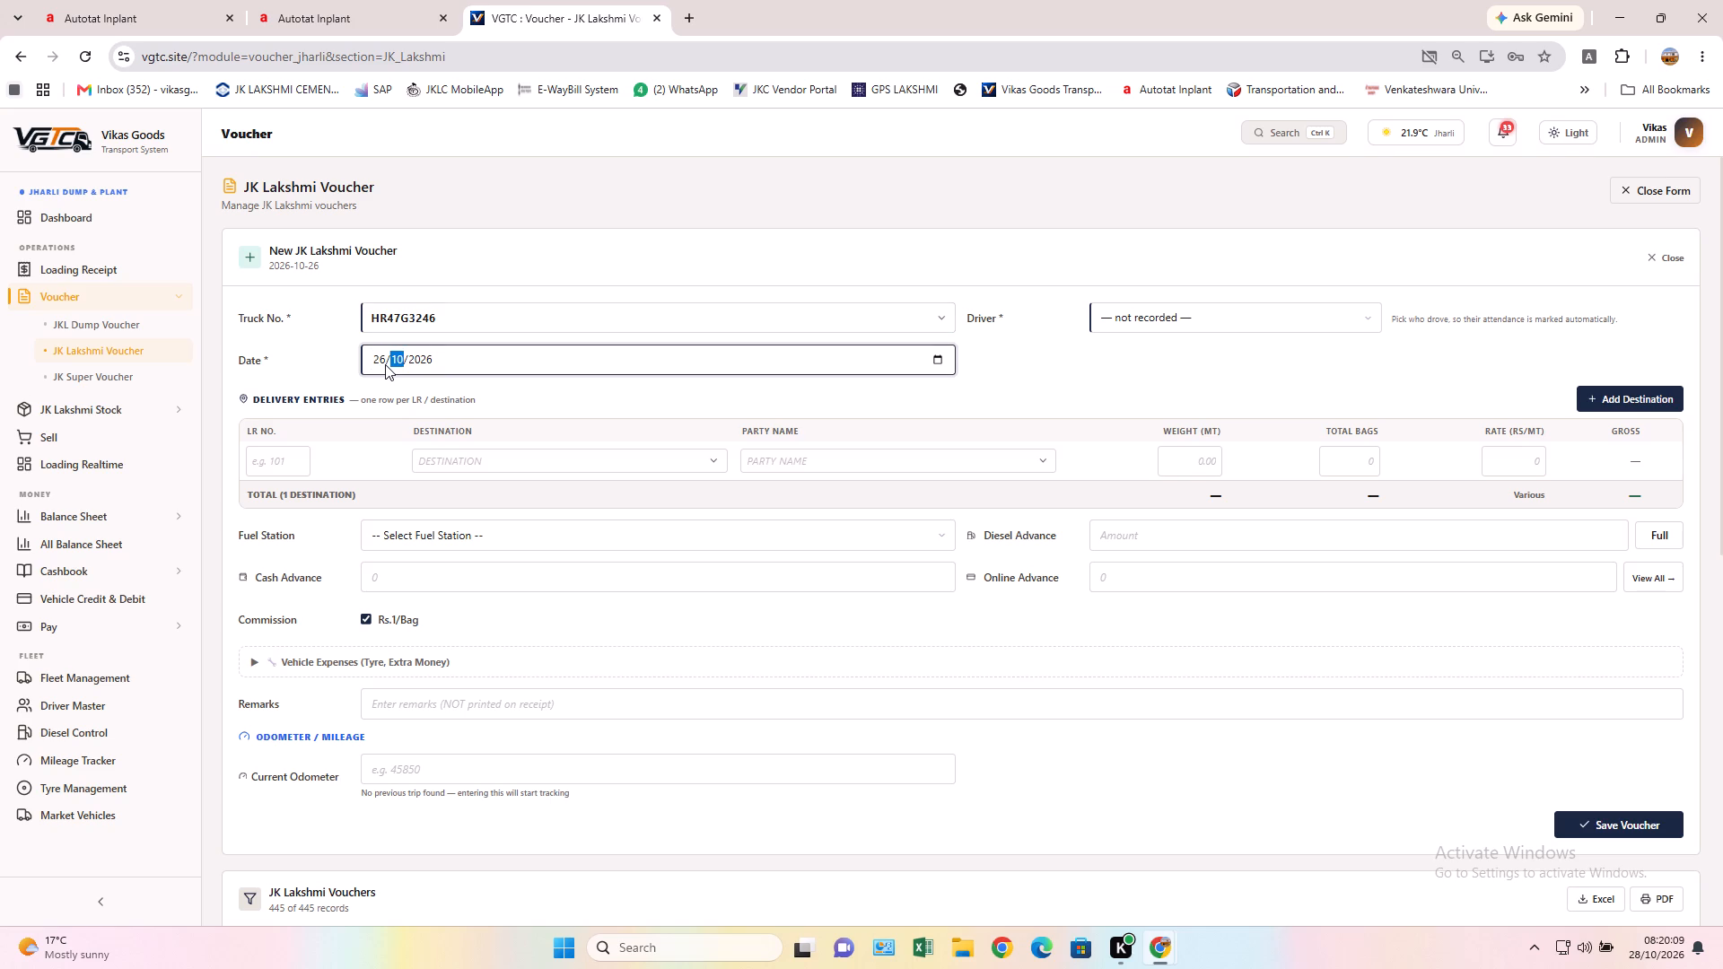
{"action": "left_click", "coordinate": [271, 469]}
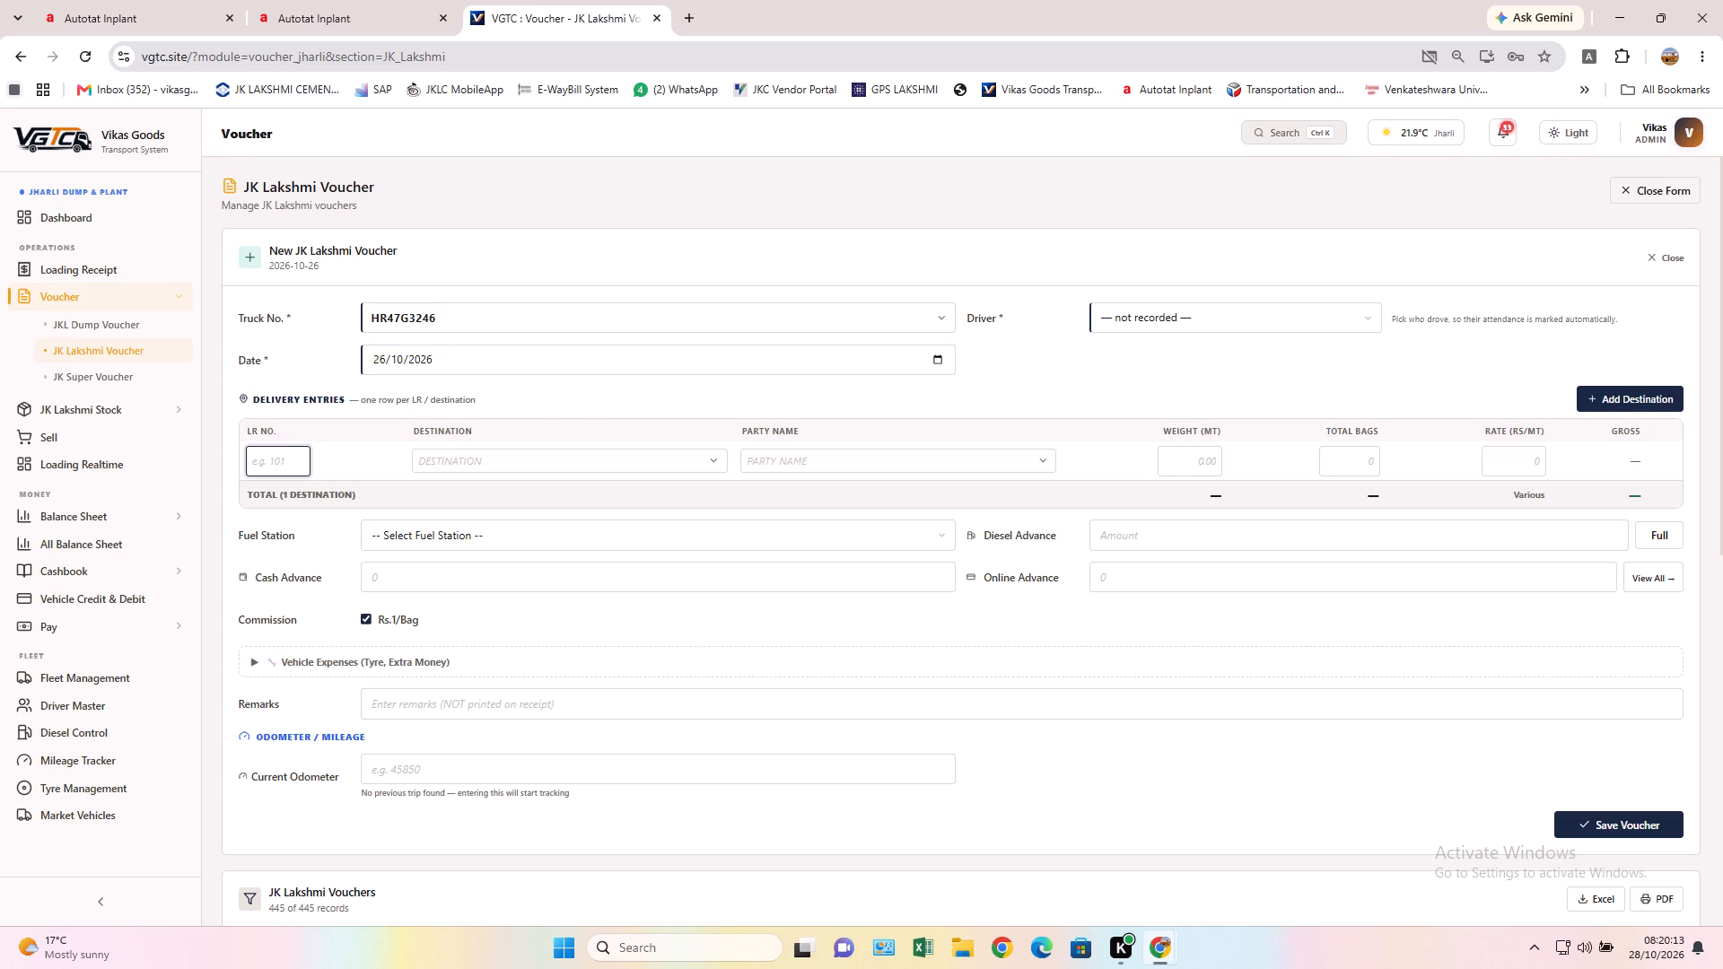
{"action": "type", "text": "18"}
{"action": "type", "text": "58"}
{"action": "left_click", "coordinate": [450, 461]}
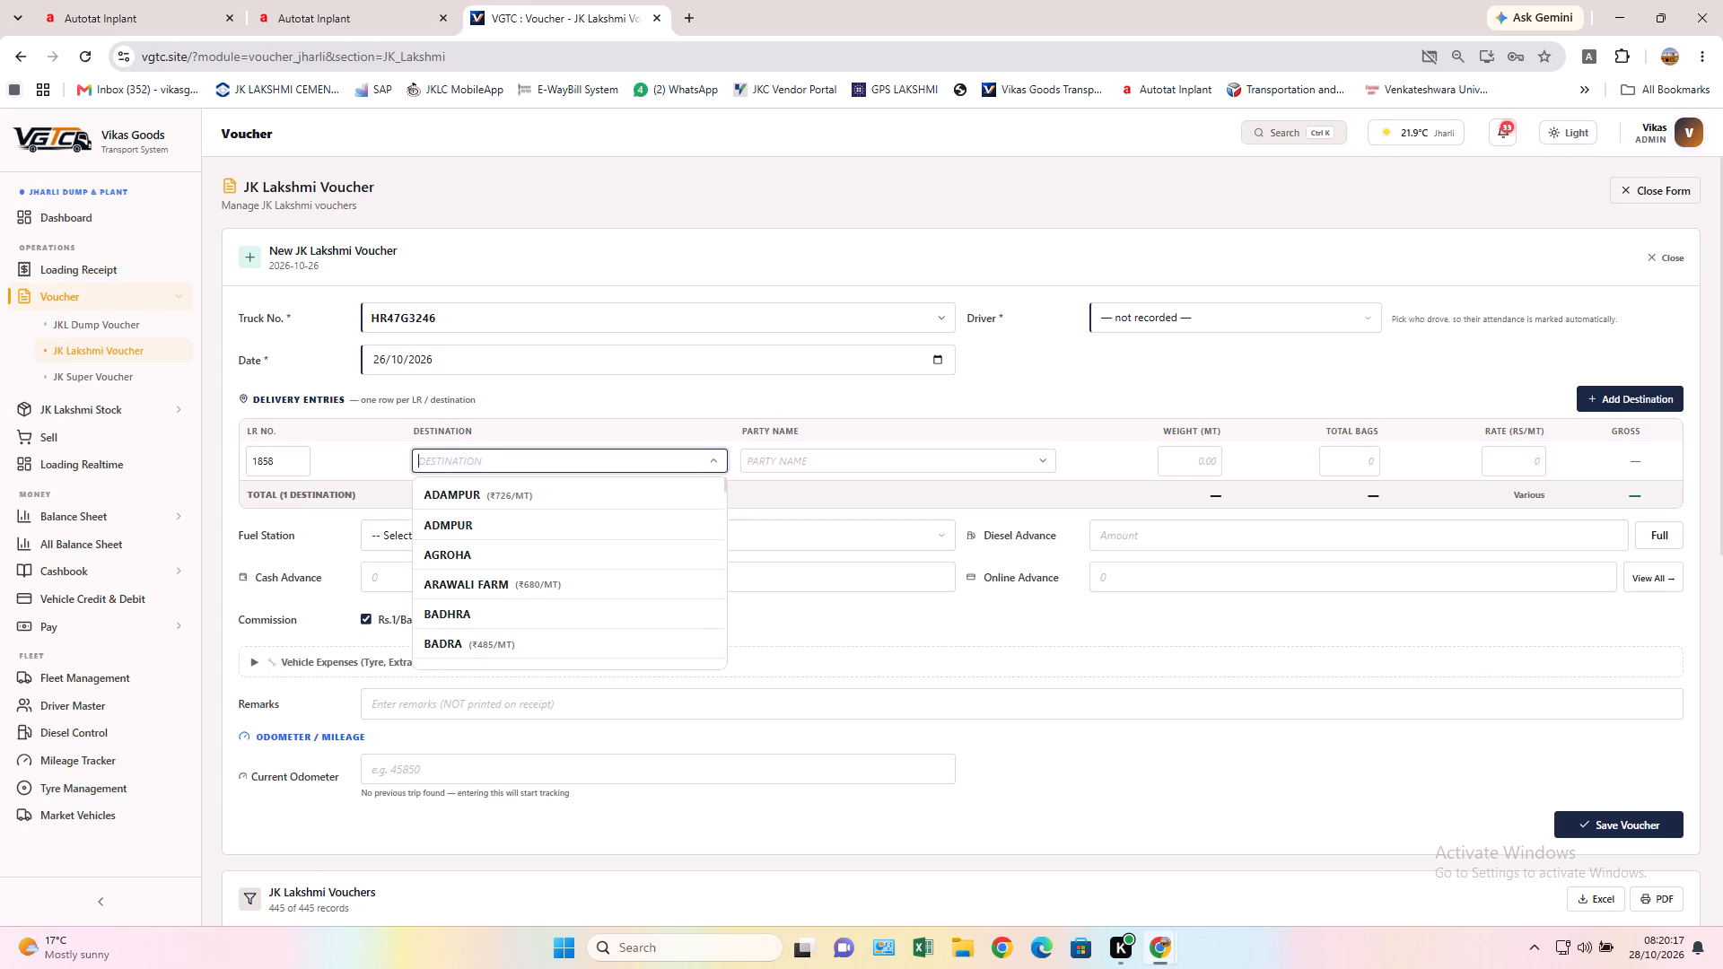
{"action": "type", "text": "BHADUR"}
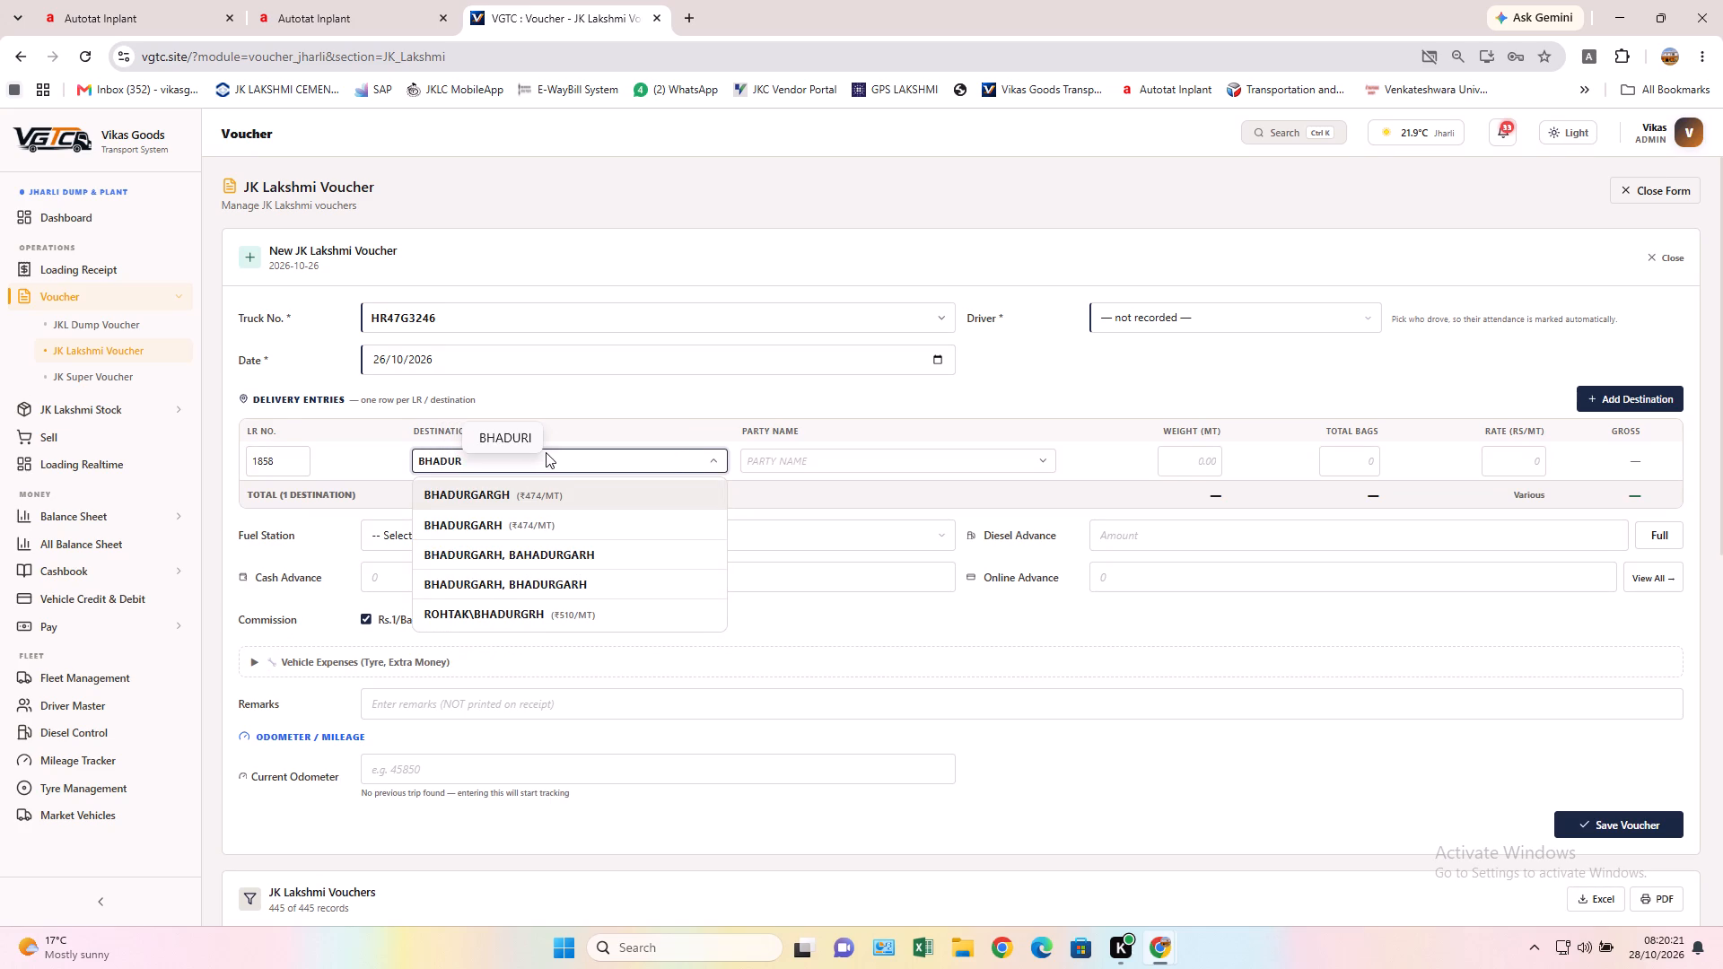
{"action": "left_click", "coordinate": [563, 493]}
{"action": "left_click", "coordinate": [1197, 469]}
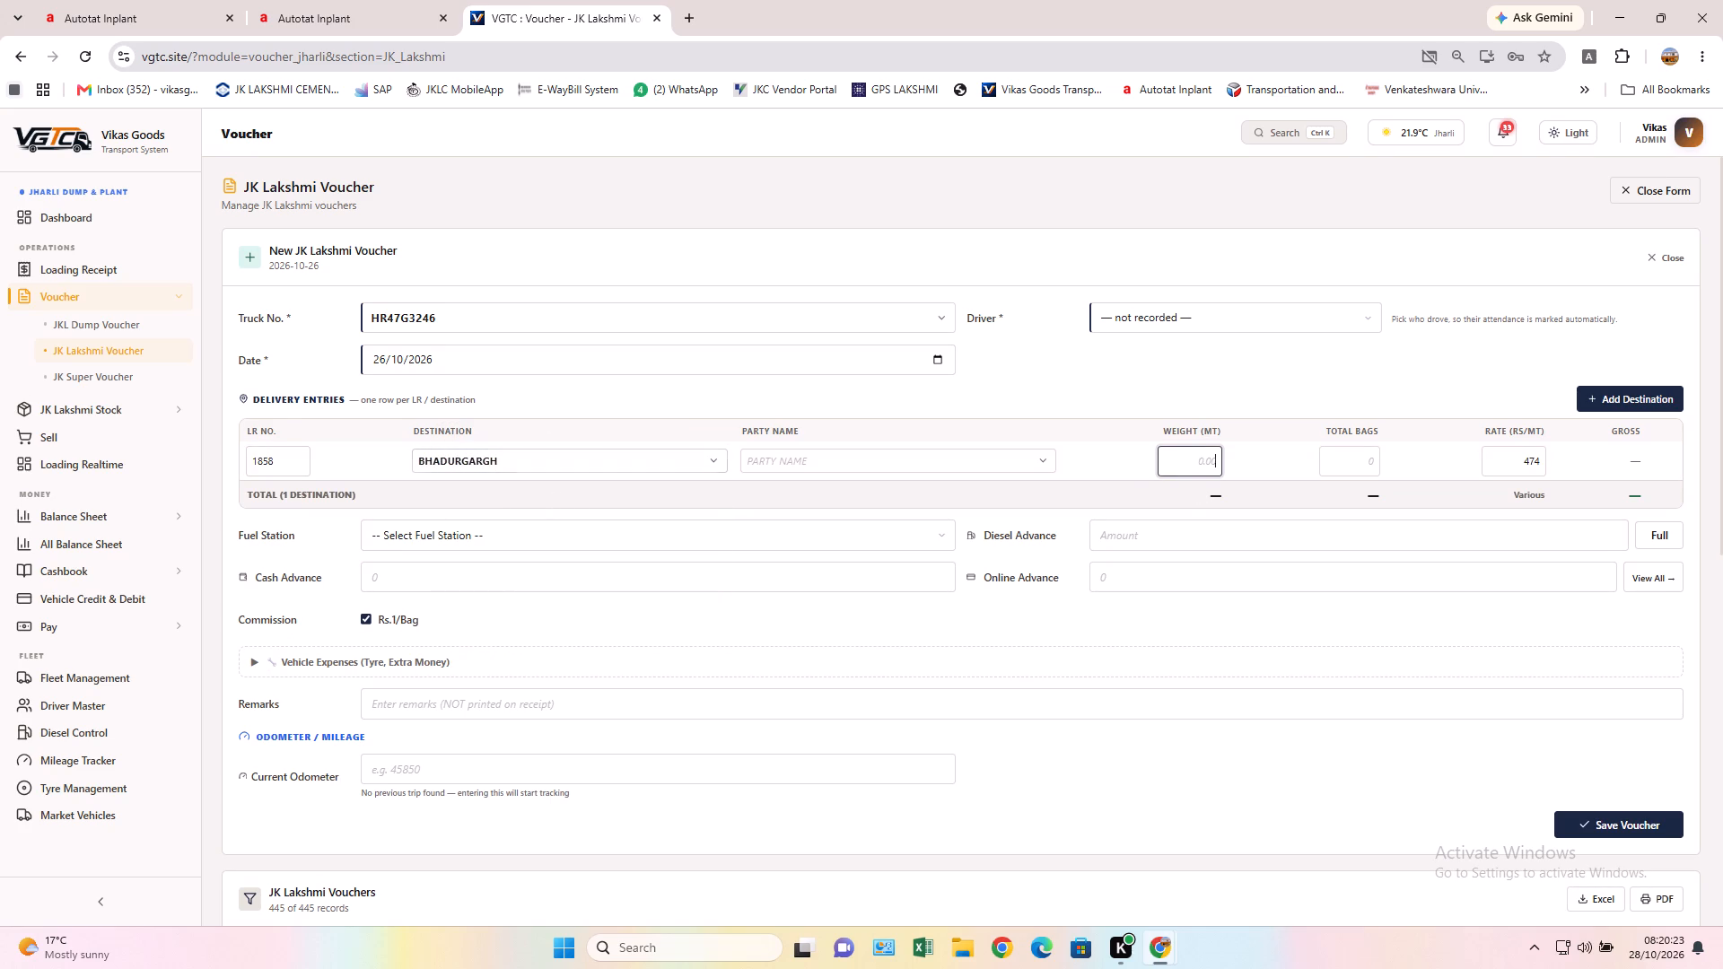
{"action": "type", "text": "13"}
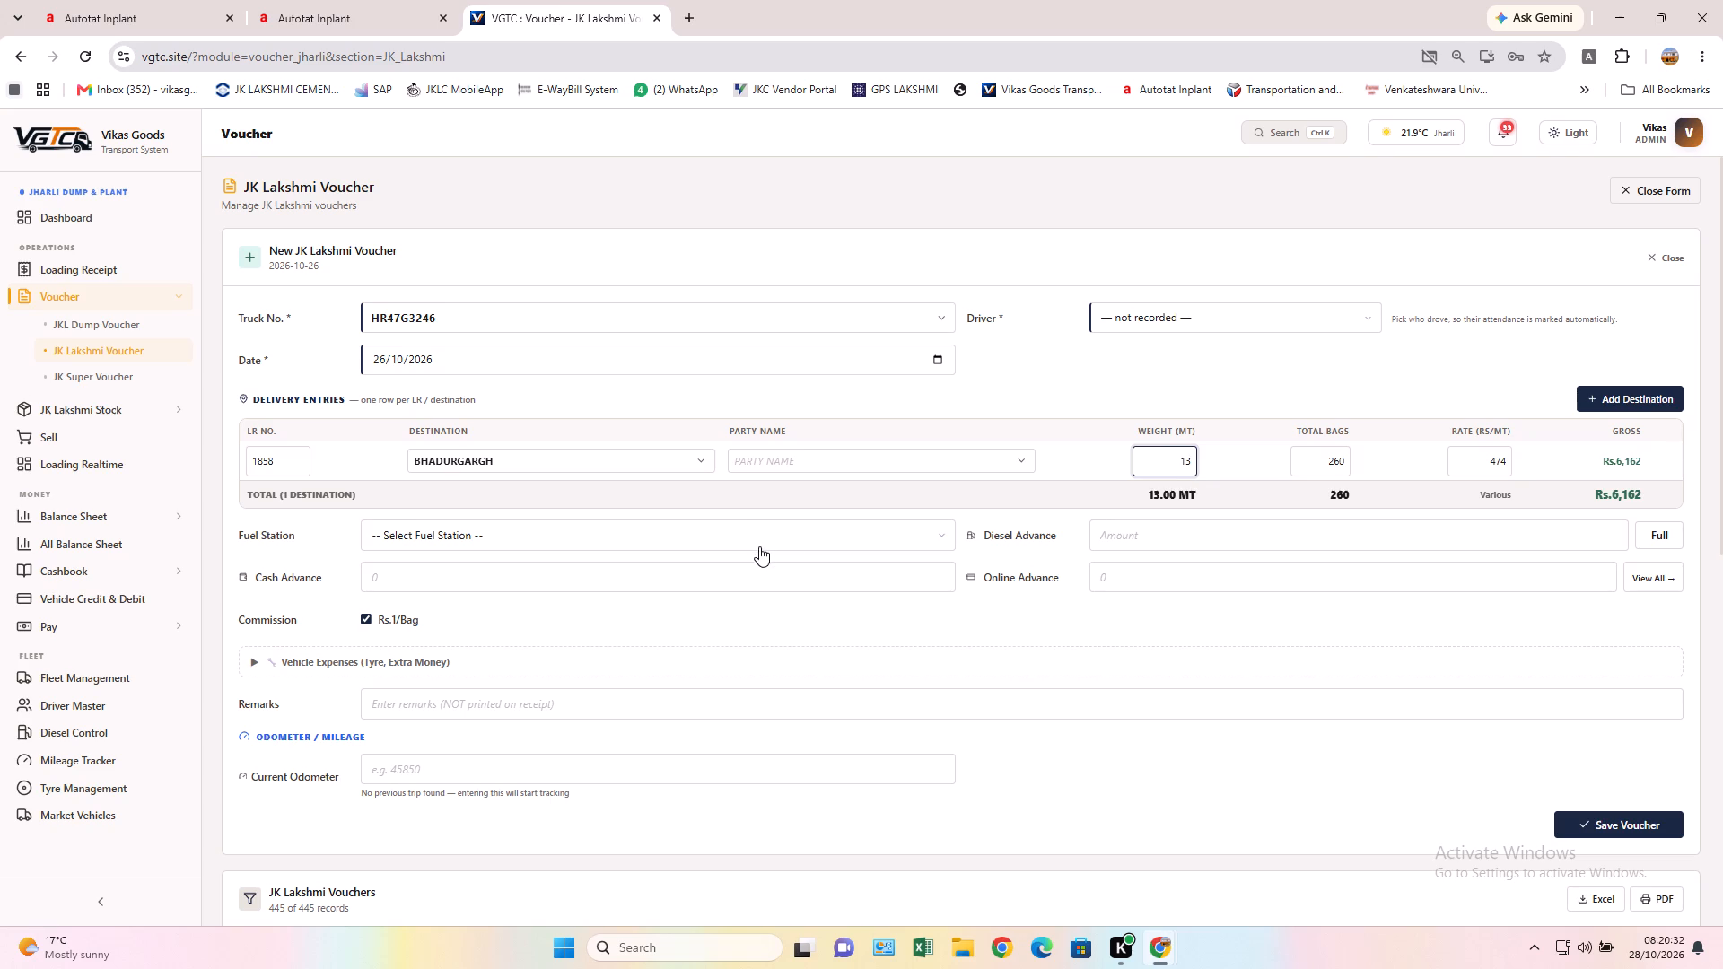
{"action": "left_click", "coordinate": [1117, 579]}
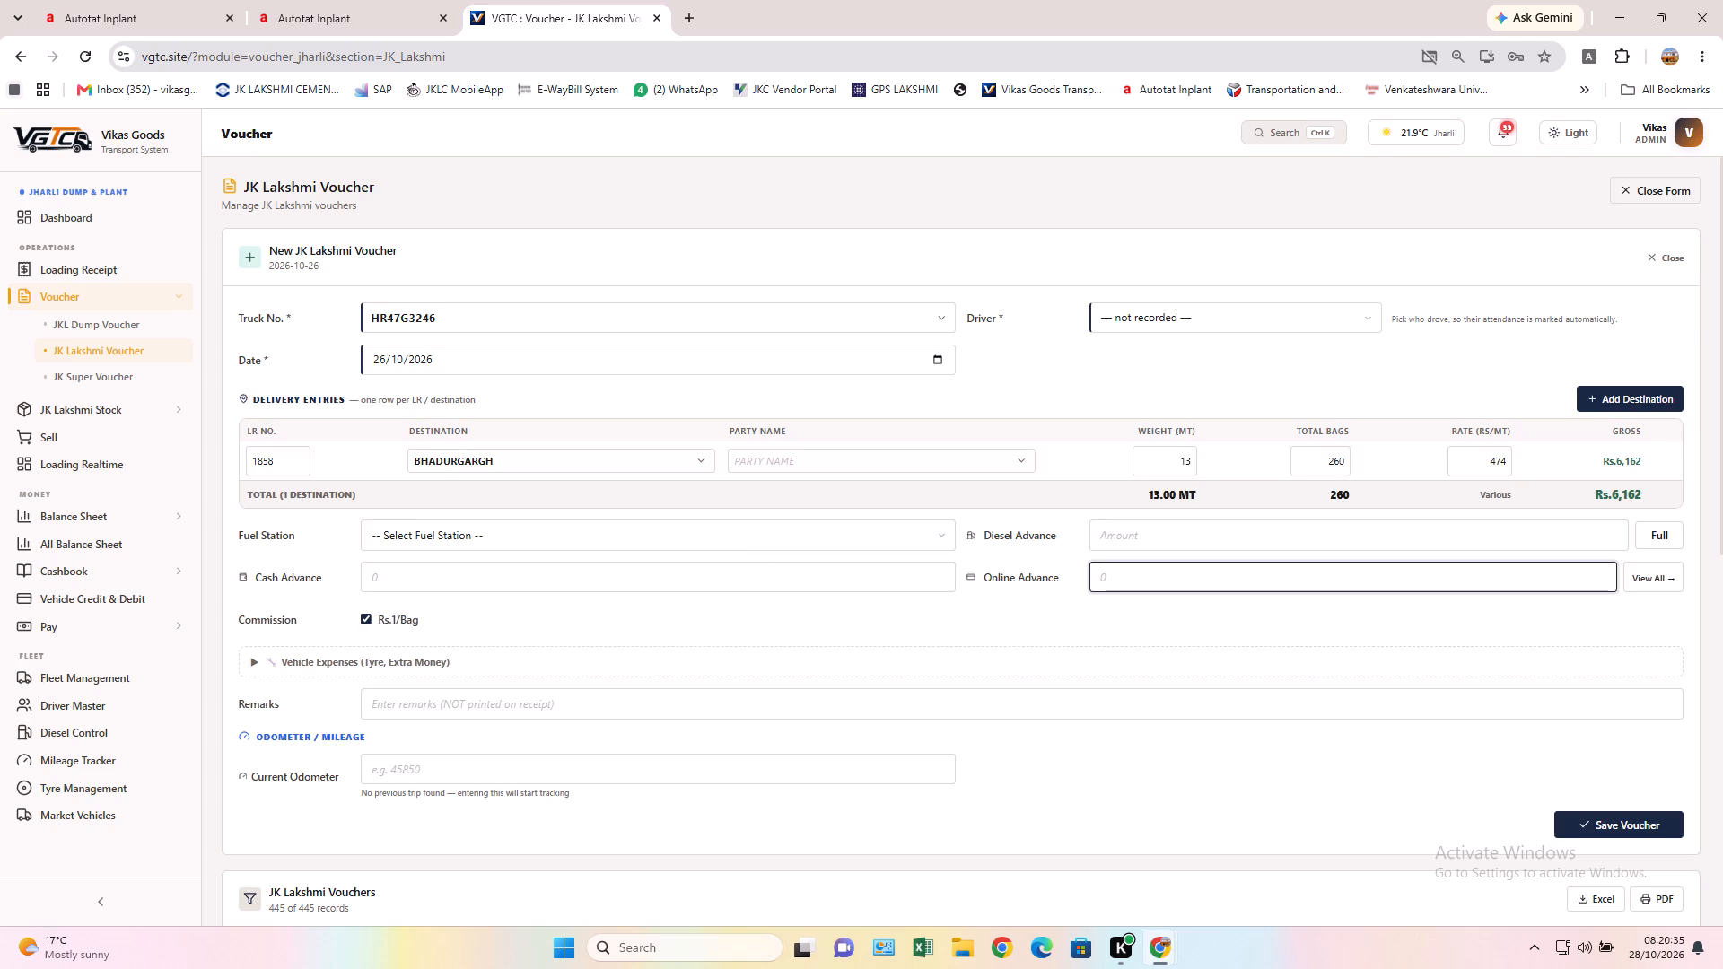
{"action": "left_click", "coordinate": [641, 585]}
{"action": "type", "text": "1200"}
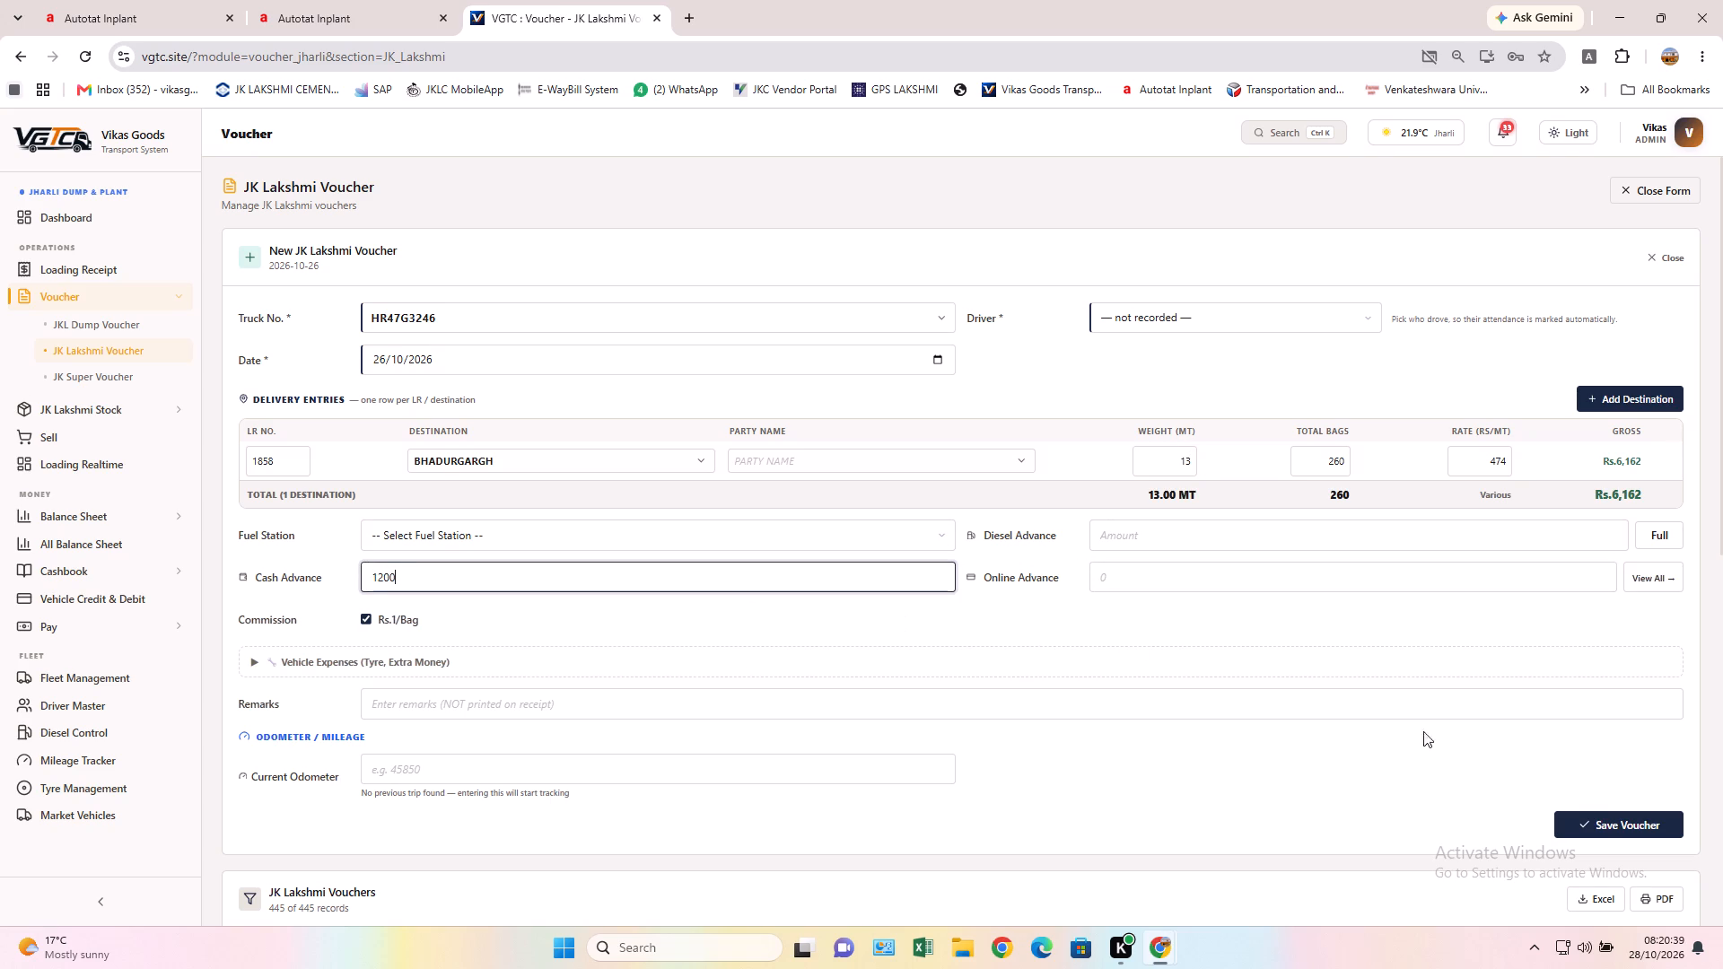
{"action": "left_click", "coordinate": [1602, 821]}
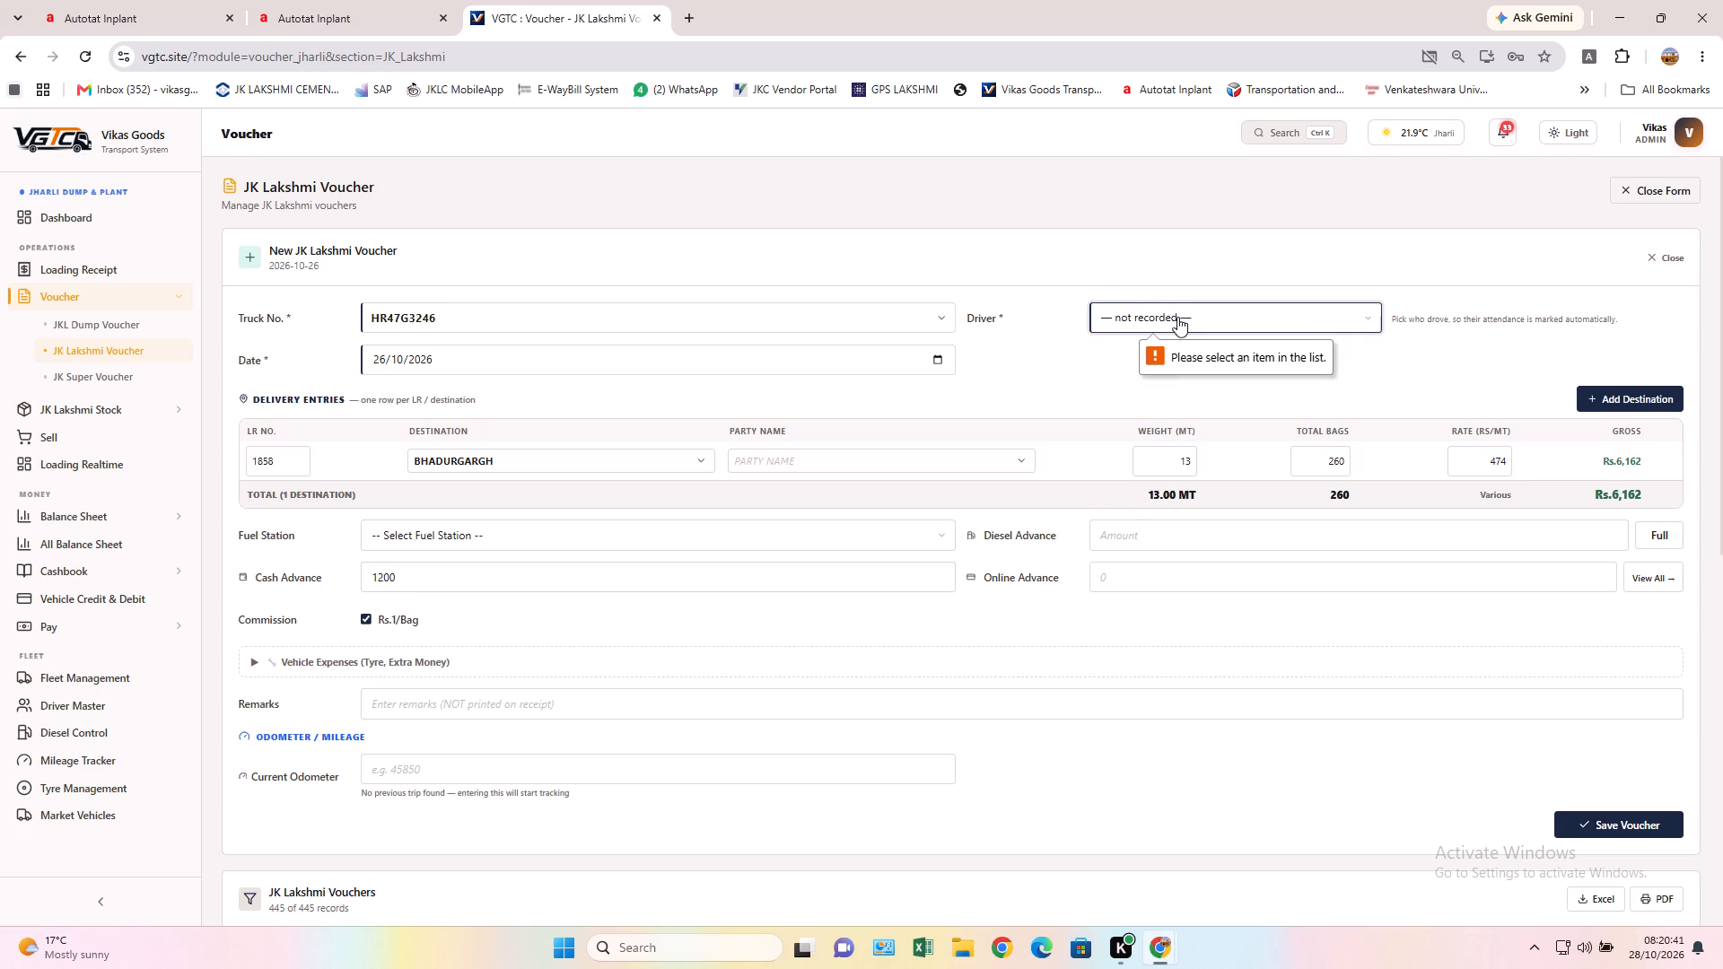
{"action": "left_click", "coordinate": [1177, 312]}
{"action": "left_click", "coordinate": [1169, 415]}
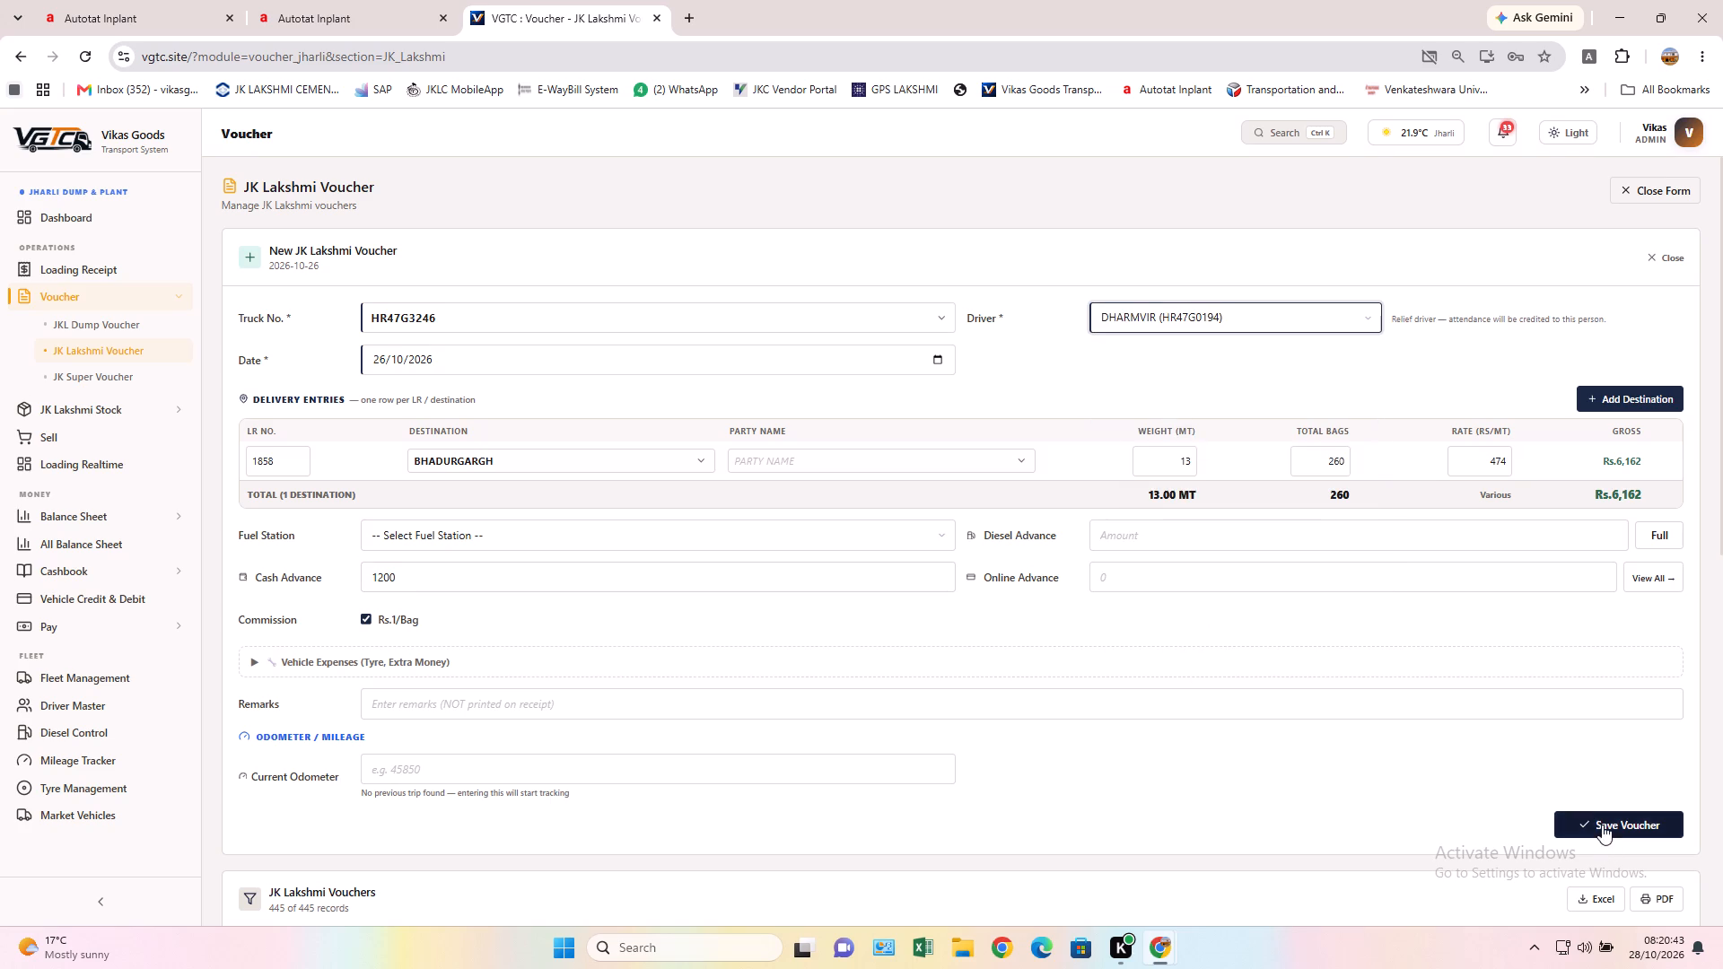
{"action": "left_click", "coordinate": [1602, 825]}
{"action": "left_click", "coordinate": [896, 569]}
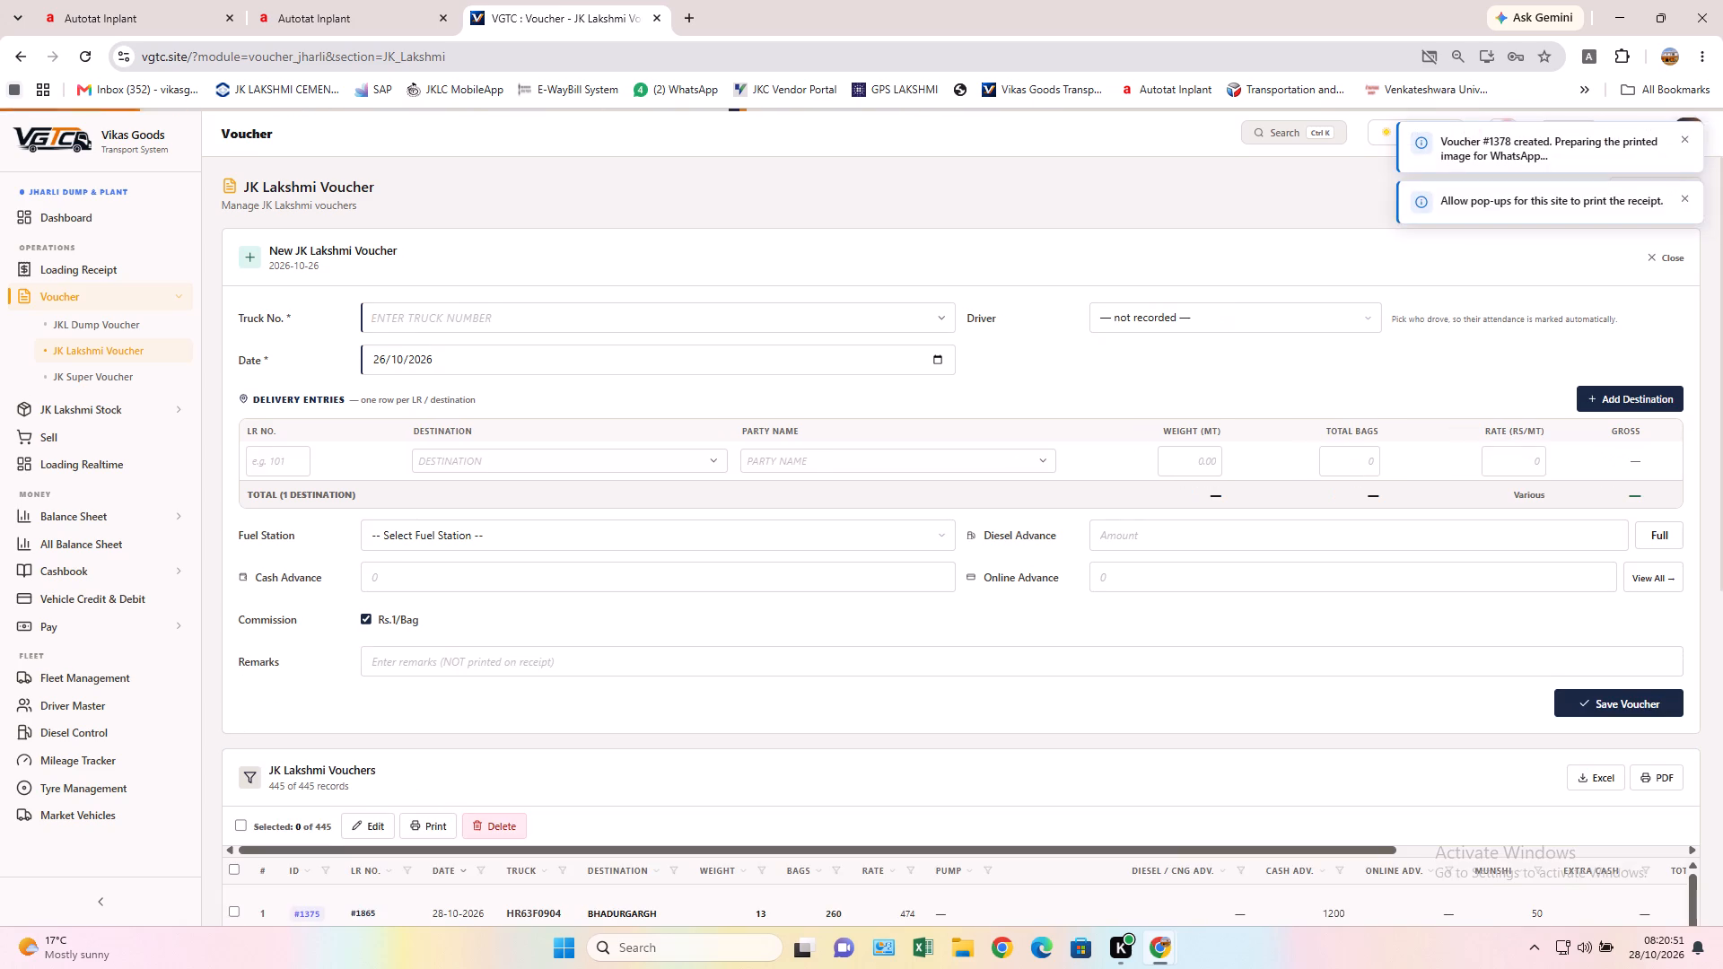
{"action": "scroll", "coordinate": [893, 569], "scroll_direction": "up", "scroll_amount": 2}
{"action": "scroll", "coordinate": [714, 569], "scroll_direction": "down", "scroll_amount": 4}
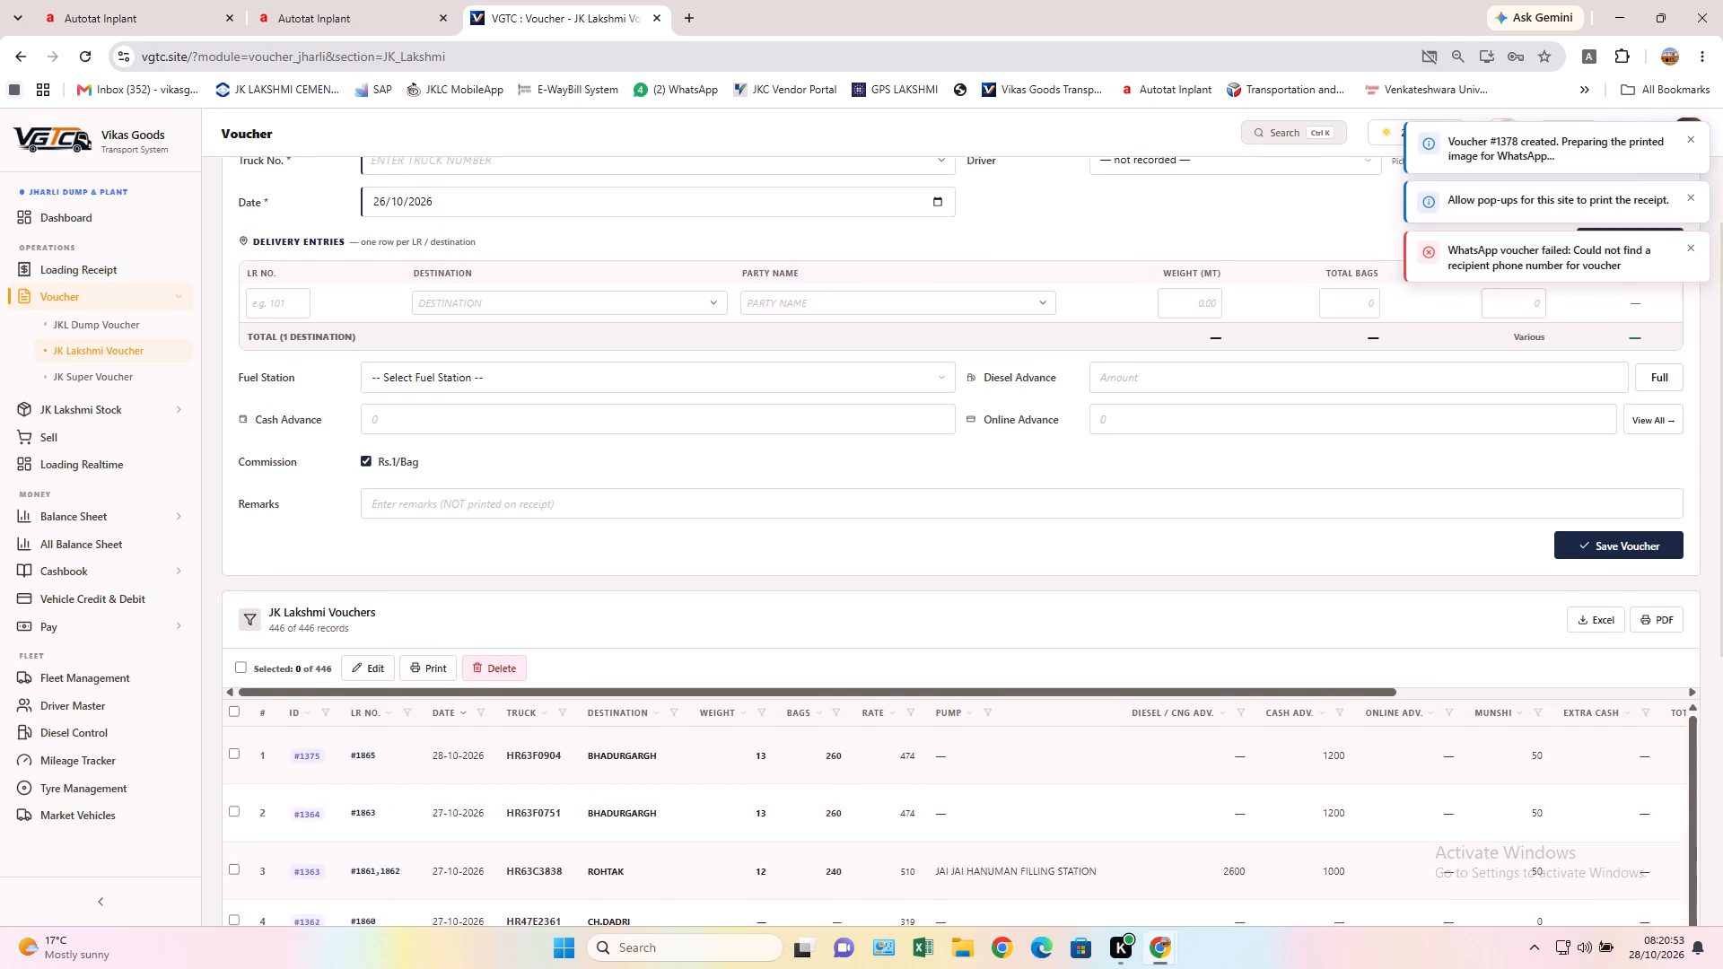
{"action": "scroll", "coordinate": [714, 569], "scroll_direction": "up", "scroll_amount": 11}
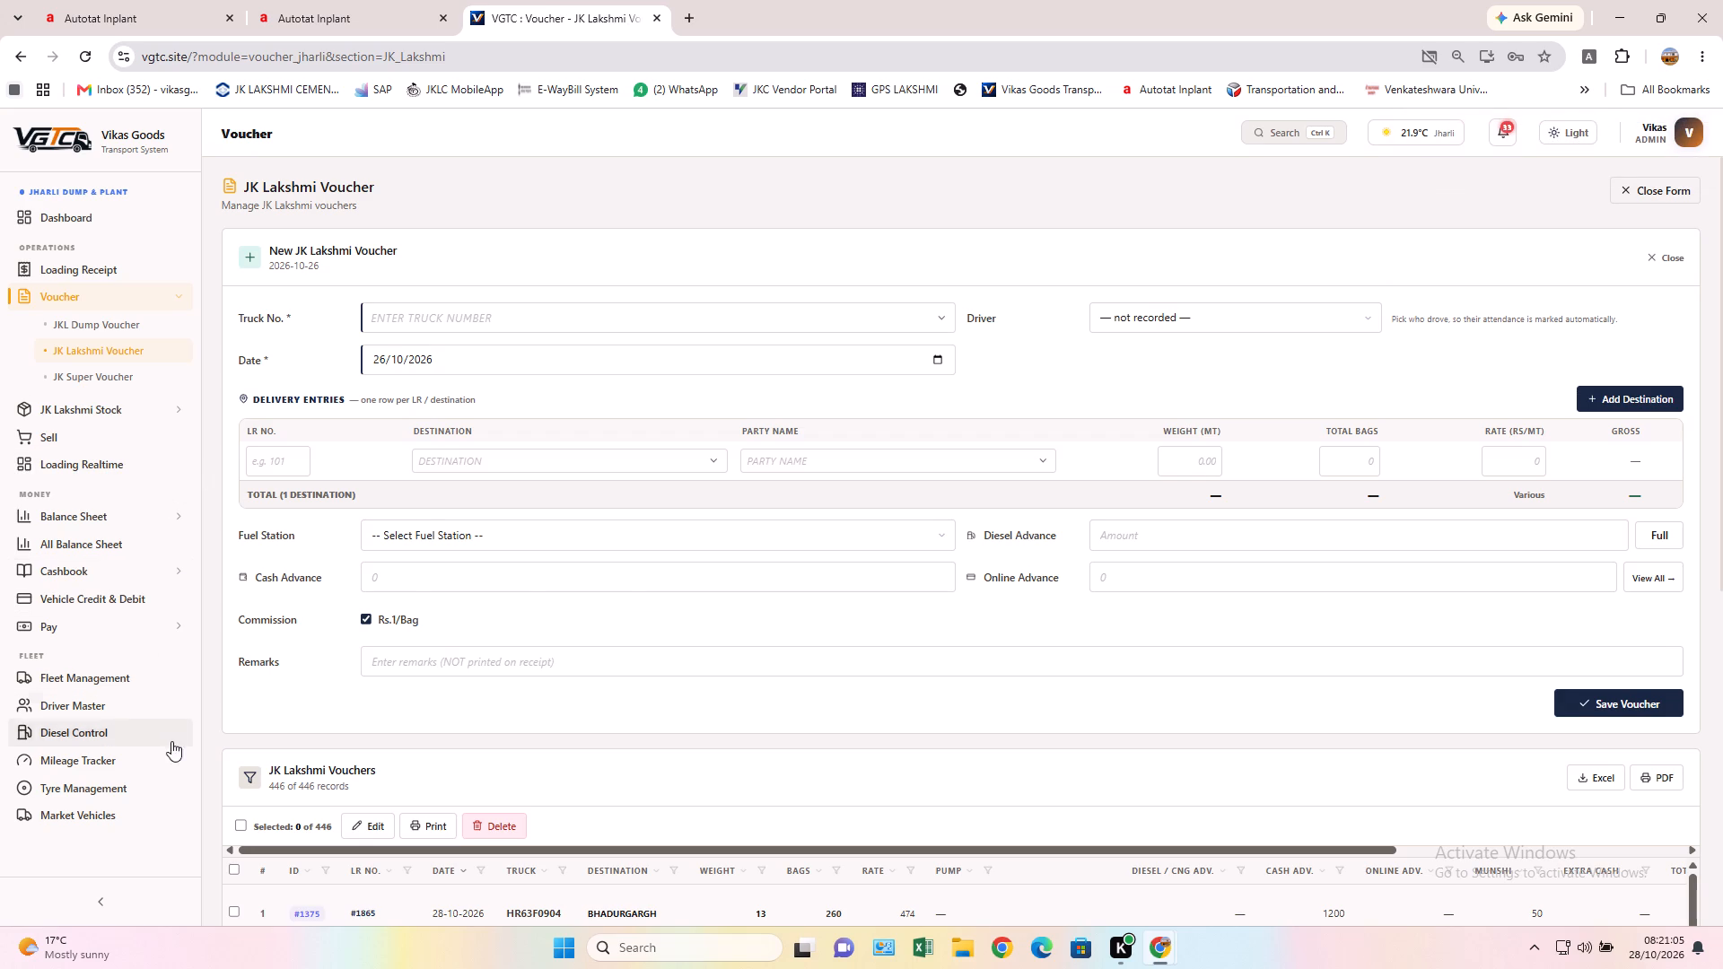
Open the cashbook's full ledger.
{"action": "left_click", "coordinate": [118, 563]}
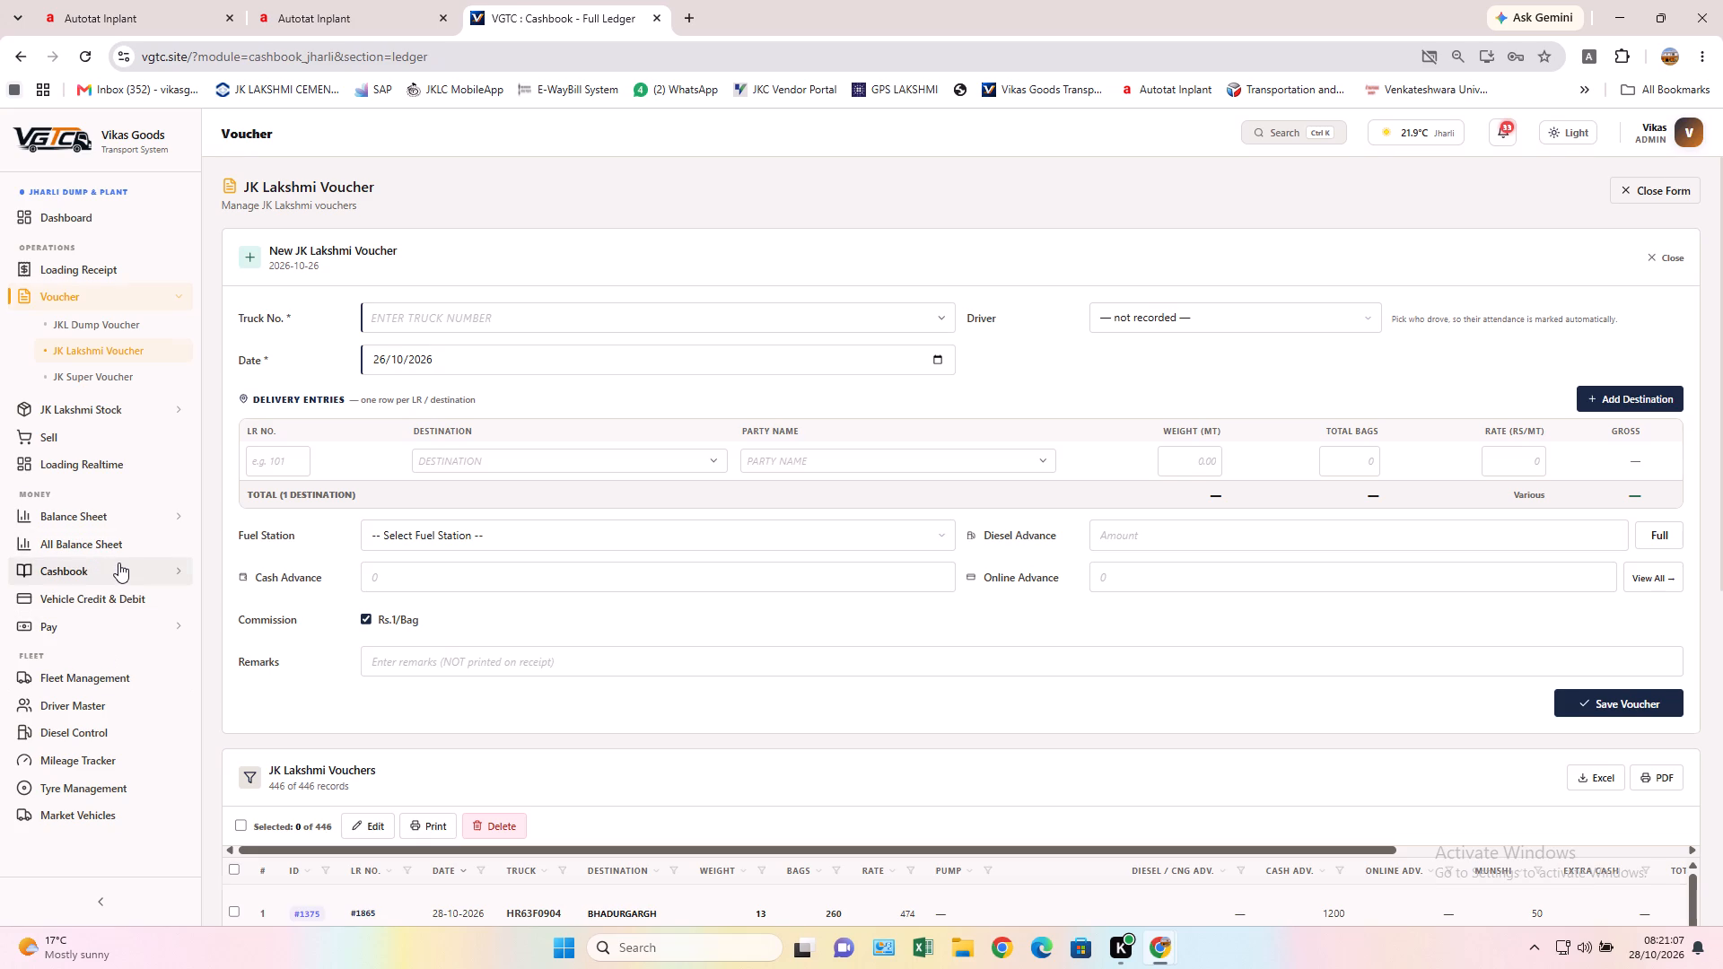
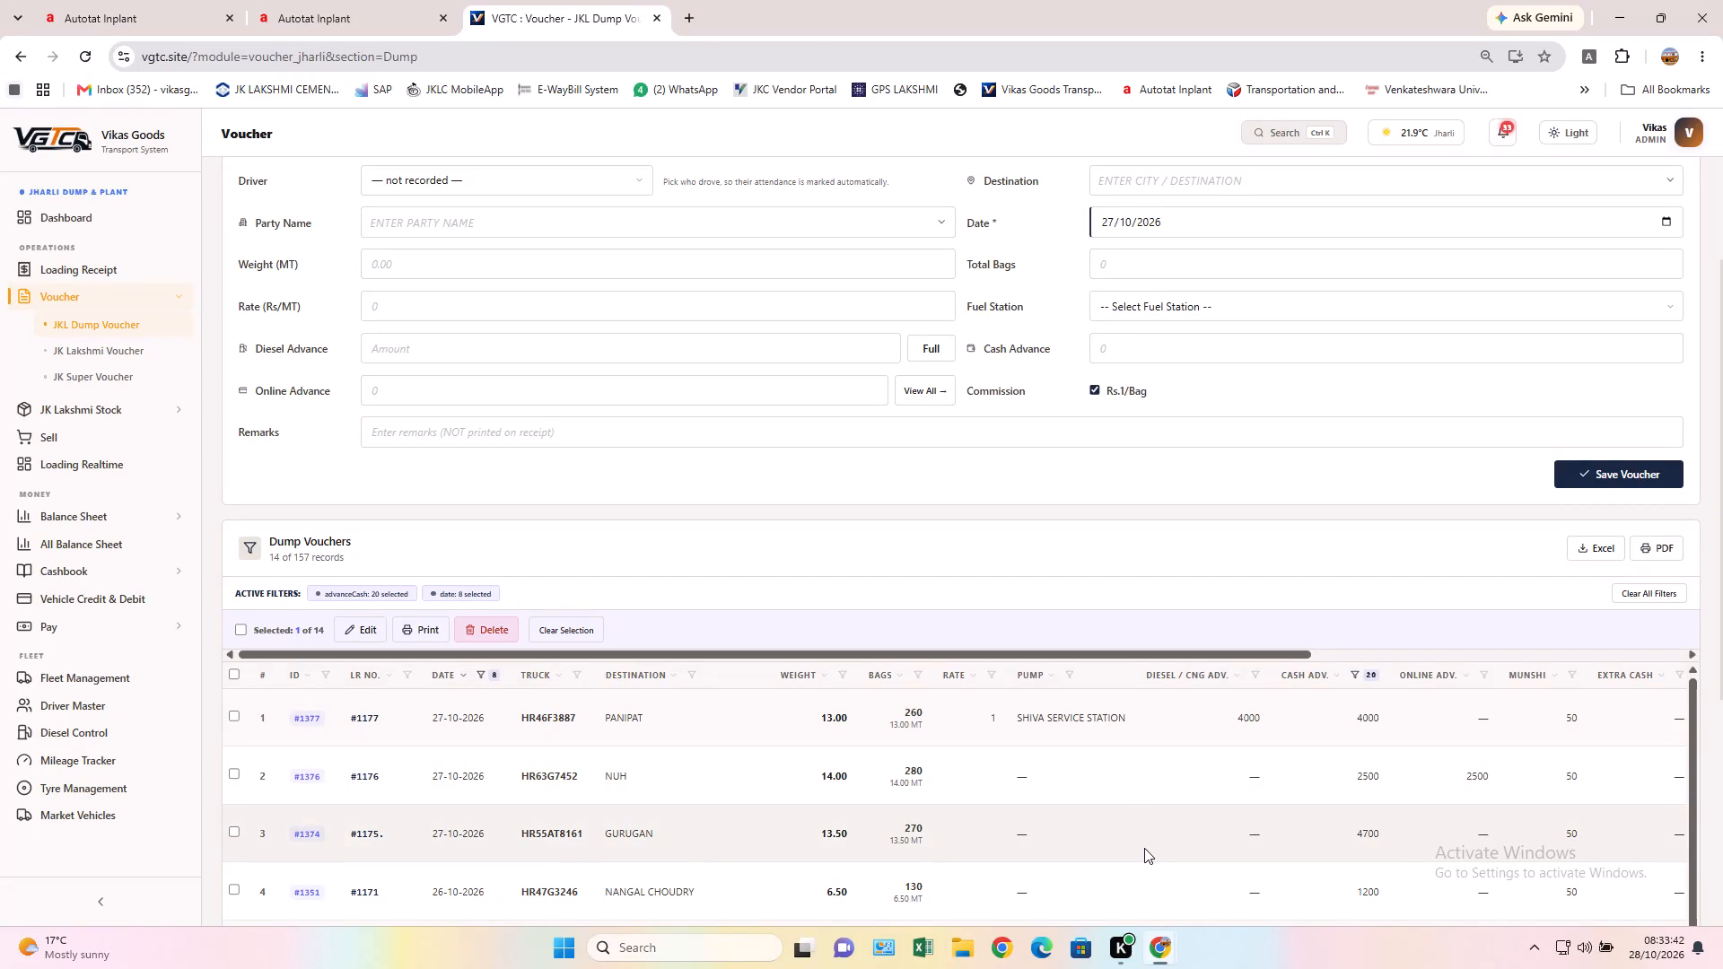
Look through the filtered Dump vouchers, checking each truck's date, LR number and cash advance.
{"action": "scroll", "coordinate": [1151, 849], "scroll_direction": "down", "scroll_amount": 1}
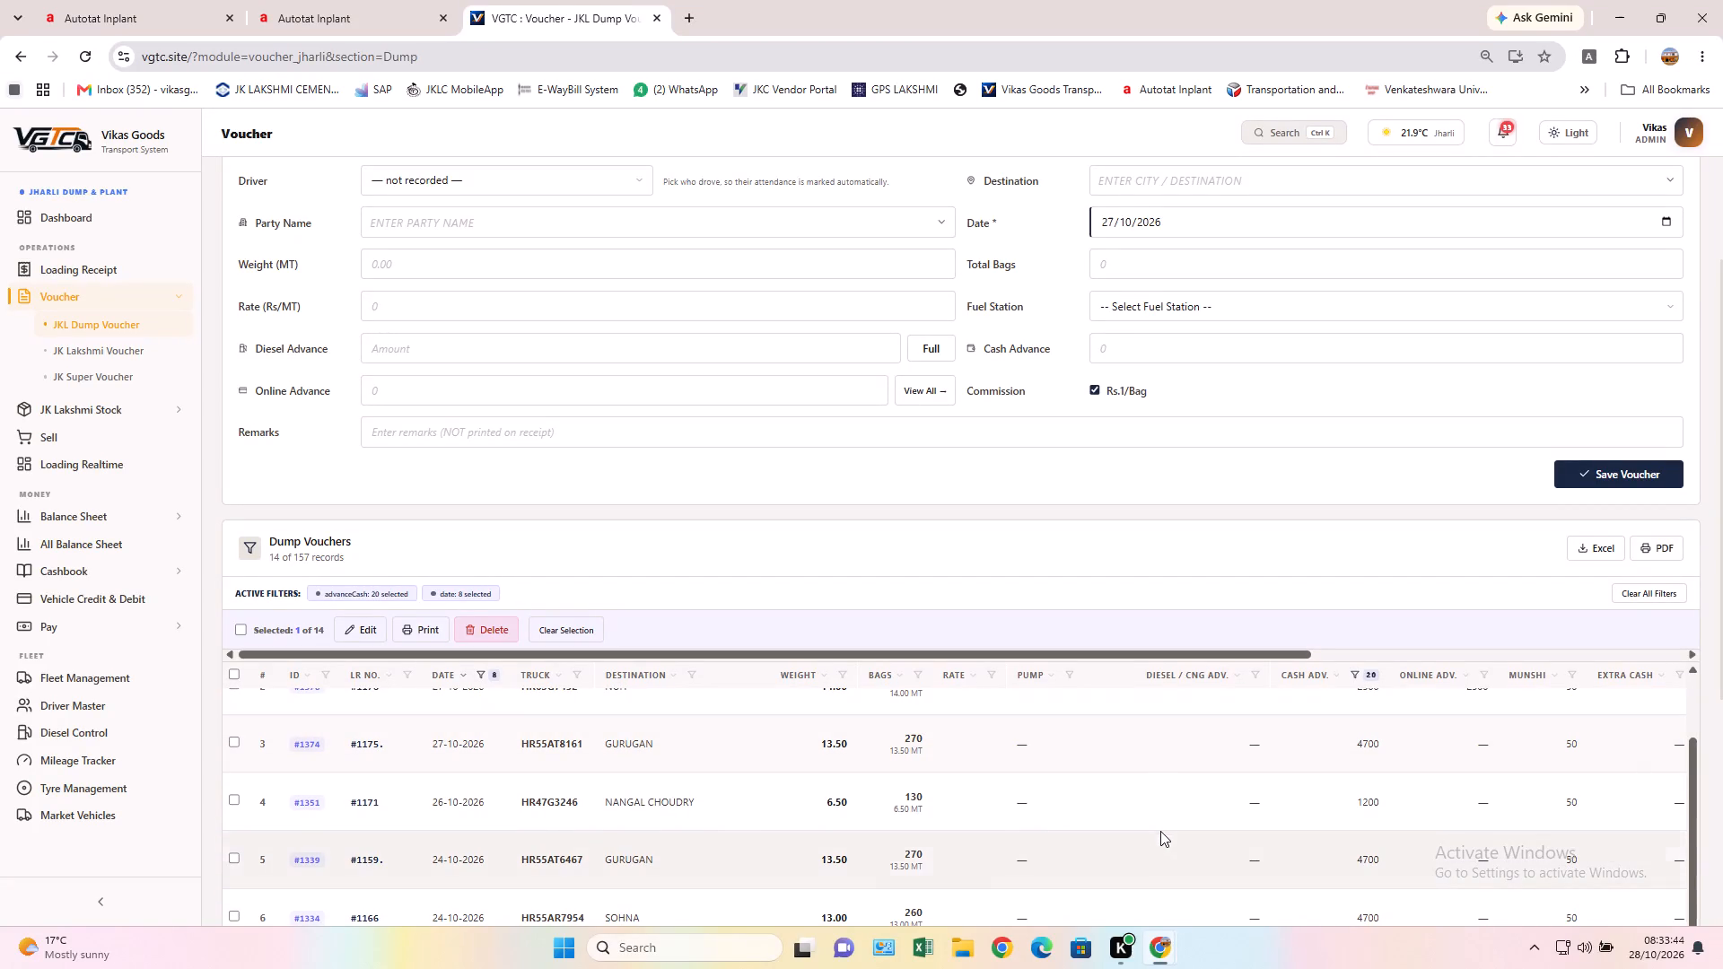
{"action": "scroll", "coordinate": [1164, 839], "scroll_direction": "down", "scroll_amount": 1}
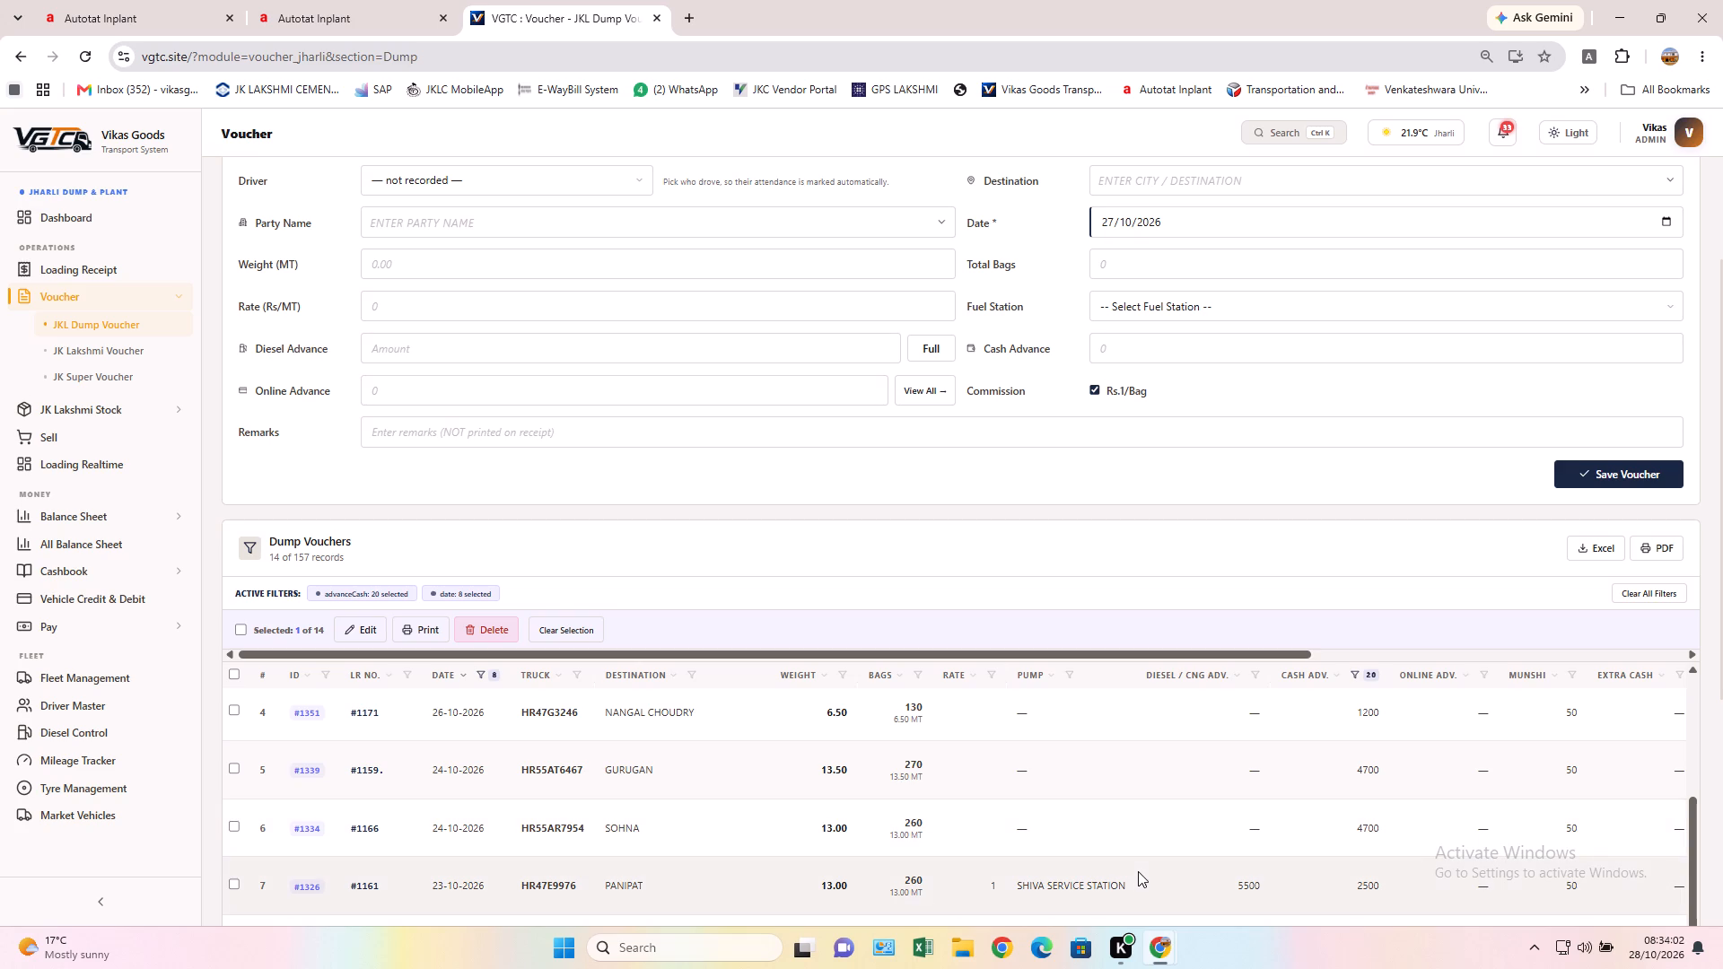
{"action": "scroll", "coordinate": [1138, 871], "scroll_direction": "down", "scroll_amount": 1}
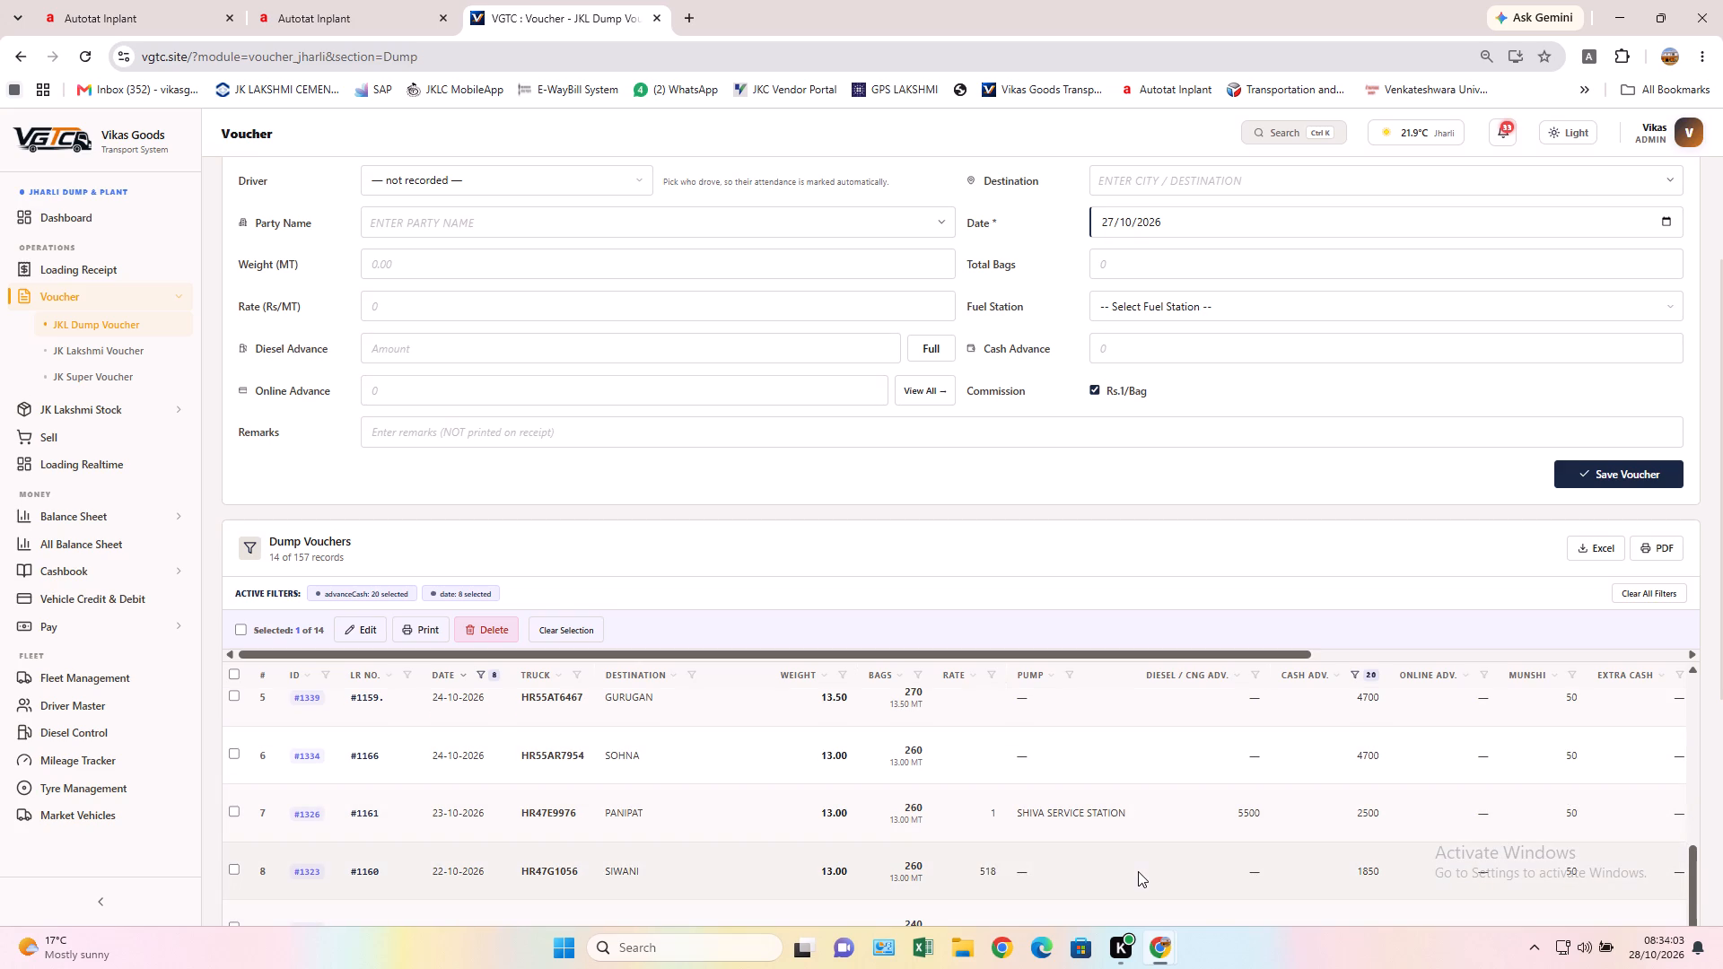
{"action": "scroll", "coordinate": [1138, 871], "scroll_direction": "down", "scroll_amount": 1}
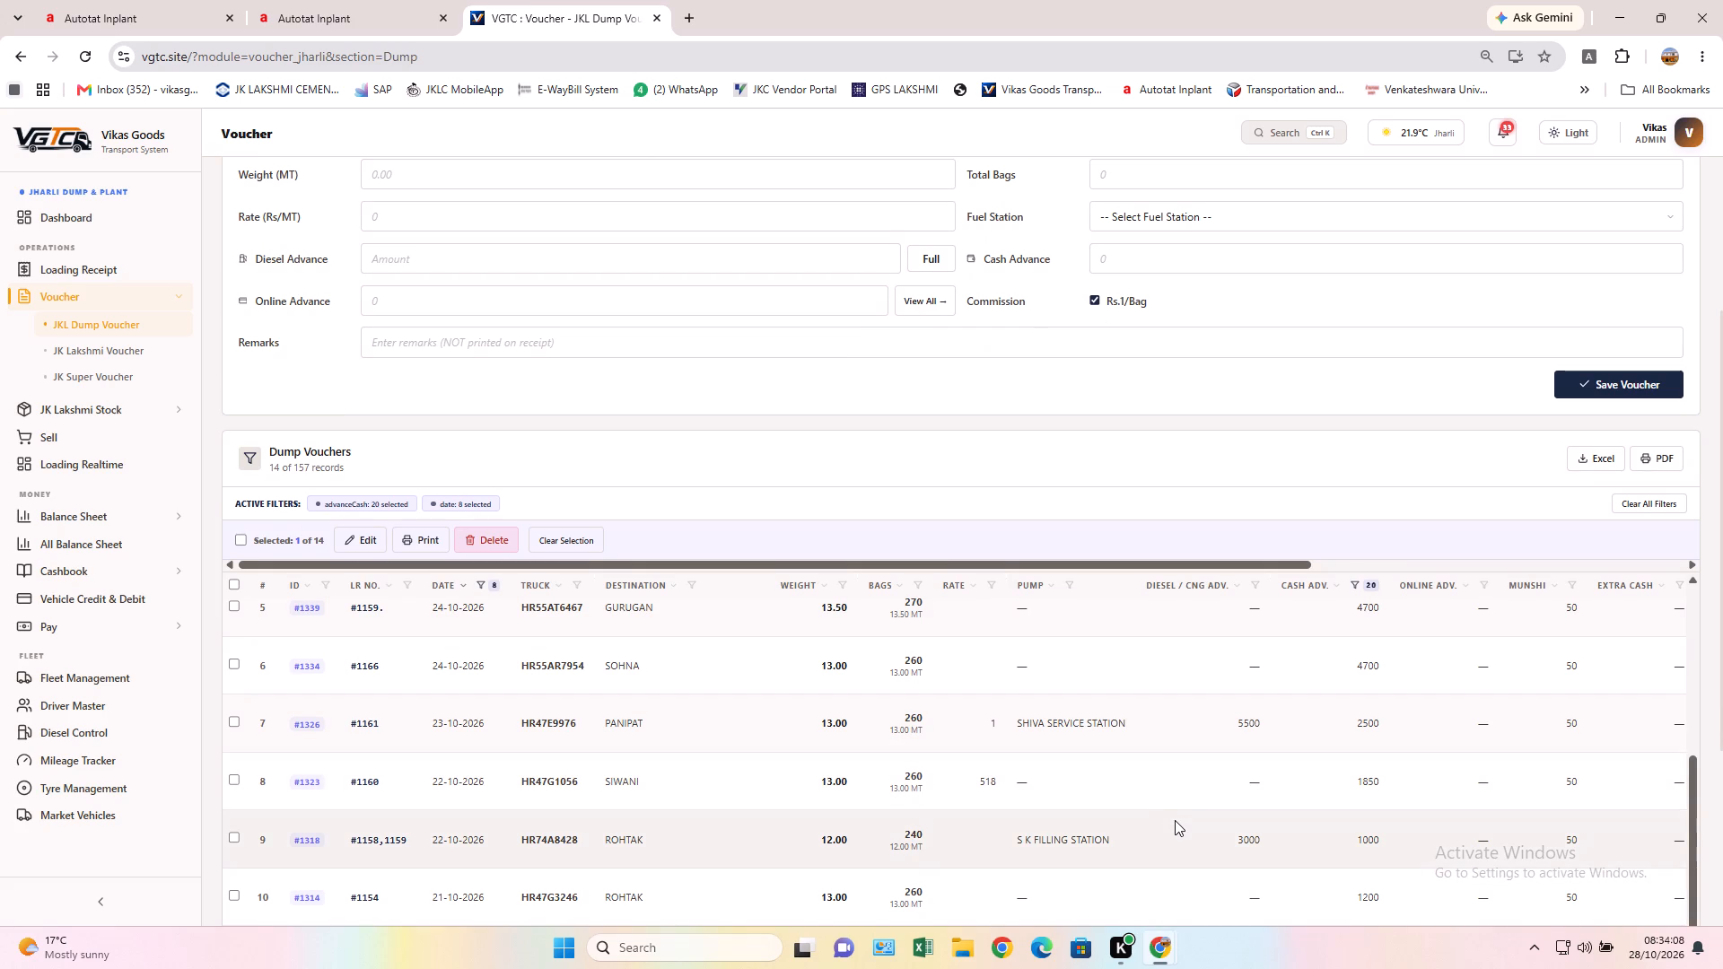
{"action": "scroll", "coordinate": [1175, 820], "scroll_direction": "down", "scroll_amount": 1}
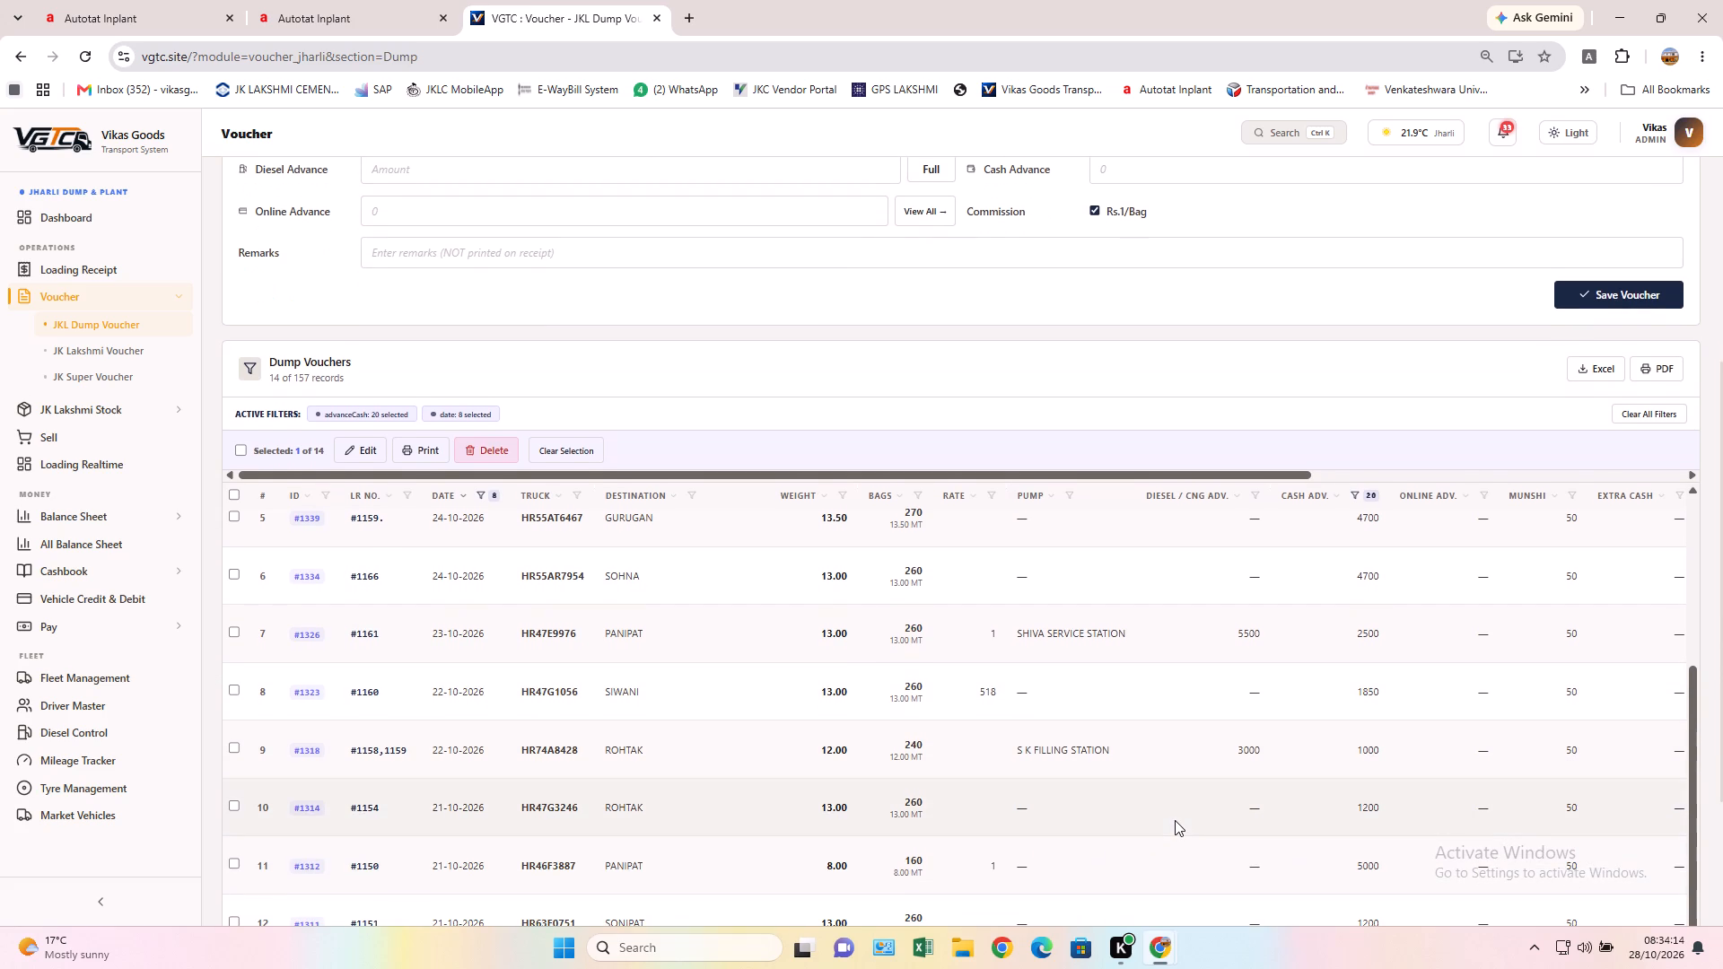
{"action": "scroll", "coordinate": [1175, 820], "scroll_direction": "down", "scroll_amount": 1}
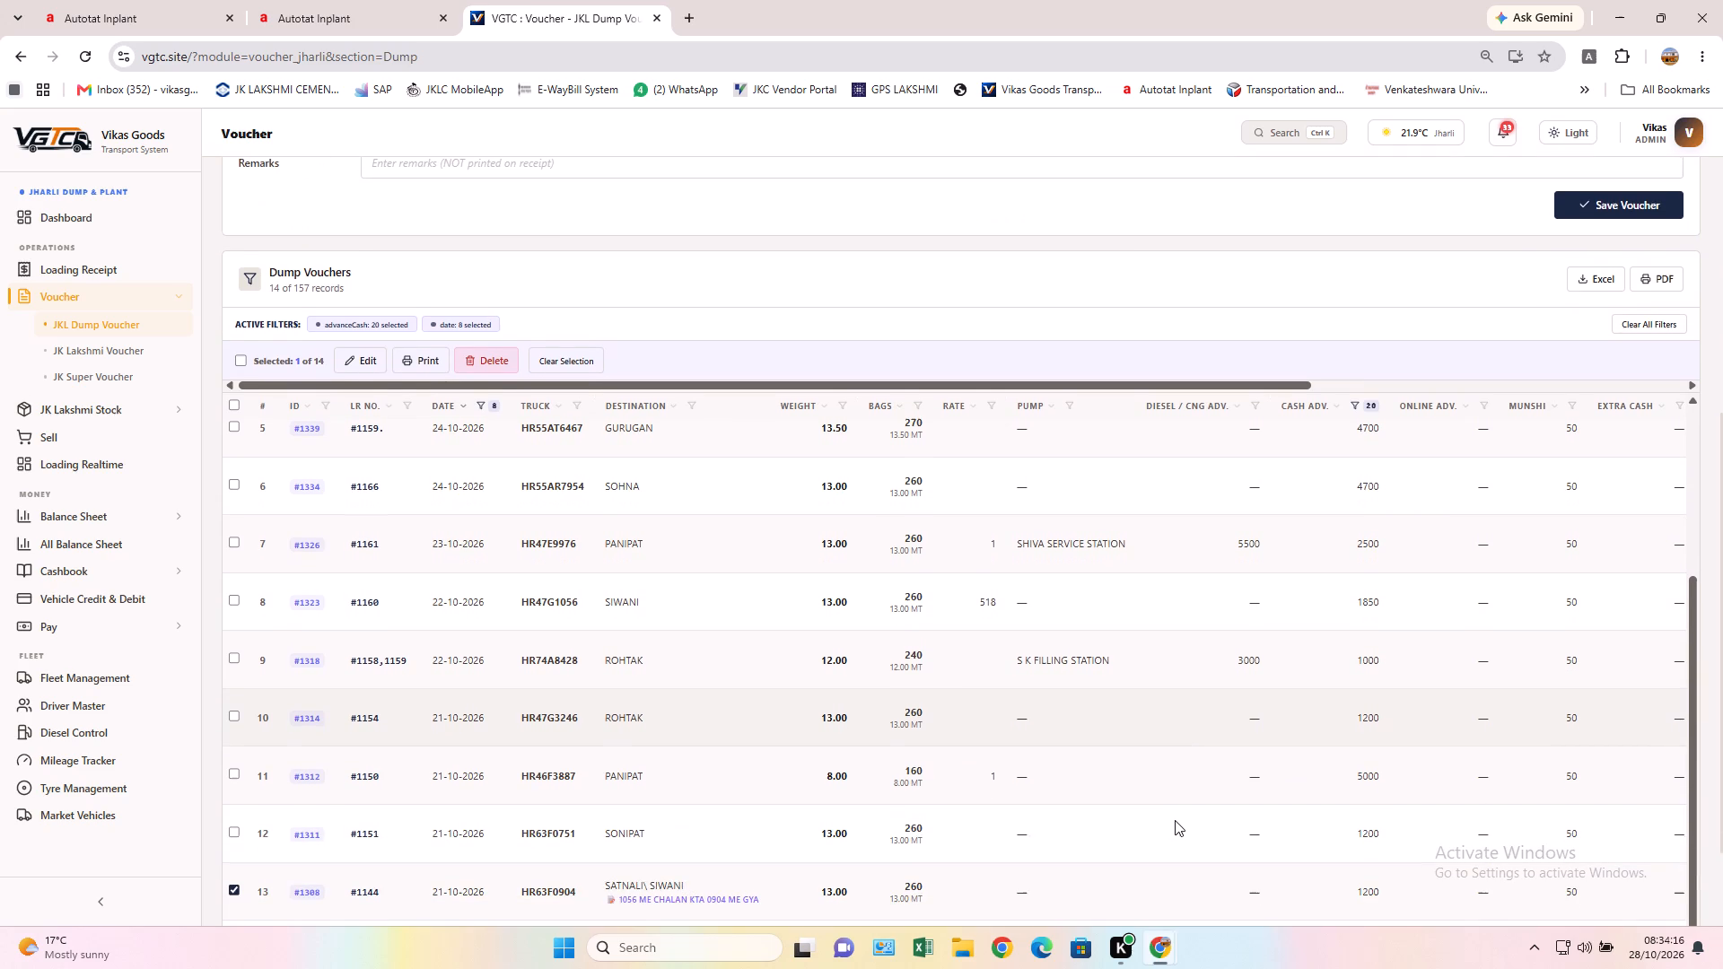
{"action": "scroll", "coordinate": [1175, 825], "scroll_direction": "down", "scroll_amount": 1}
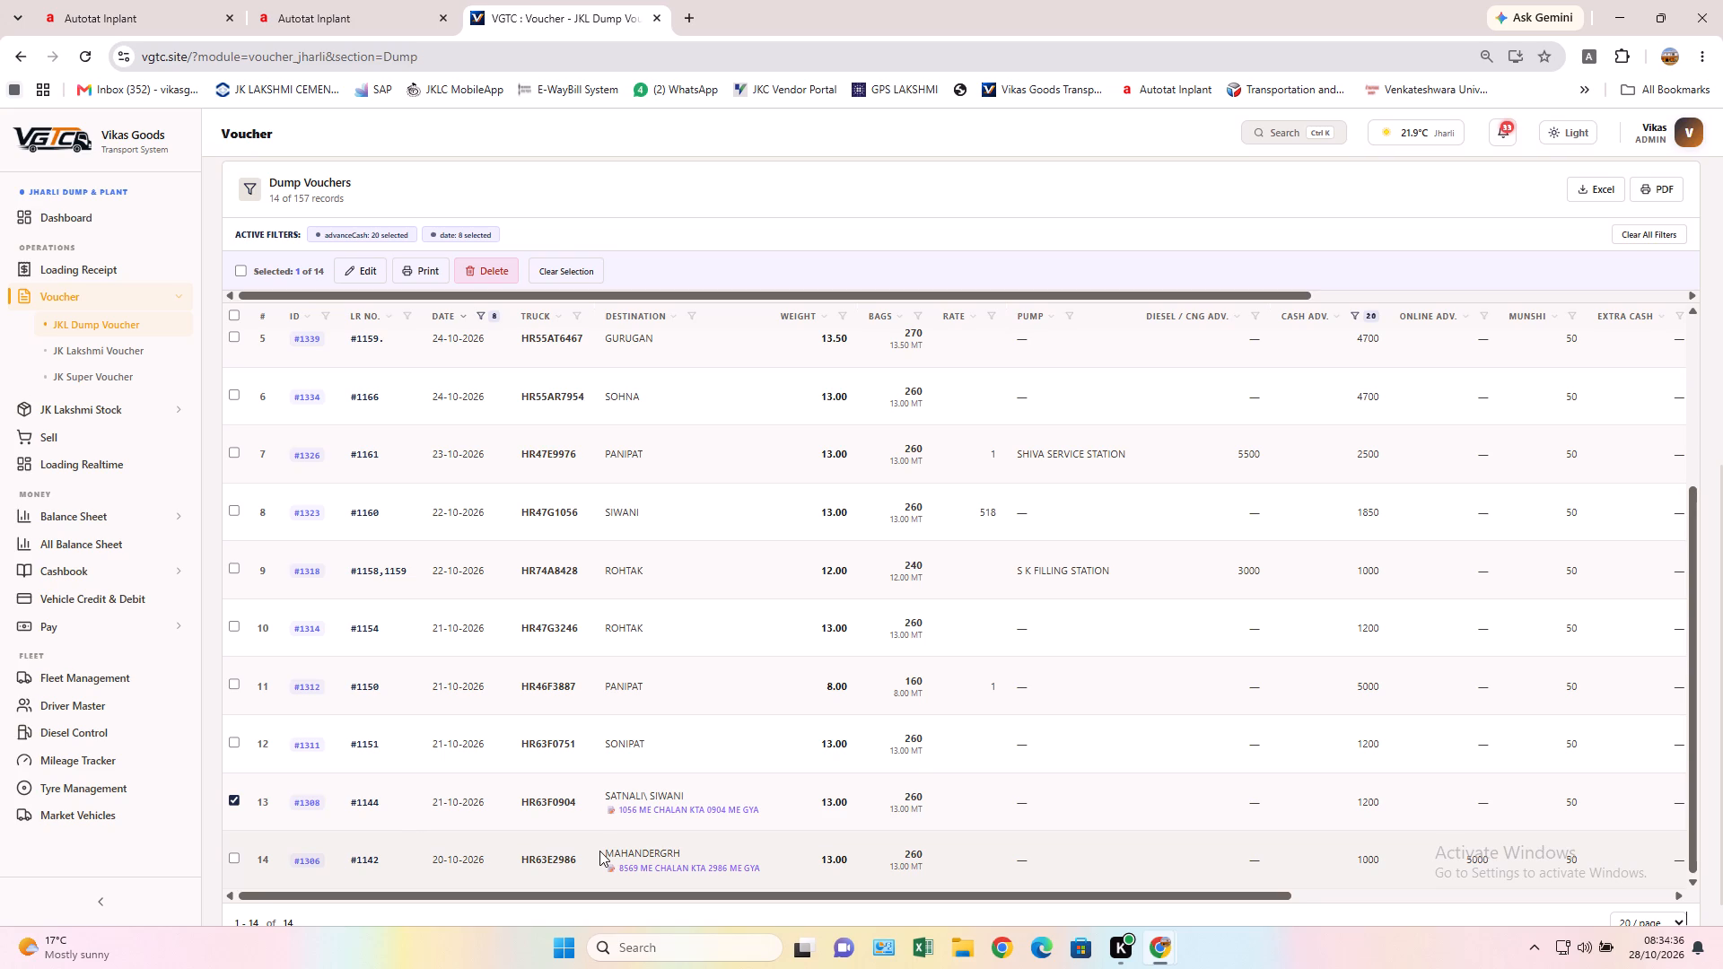
{"action": "scroll", "coordinate": [599, 851], "scroll_direction": "down", "scroll_amount": 1}
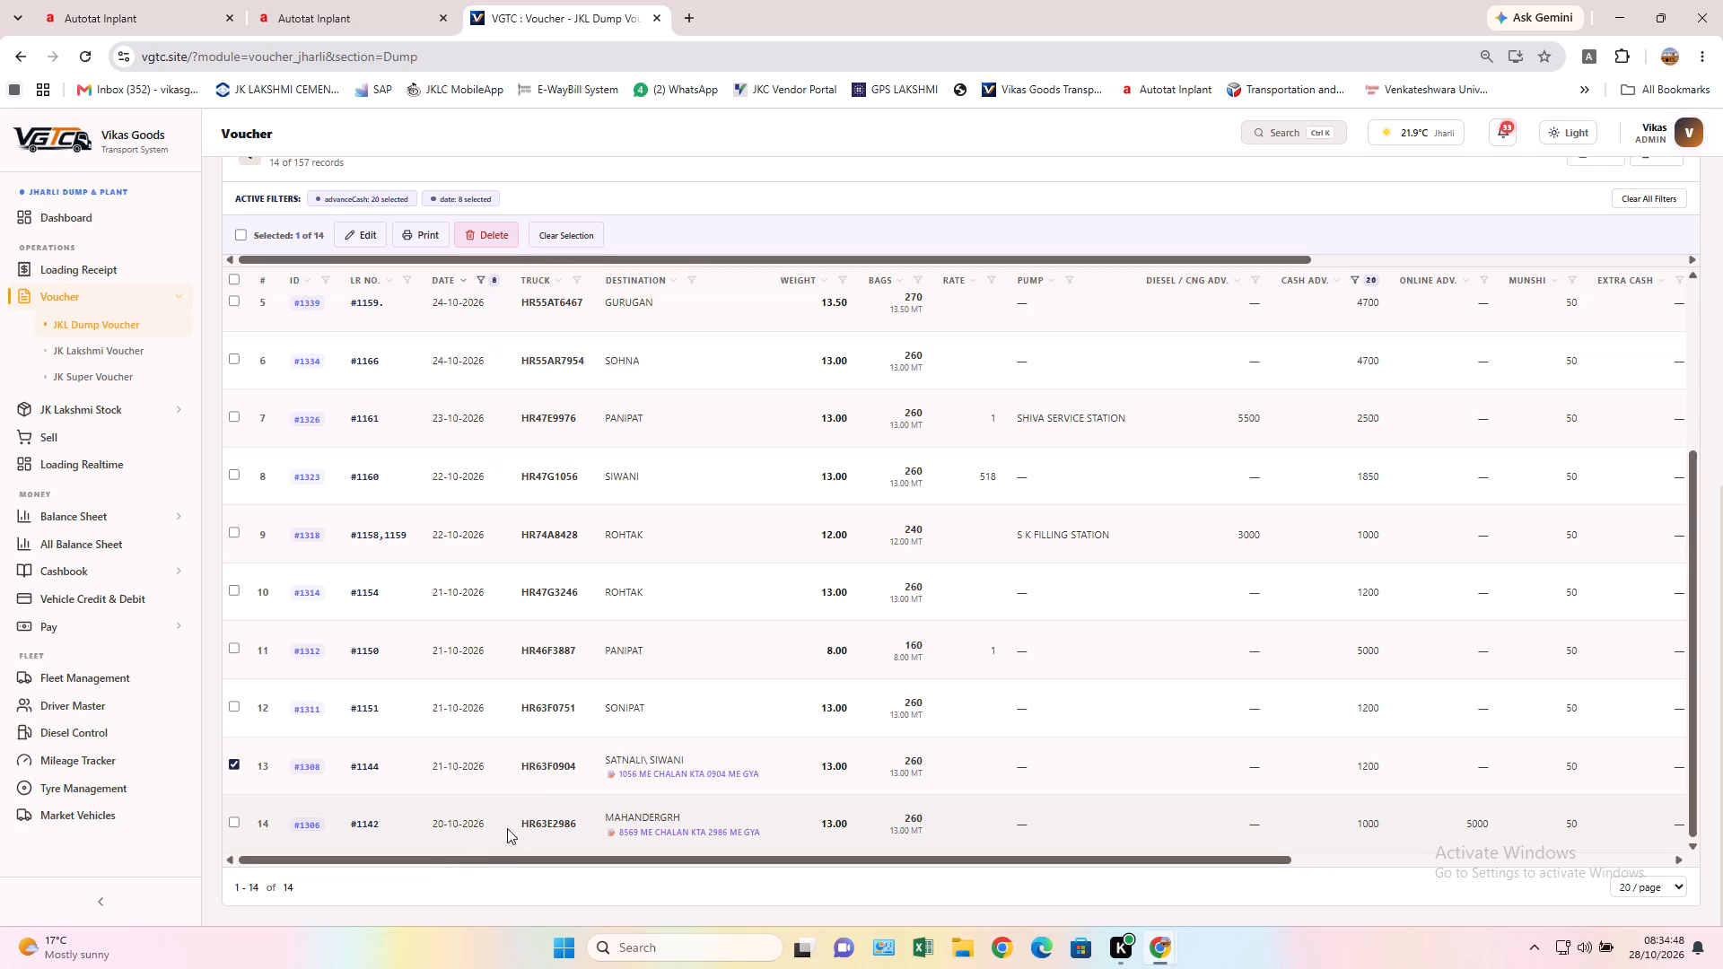
{"action": "scroll", "coordinate": [115, 364], "scroll_direction": "up", "scroll_amount": 3}
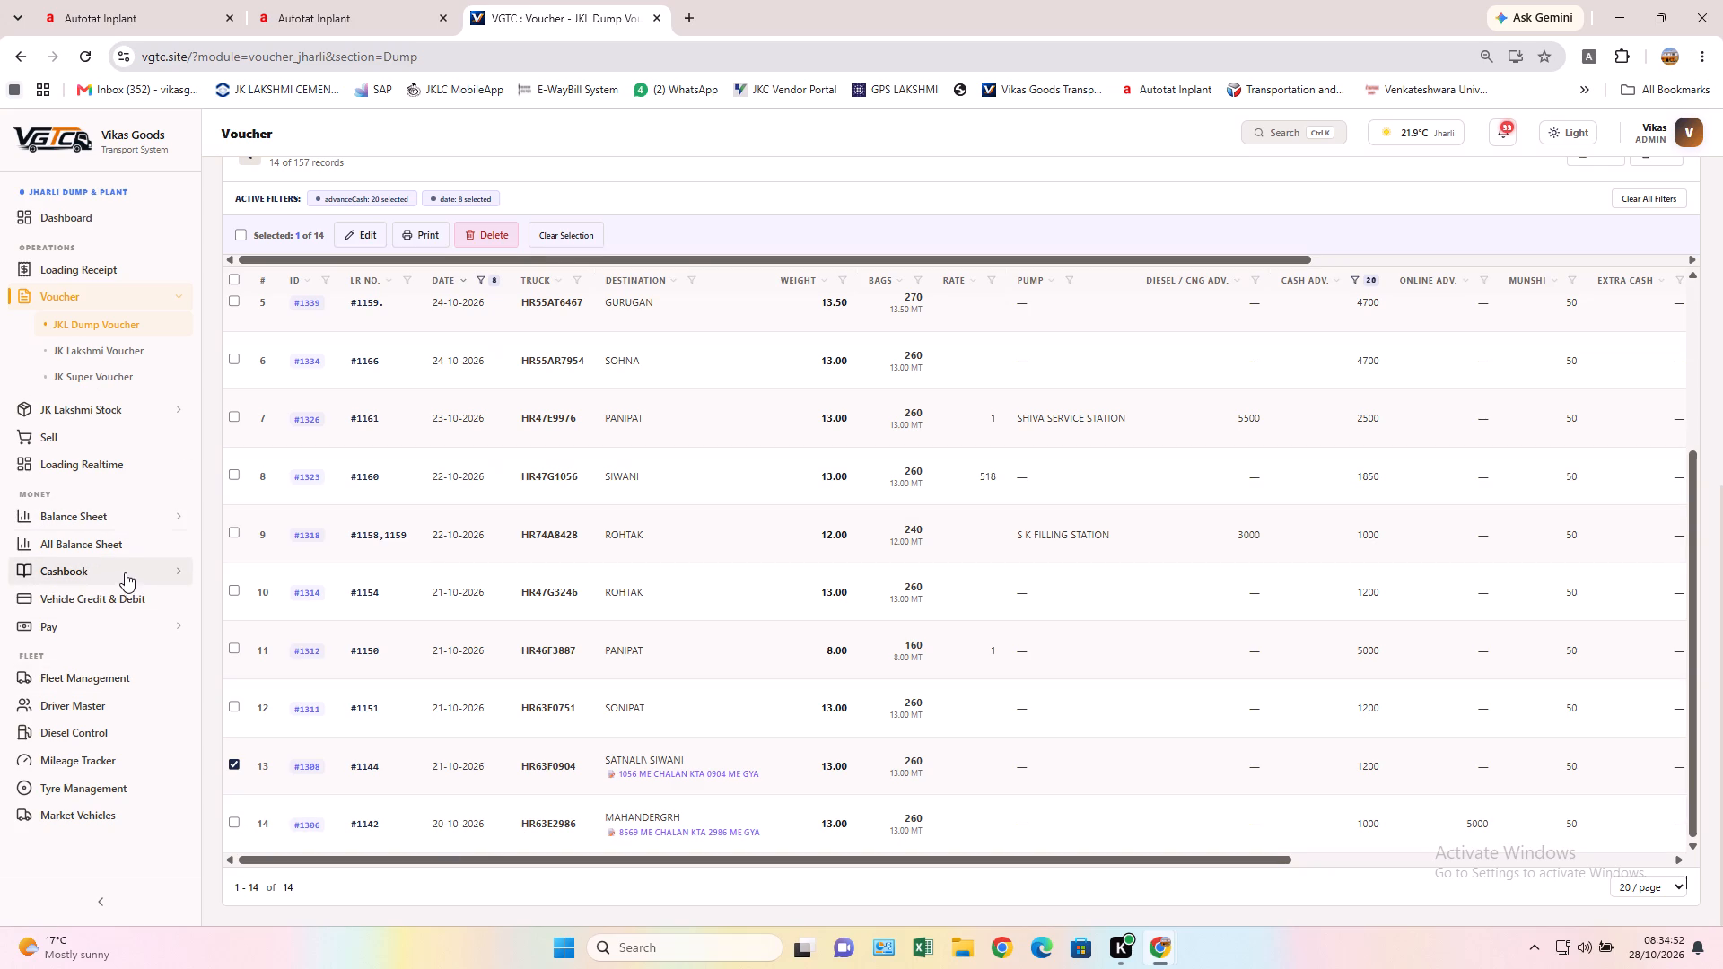
Open the Cashbook's full ledger and set it to show 100 transactions per page.
{"action": "left_click", "coordinate": [127, 564]}
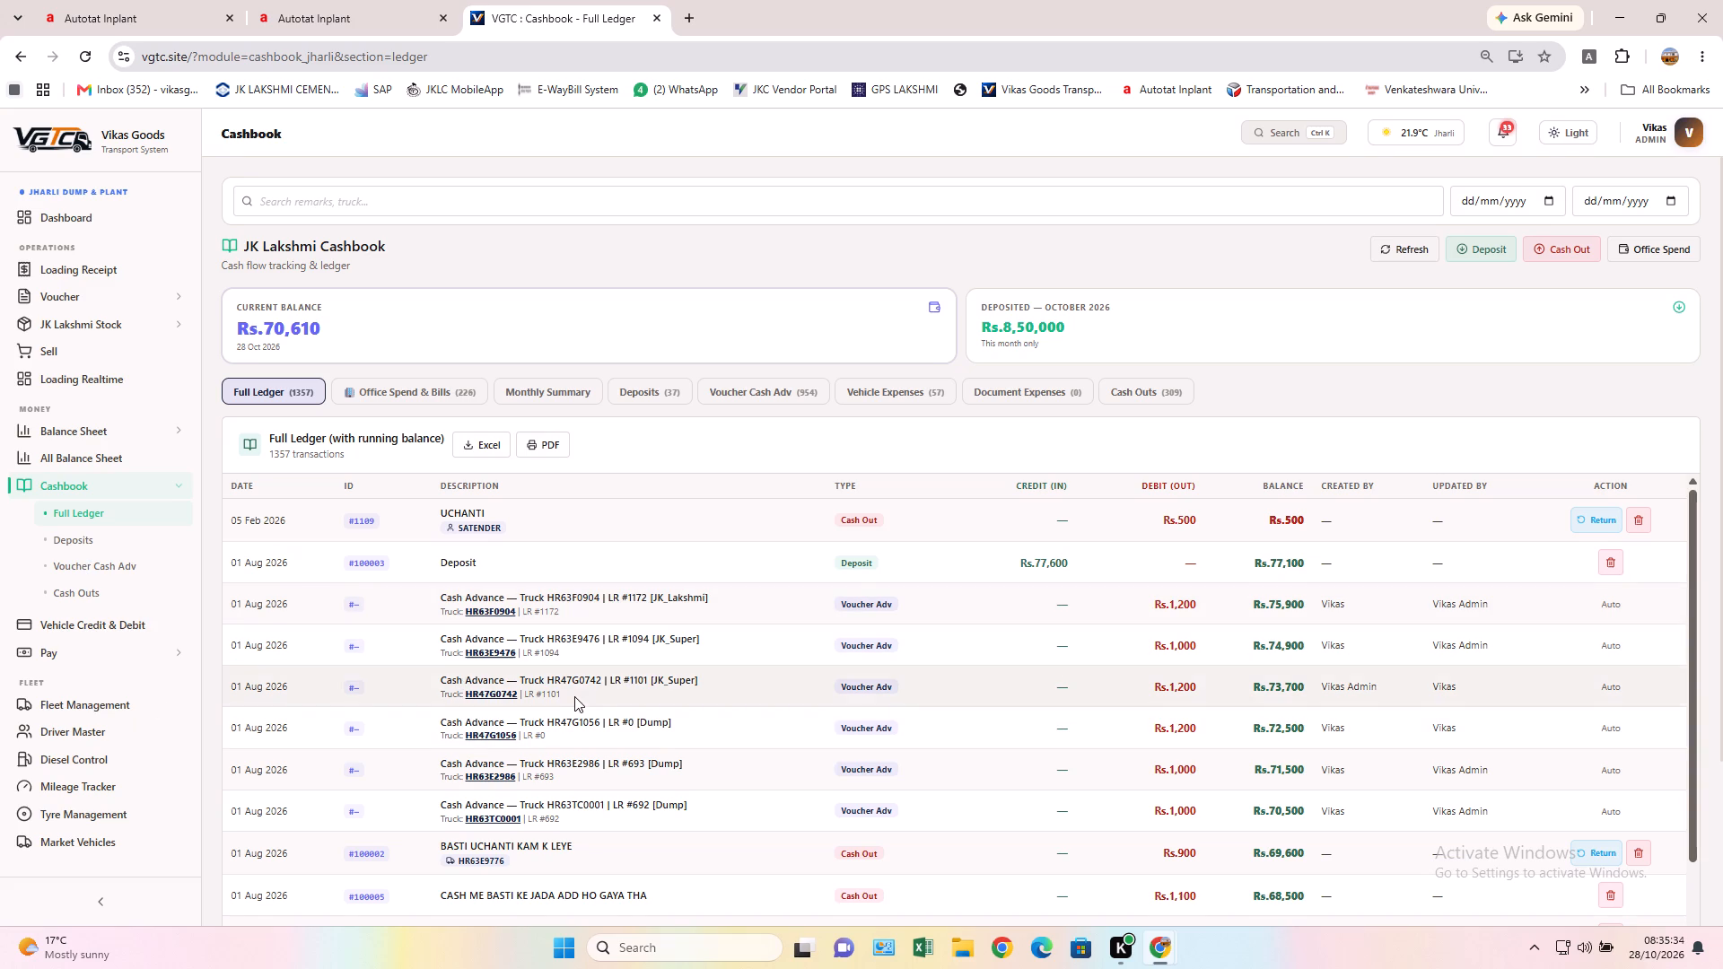
{"action": "scroll", "coordinate": [578, 704], "scroll_direction": "down", "scroll_amount": 4}
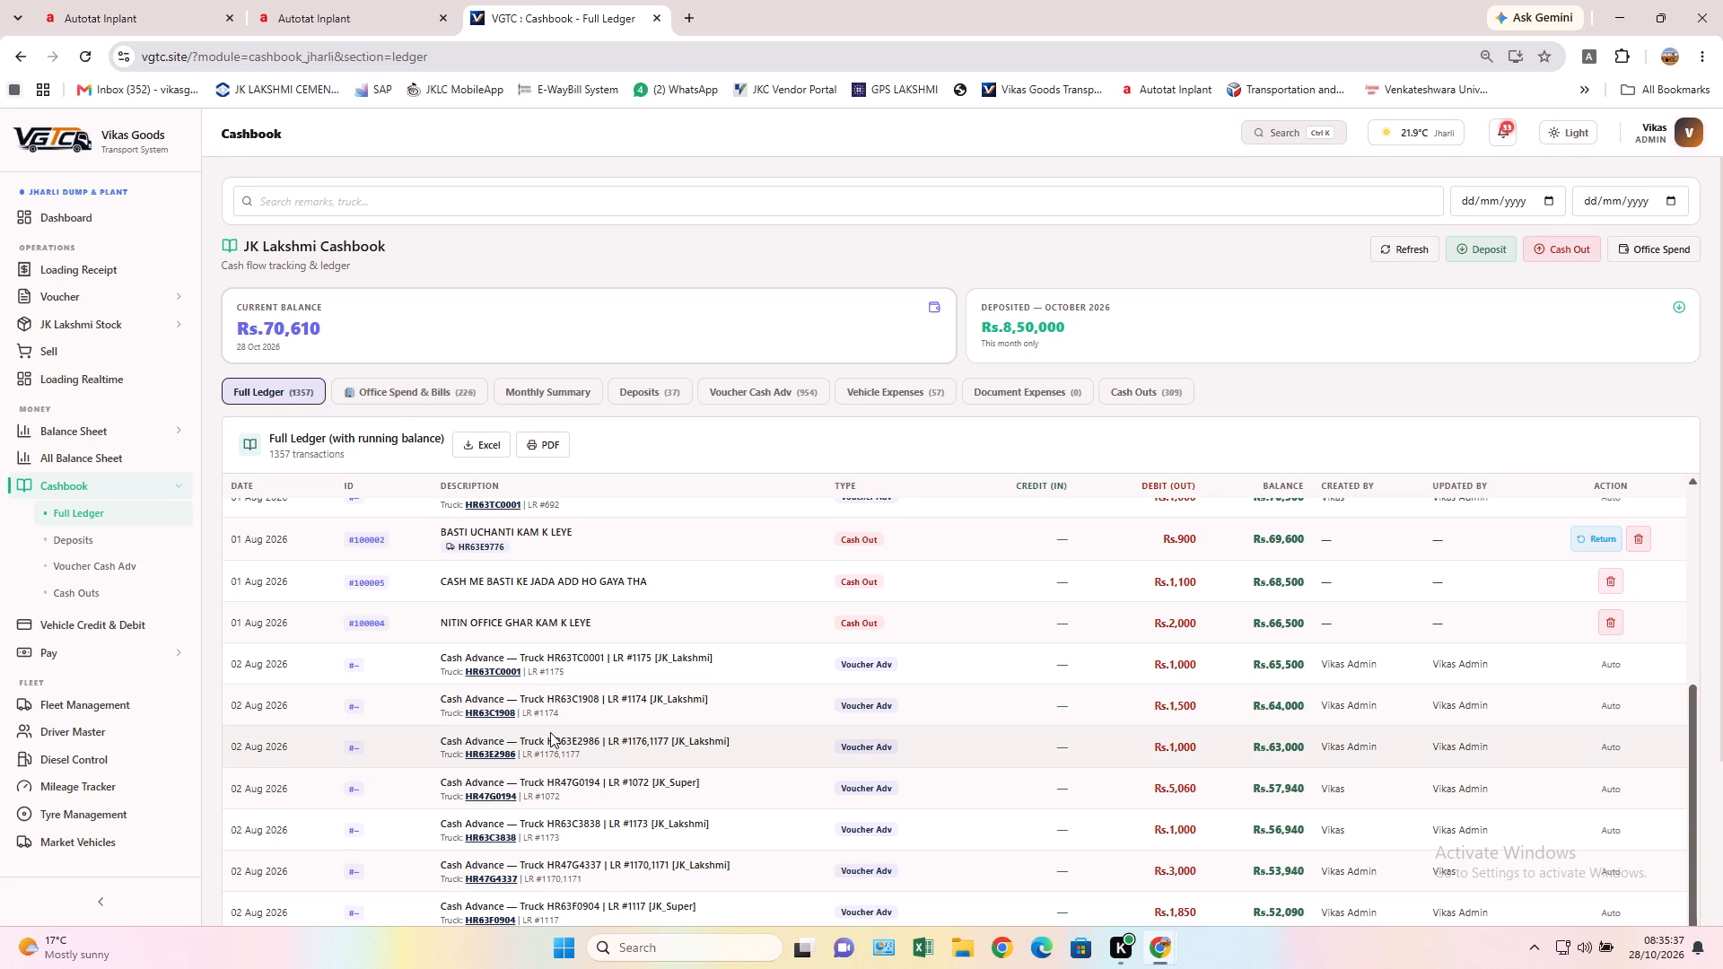
{"action": "scroll", "coordinate": [552, 731], "scroll_direction": "down", "scroll_amount": 12}
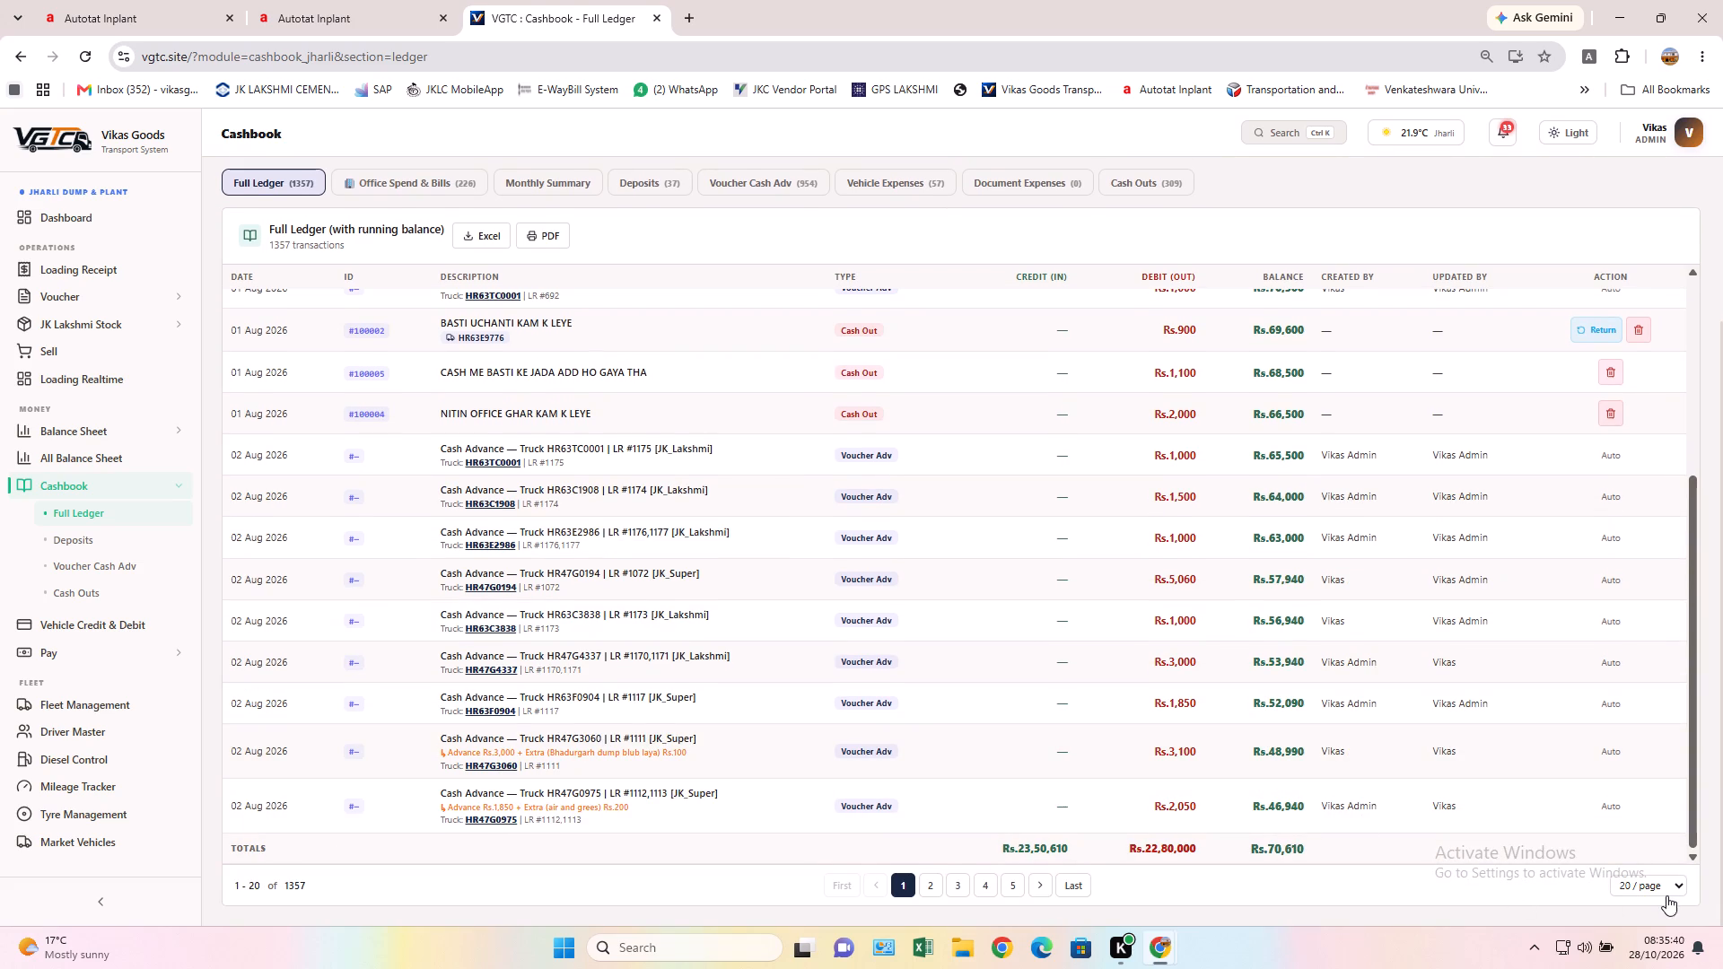
{"action": "left_click", "coordinate": [1656, 873]}
{"action": "left_click", "coordinate": [1656, 885]}
{"action": "left_click", "coordinate": [1659, 856]}
Look through the ledger's first page of early August transactions down to its end.
{"action": "scroll", "coordinate": [1187, 807], "scroll_direction": "down", "scroll_amount": 10}
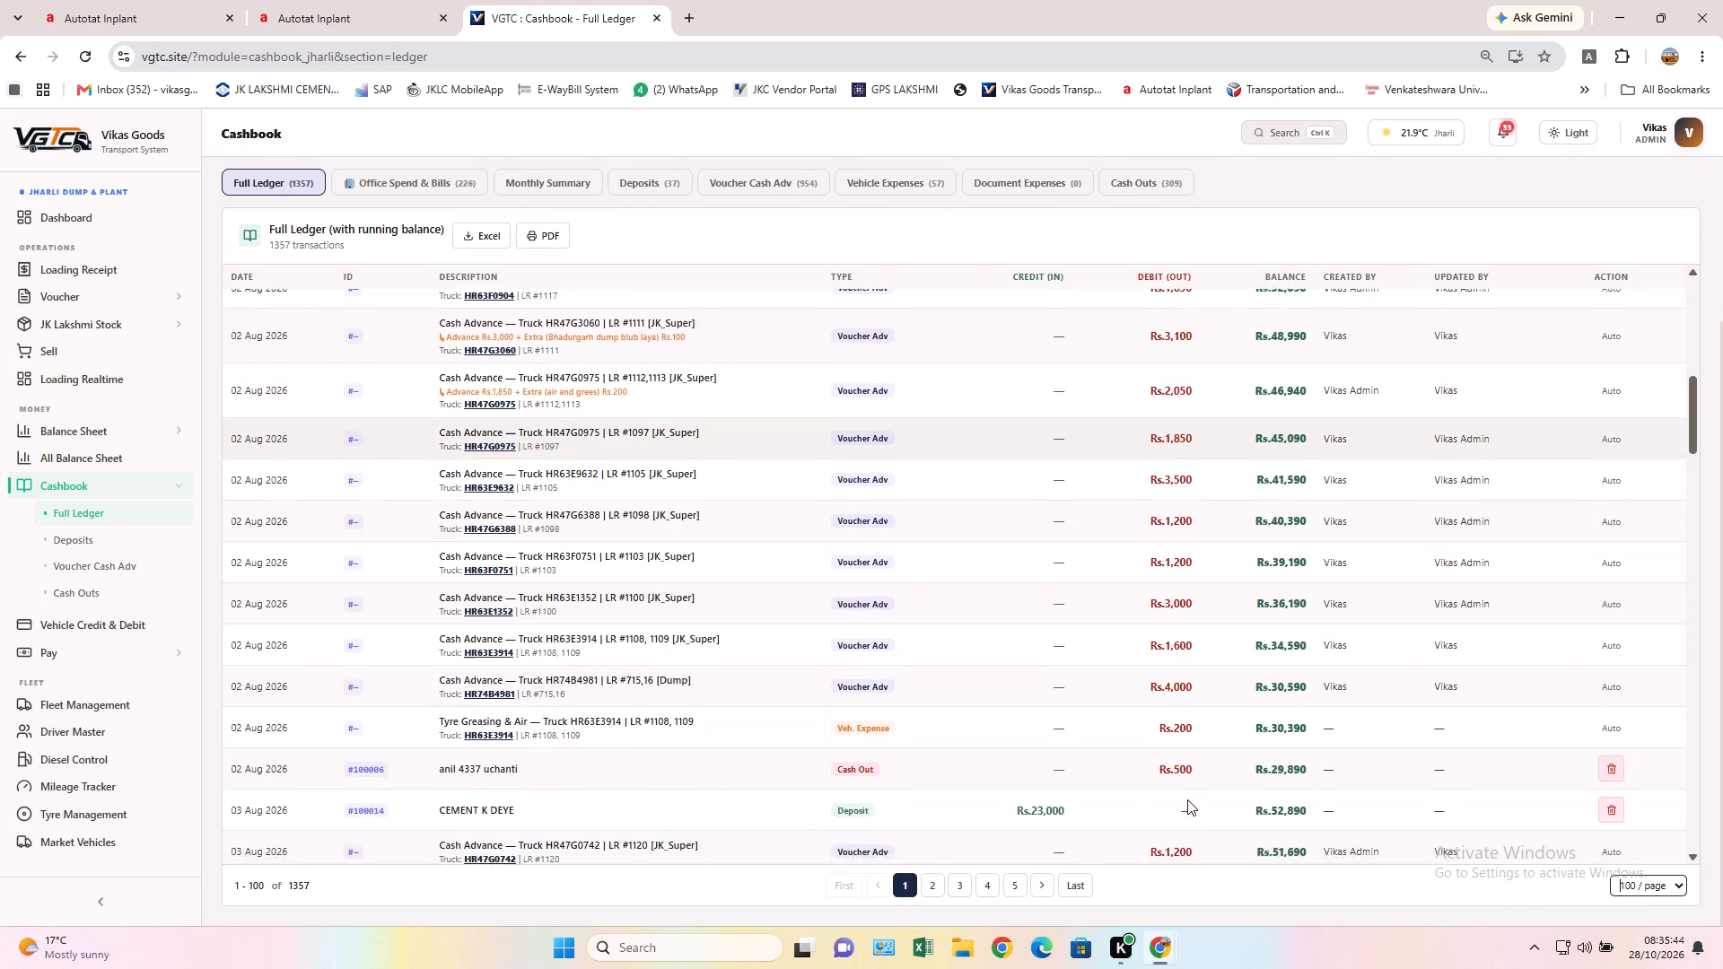
{"action": "scroll", "coordinate": [1187, 799], "scroll_direction": "down", "scroll_amount": 16}
{"action": "scroll", "coordinate": [1187, 799], "scroll_direction": "down", "scroll_amount": 9}
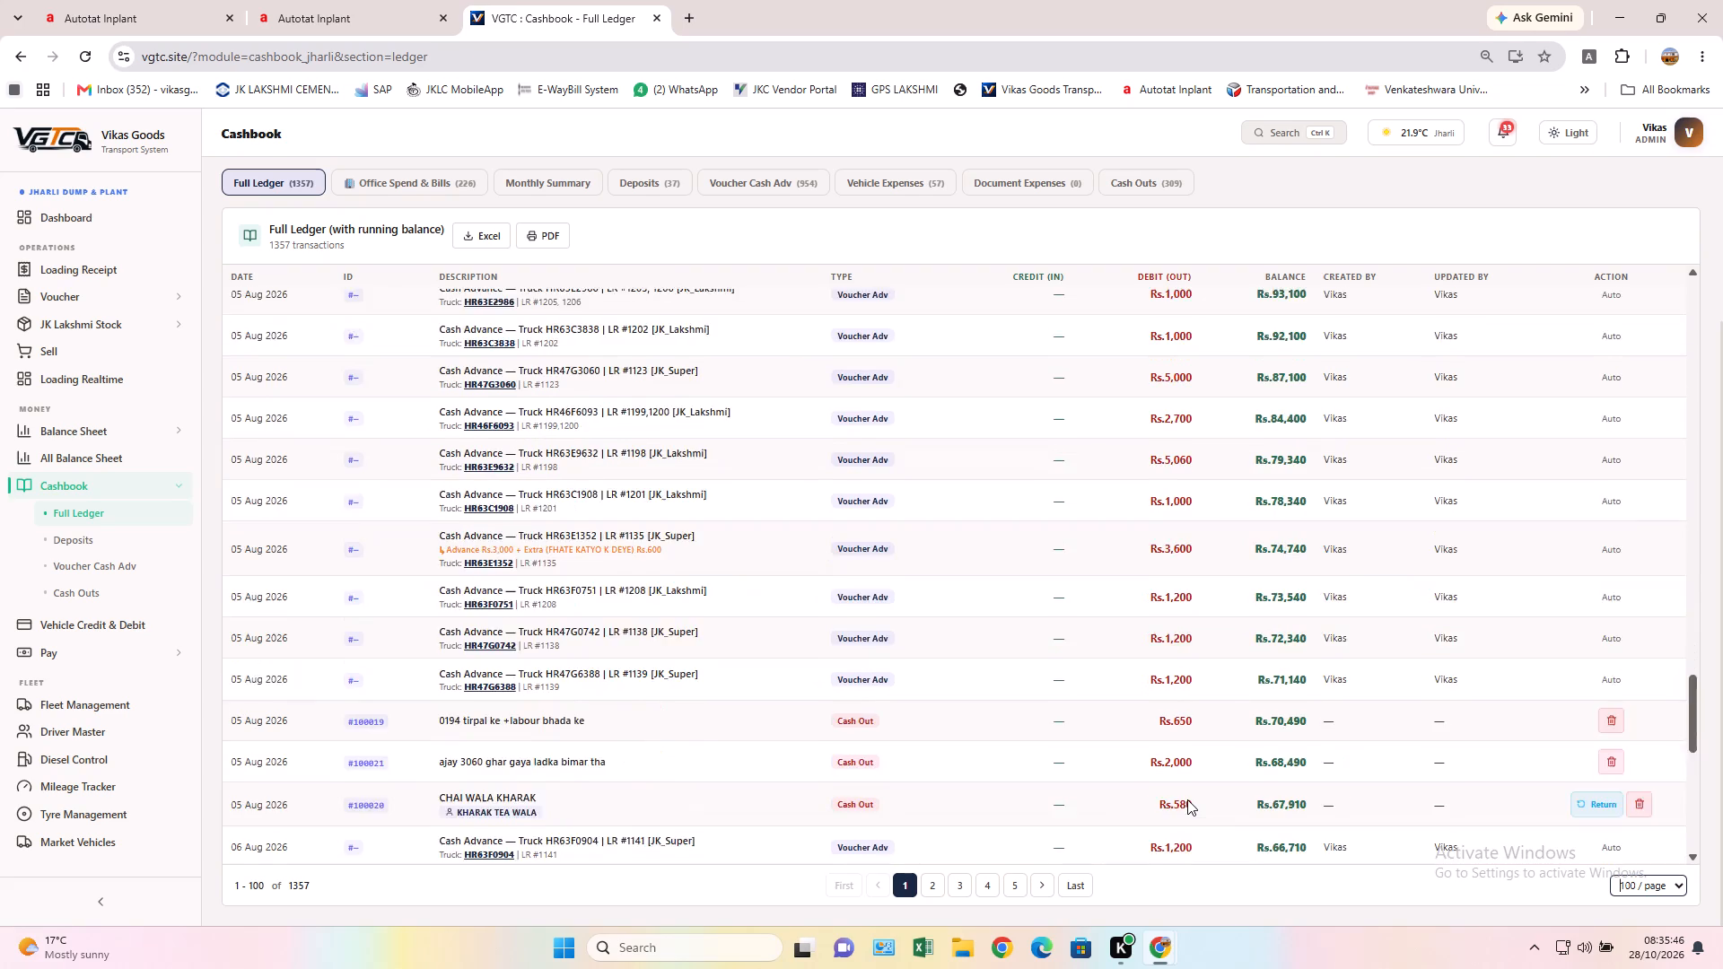
{"action": "scroll", "coordinate": [1187, 799], "scroll_direction": "down", "scroll_amount": 17}
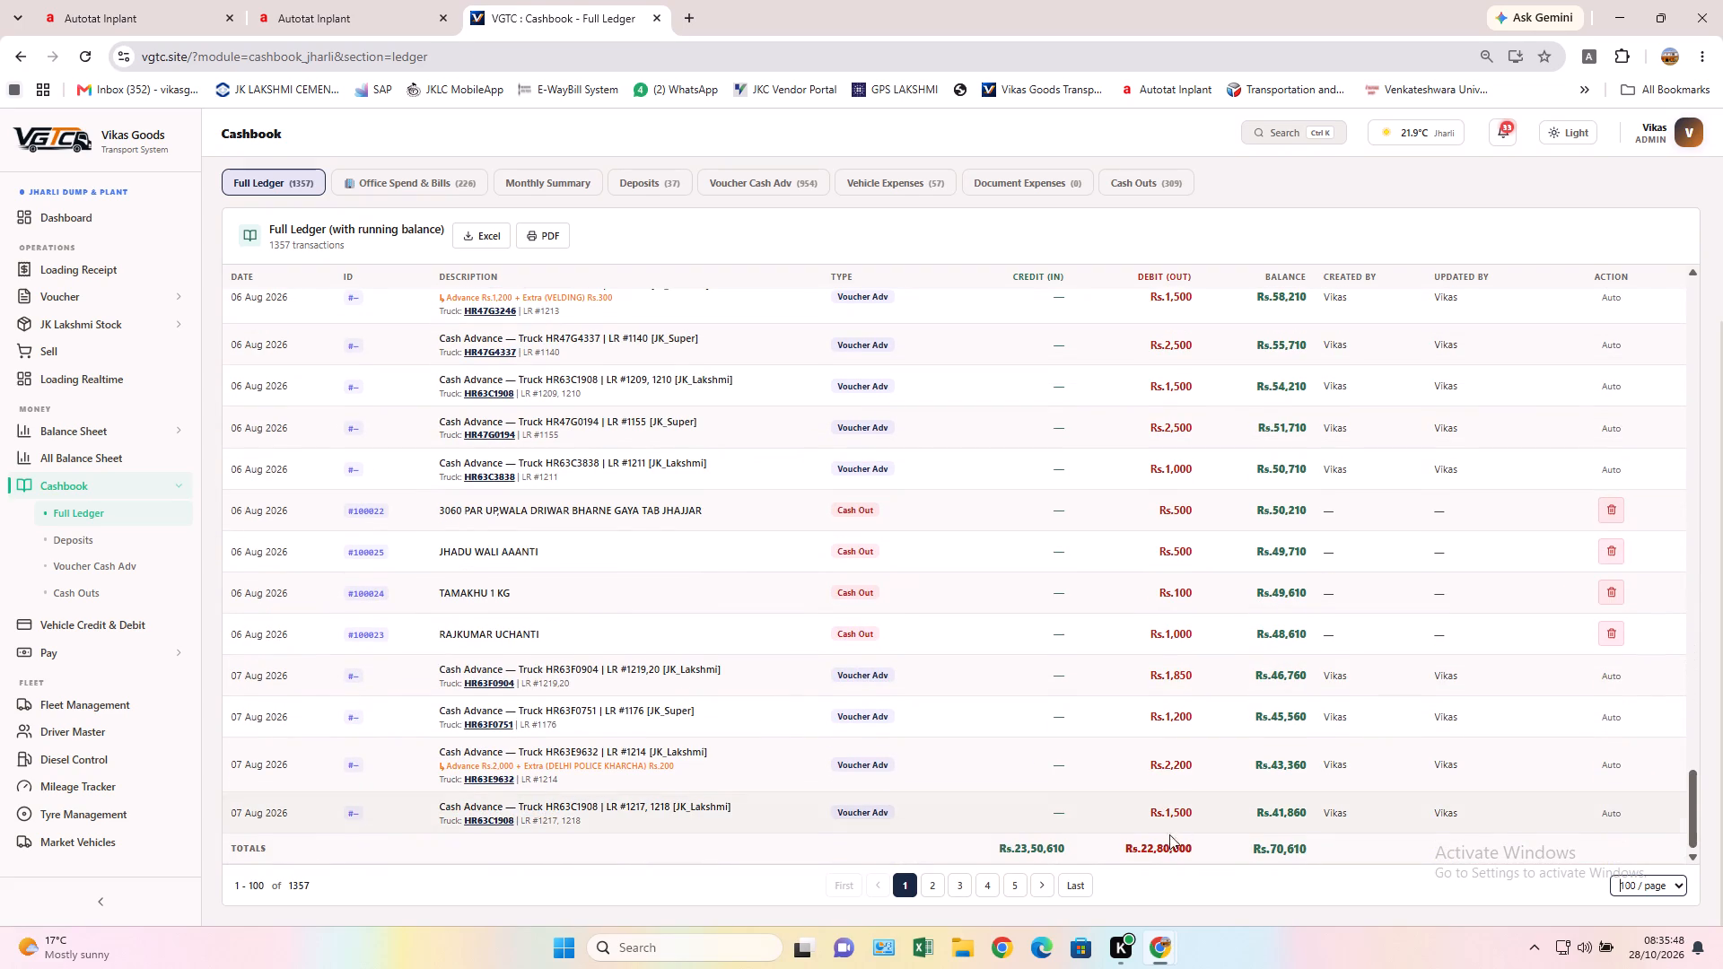
Open the ledger's last page and examine the 24 to 28 October 2026 cash advances, deposits, cash outs and running balances.
{"action": "left_click", "coordinate": [1074, 883]}
{"action": "scroll", "coordinate": [1008, 773], "scroll_direction": "down", "scroll_amount": 4}
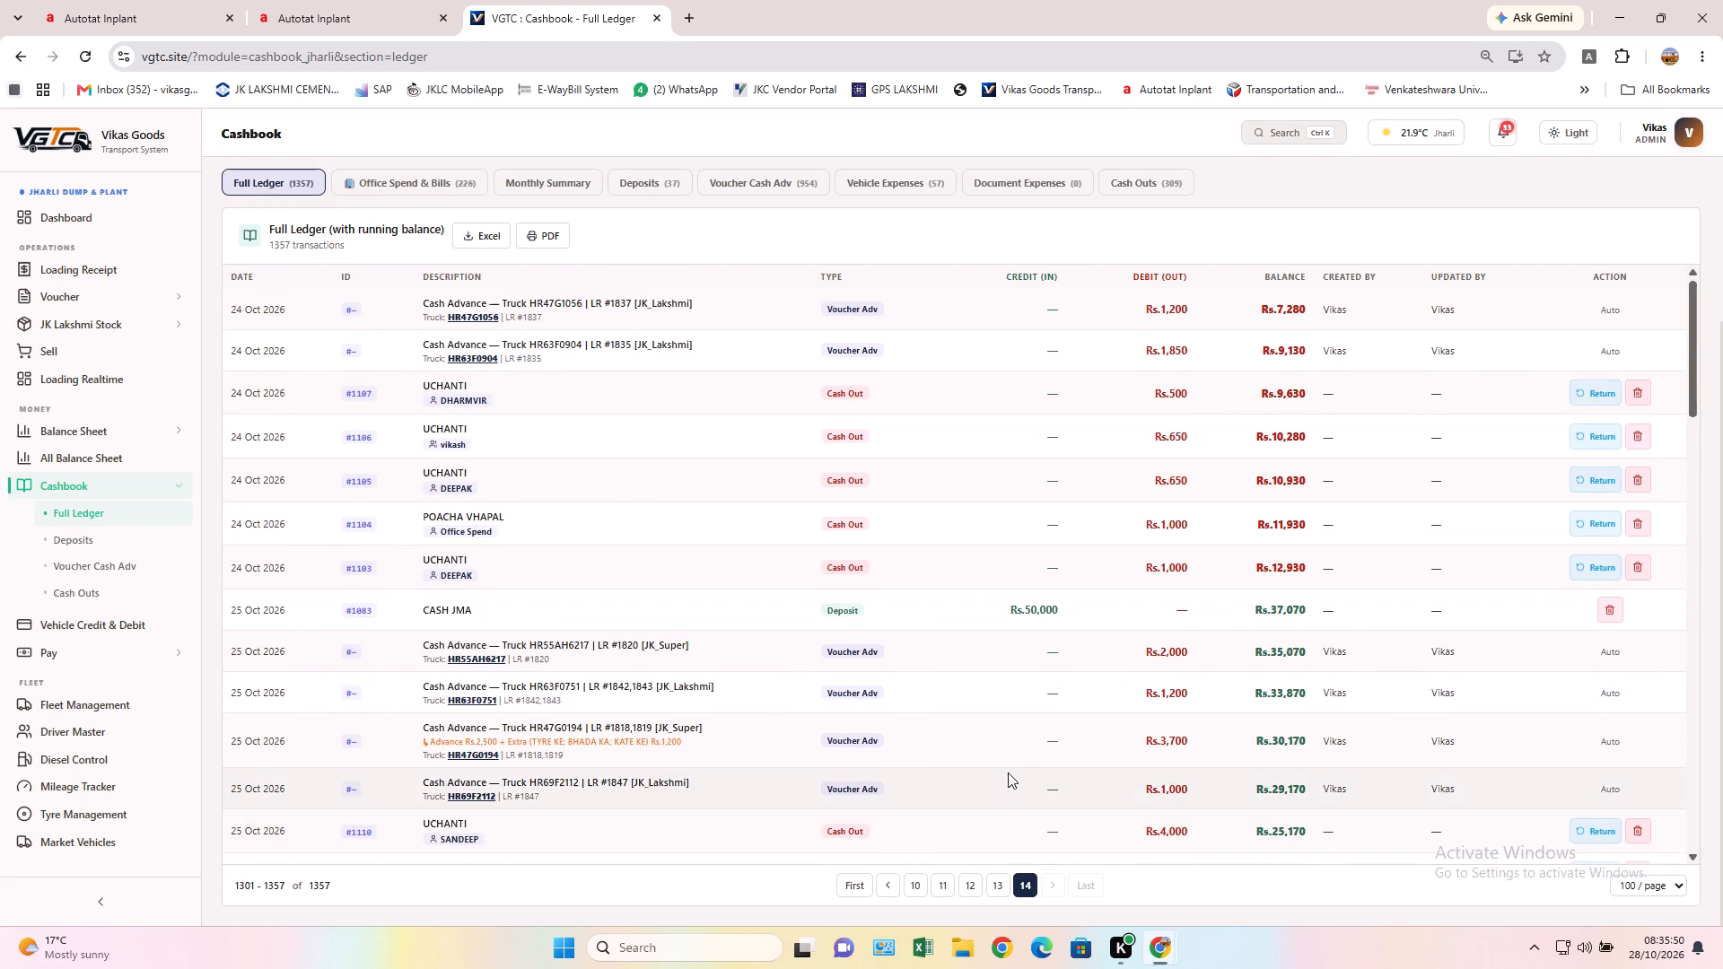
{"action": "scroll", "coordinate": [1008, 773], "scroll_direction": "down", "scroll_amount": 16}
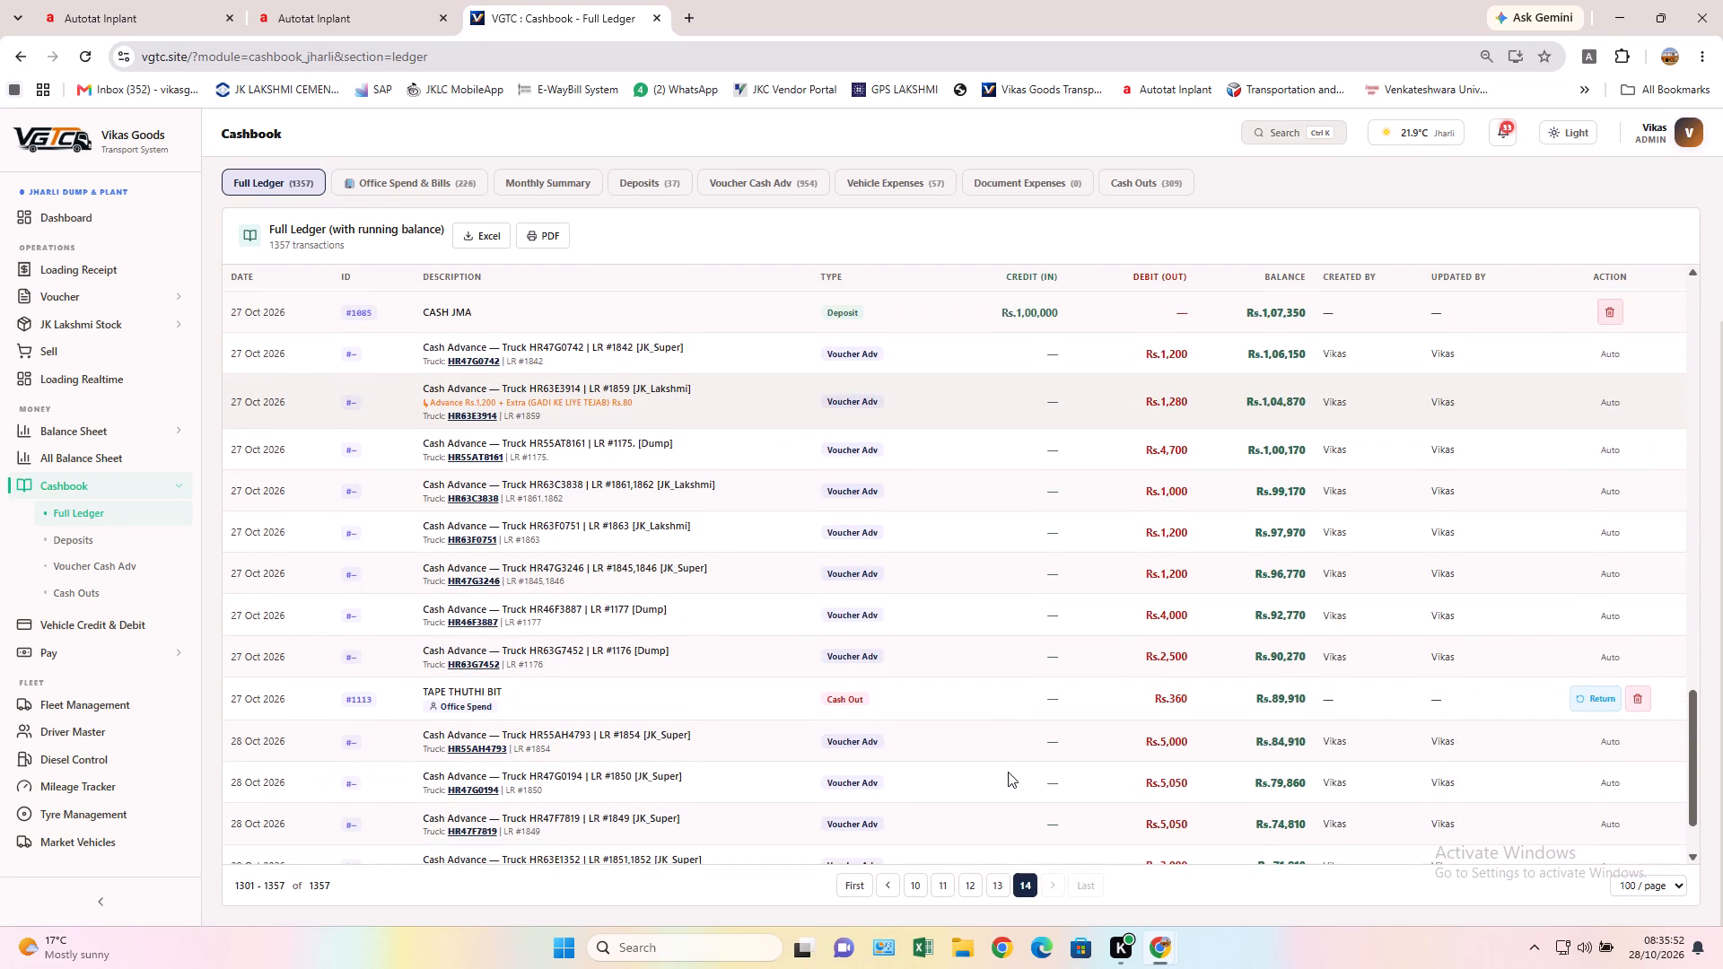
{"action": "scroll", "coordinate": [1008, 768], "scroll_direction": "down", "scroll_amount": 9}
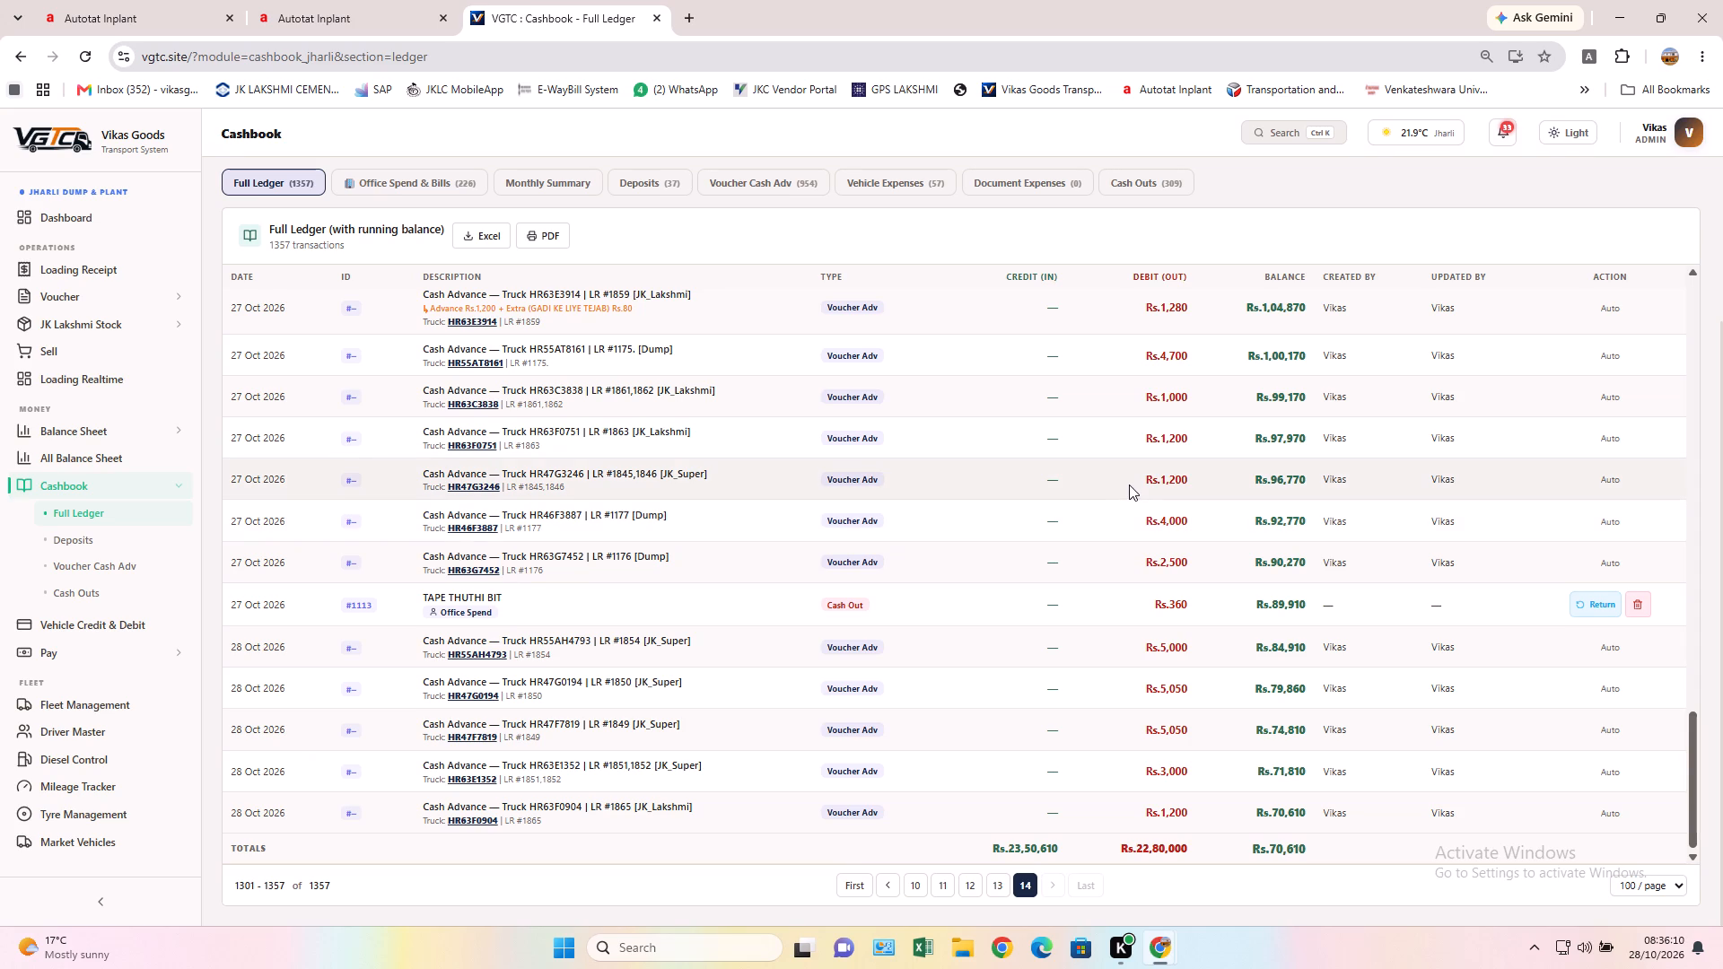
{"action": "scroll", "coordinate": [1129, 484], "scroll_direction": "up", "scroll_amount": 1}
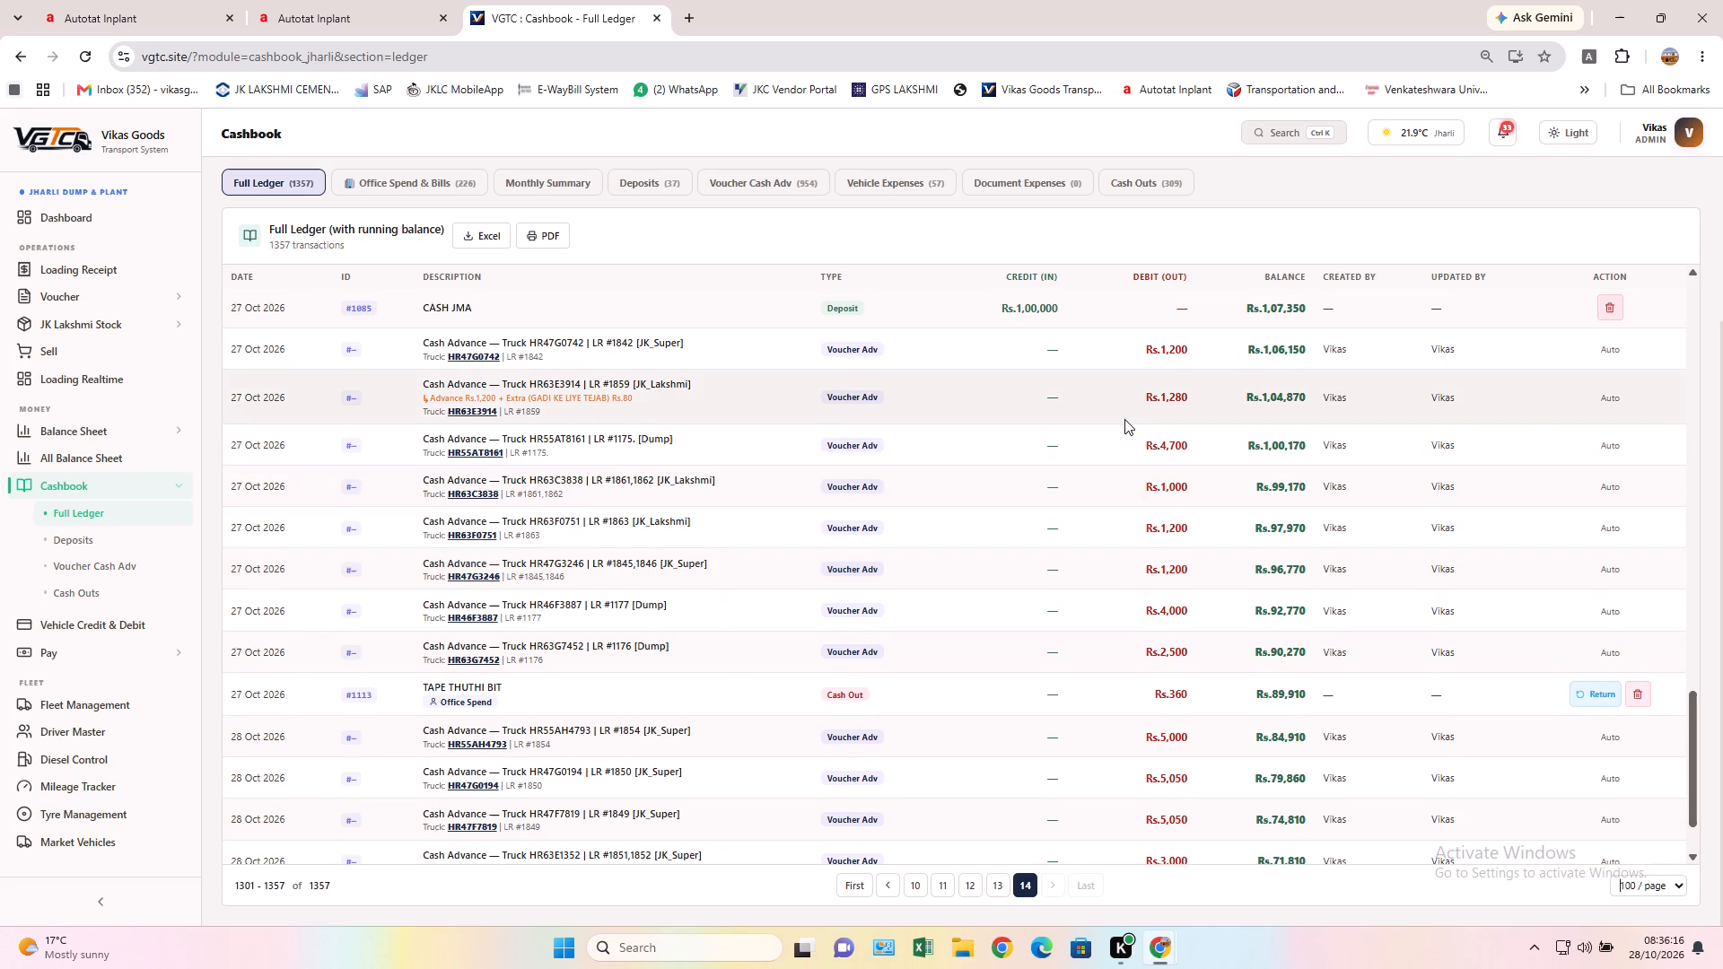
{"action": "scroll", "coordinate": [1124, 418], "scroll_direction": "up", "scroll_amount": 1}
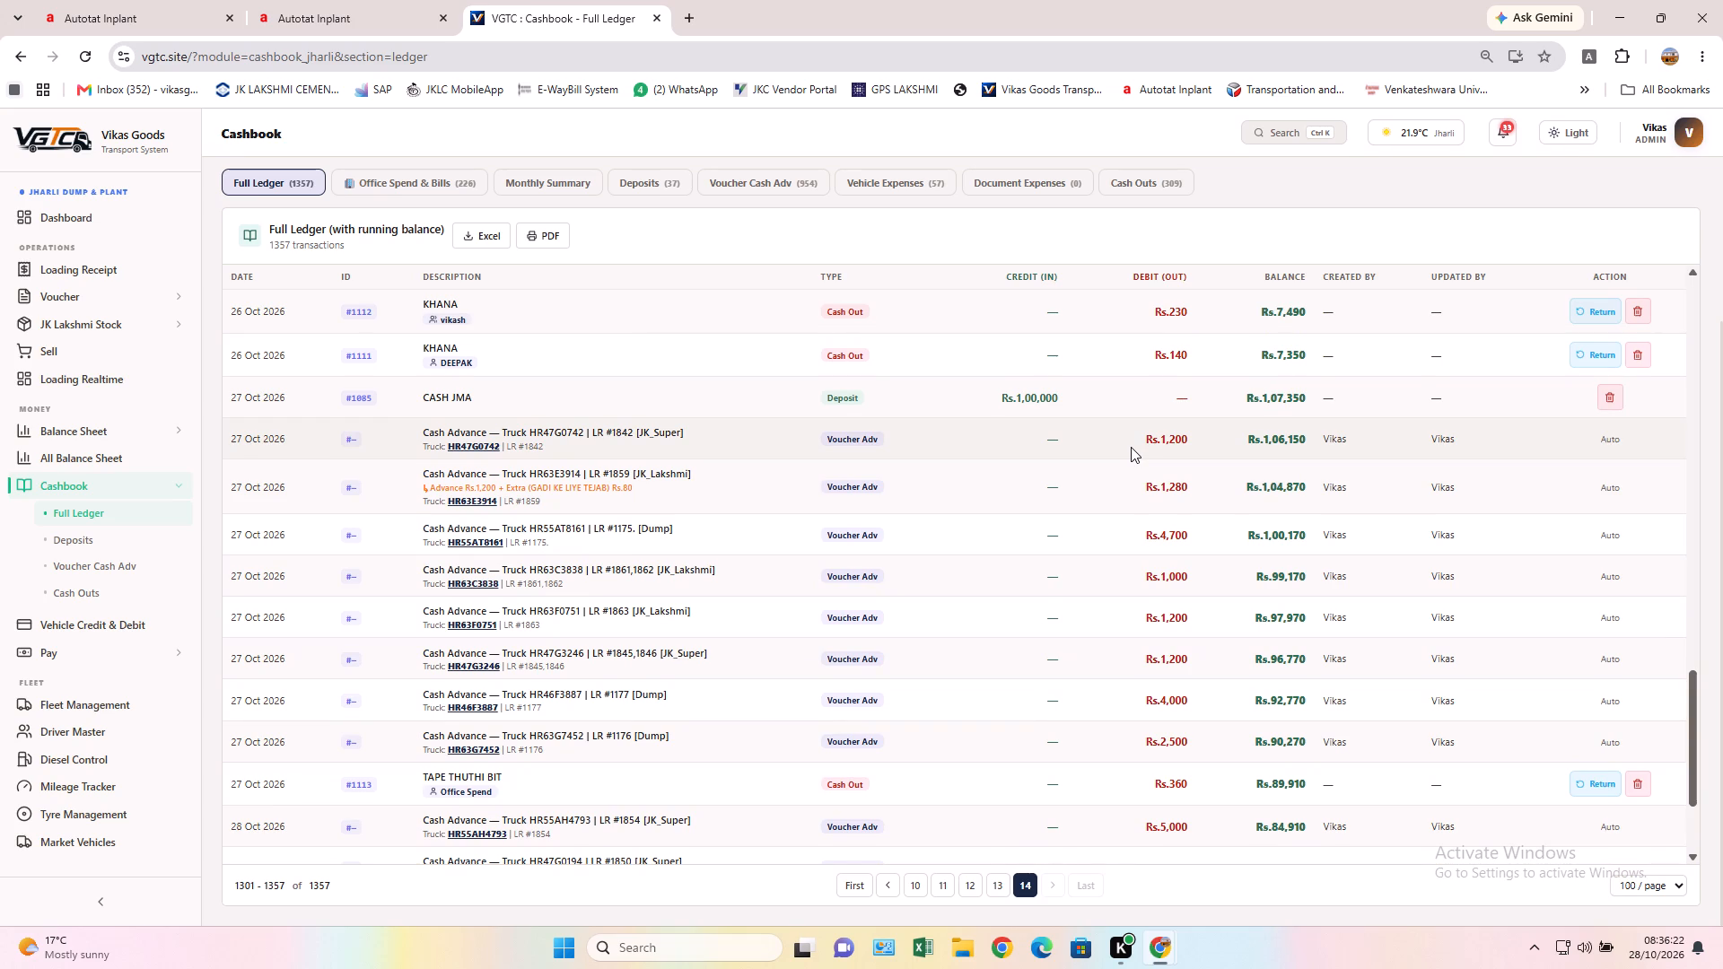
{"action": "scroll", "coordinate": [1131, 447], "scroll_direction": "up", "scroll_amount": 2}
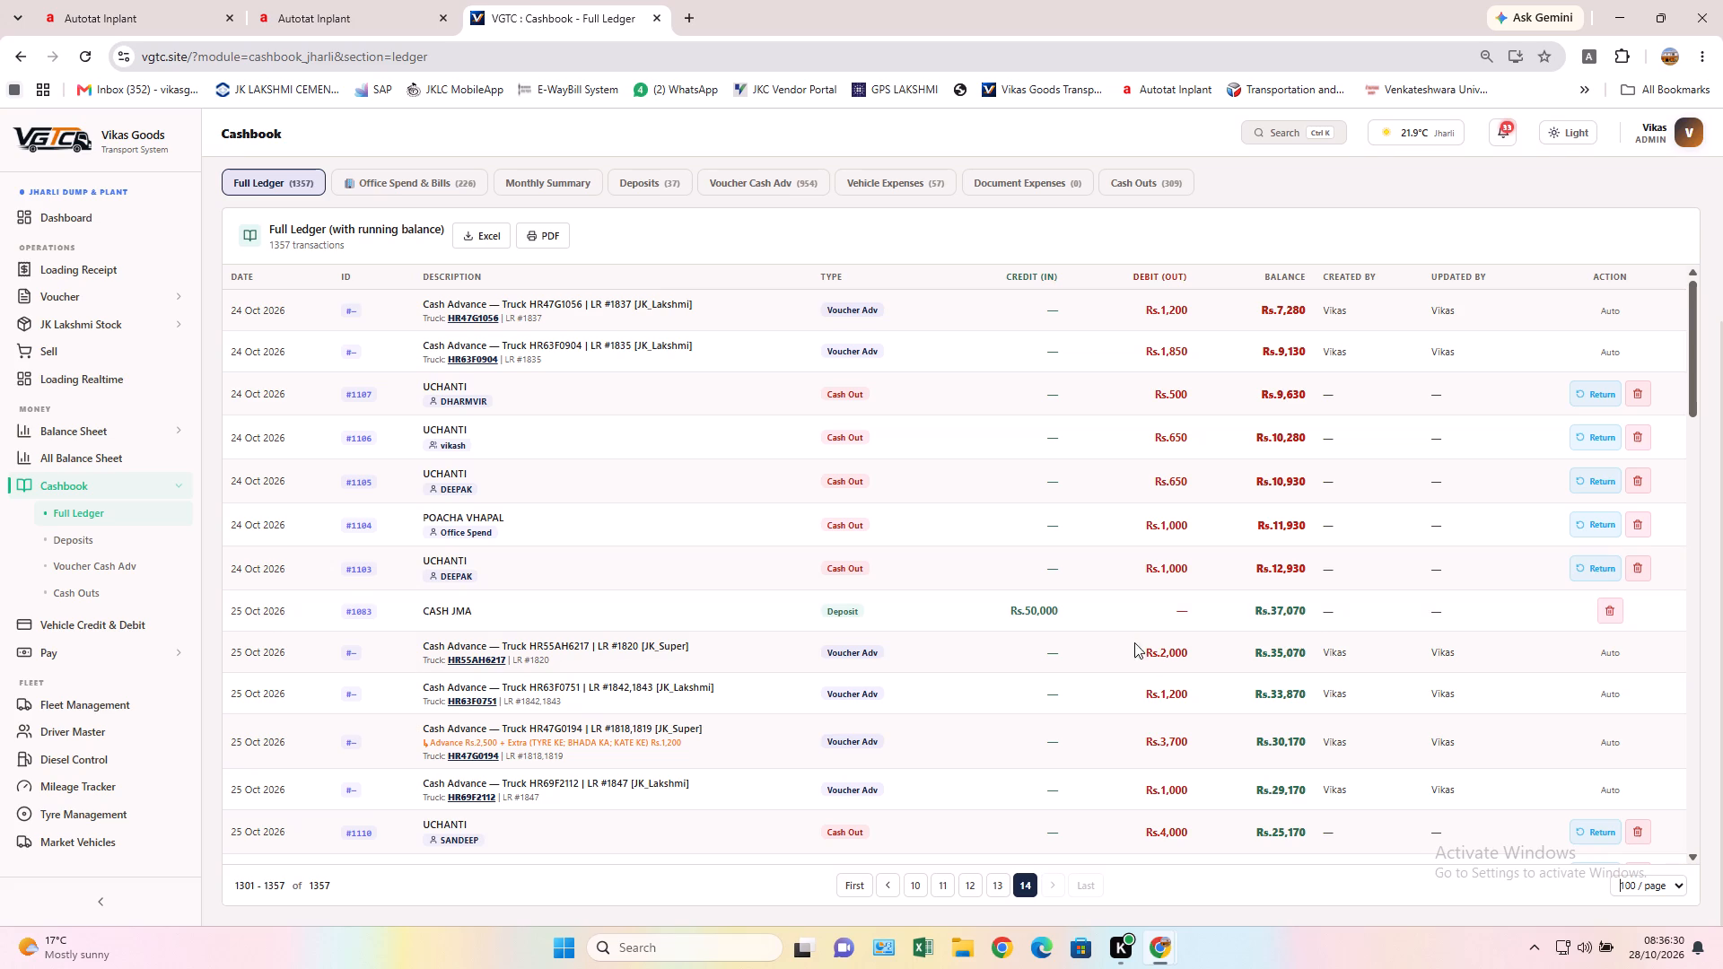
{"action": "scroll", "coordinate": [1130, 671], "scroll_direction": "down", "scroll_amount": 2}
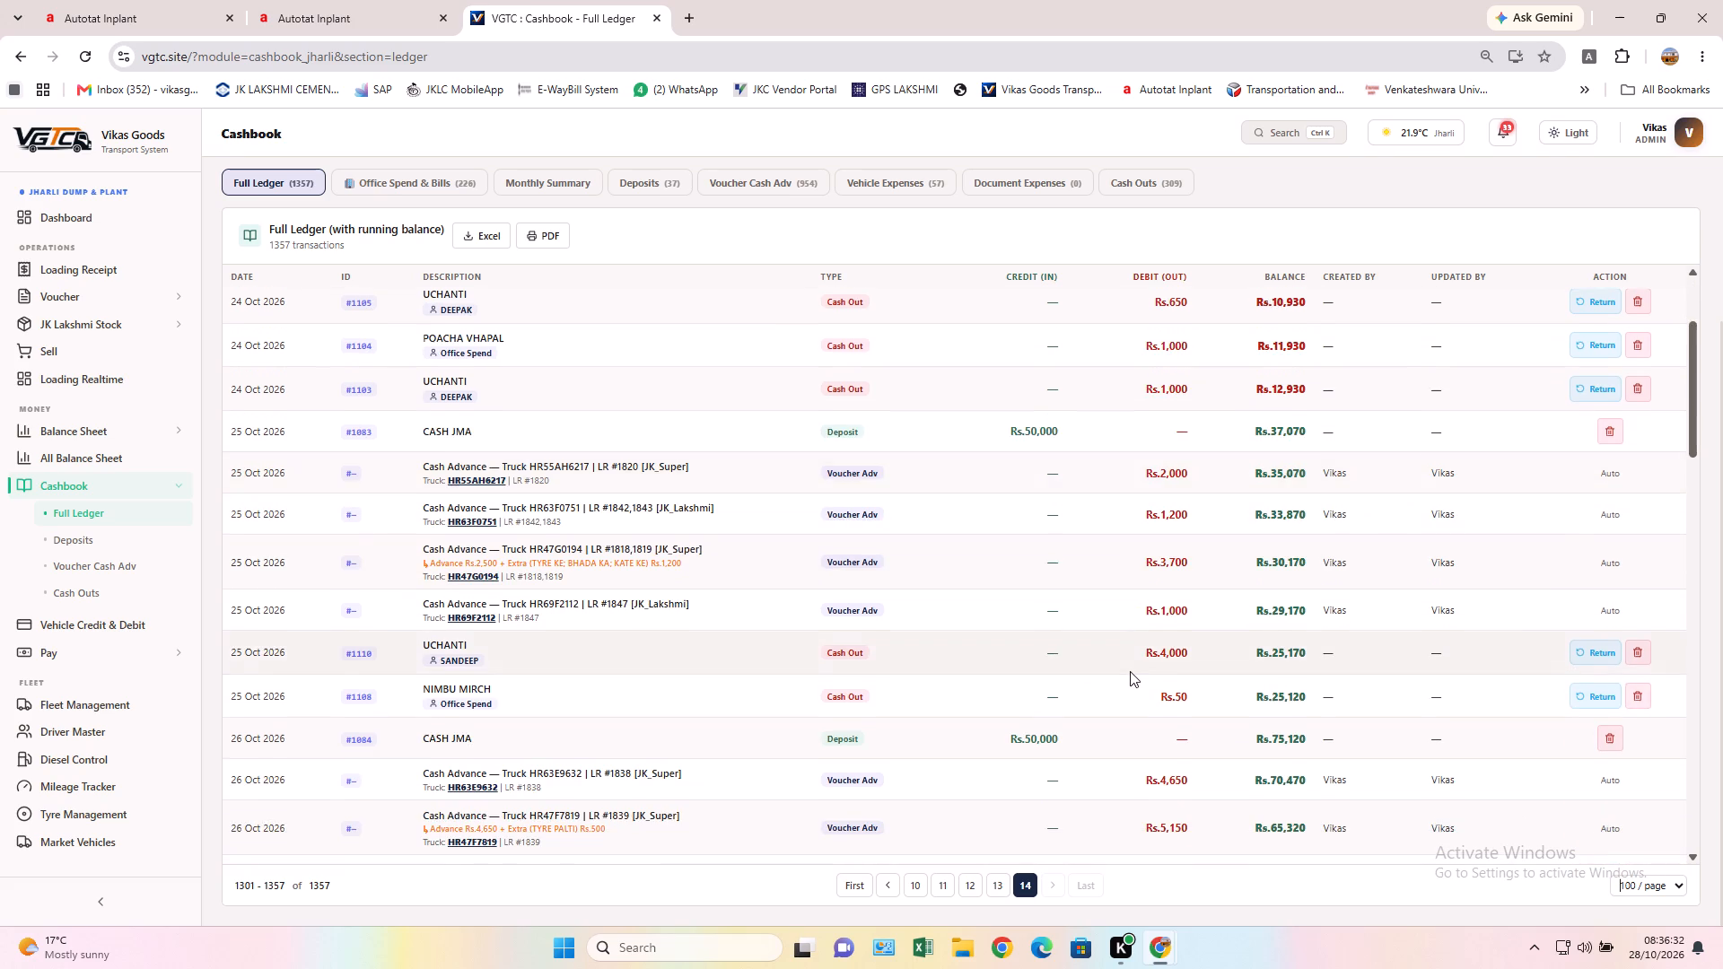
{"action": "scroll", "coordinate": [1130, 671], "scroll_direction": "down", "scroll_amount": 2}
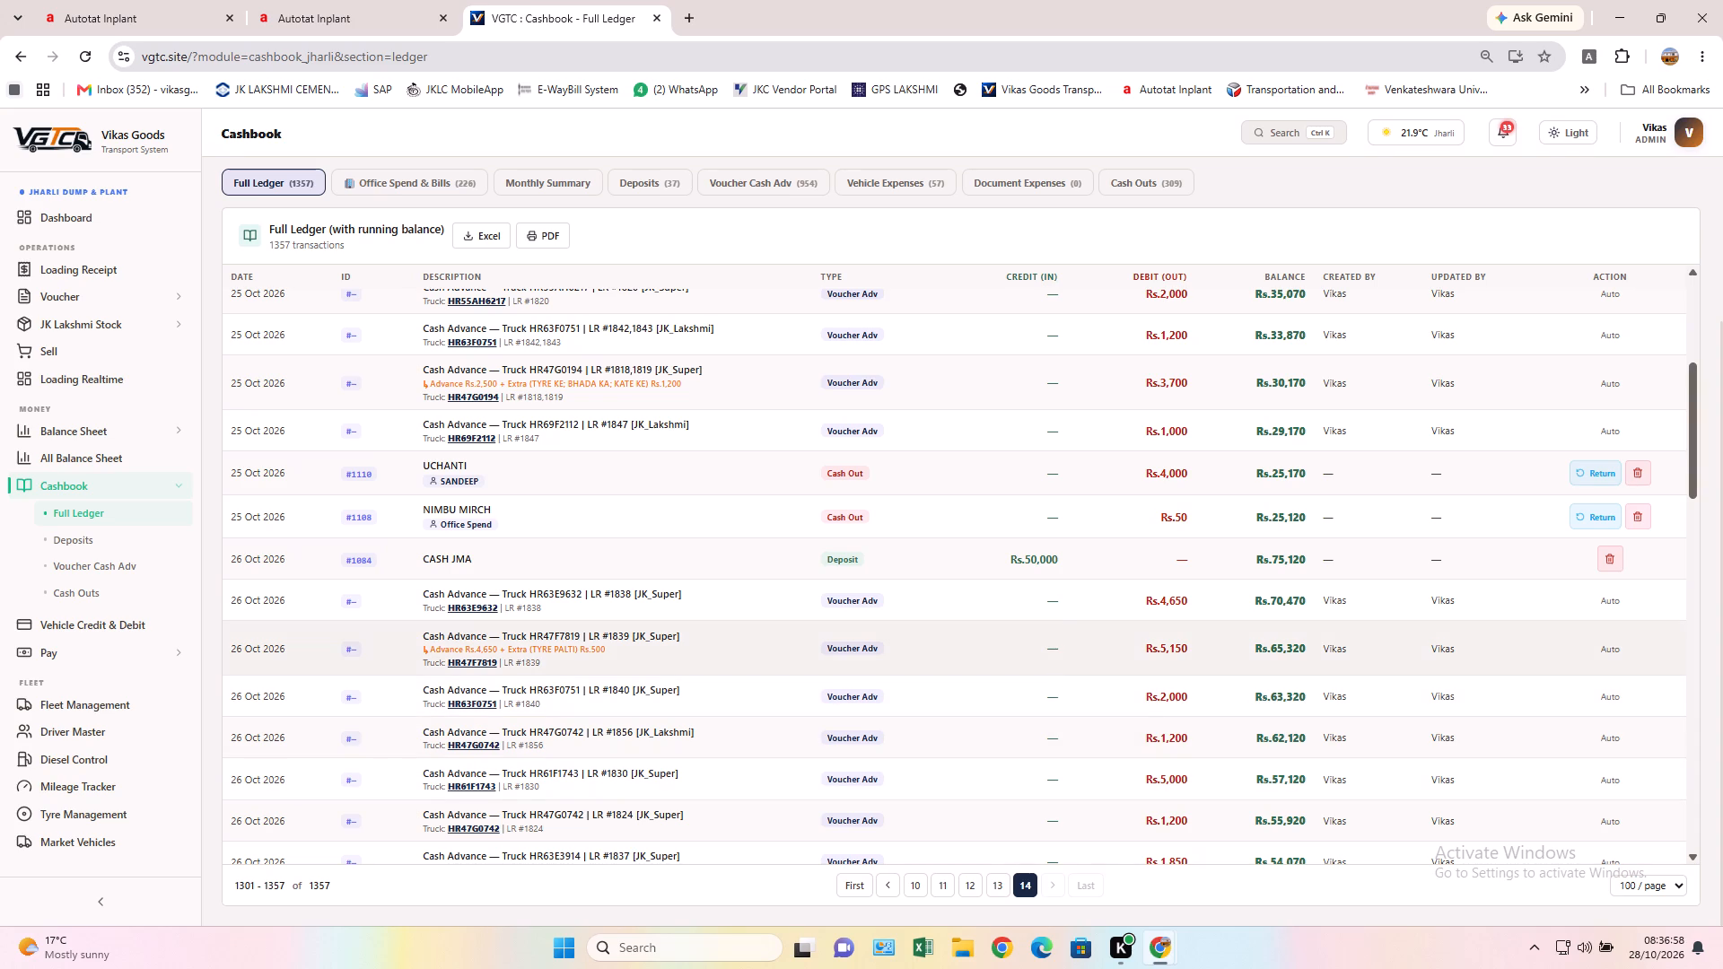
{"action": "scroll", "coordinate": [1054, 597], "scroll_direction": "up", "scroll_amount": 2}
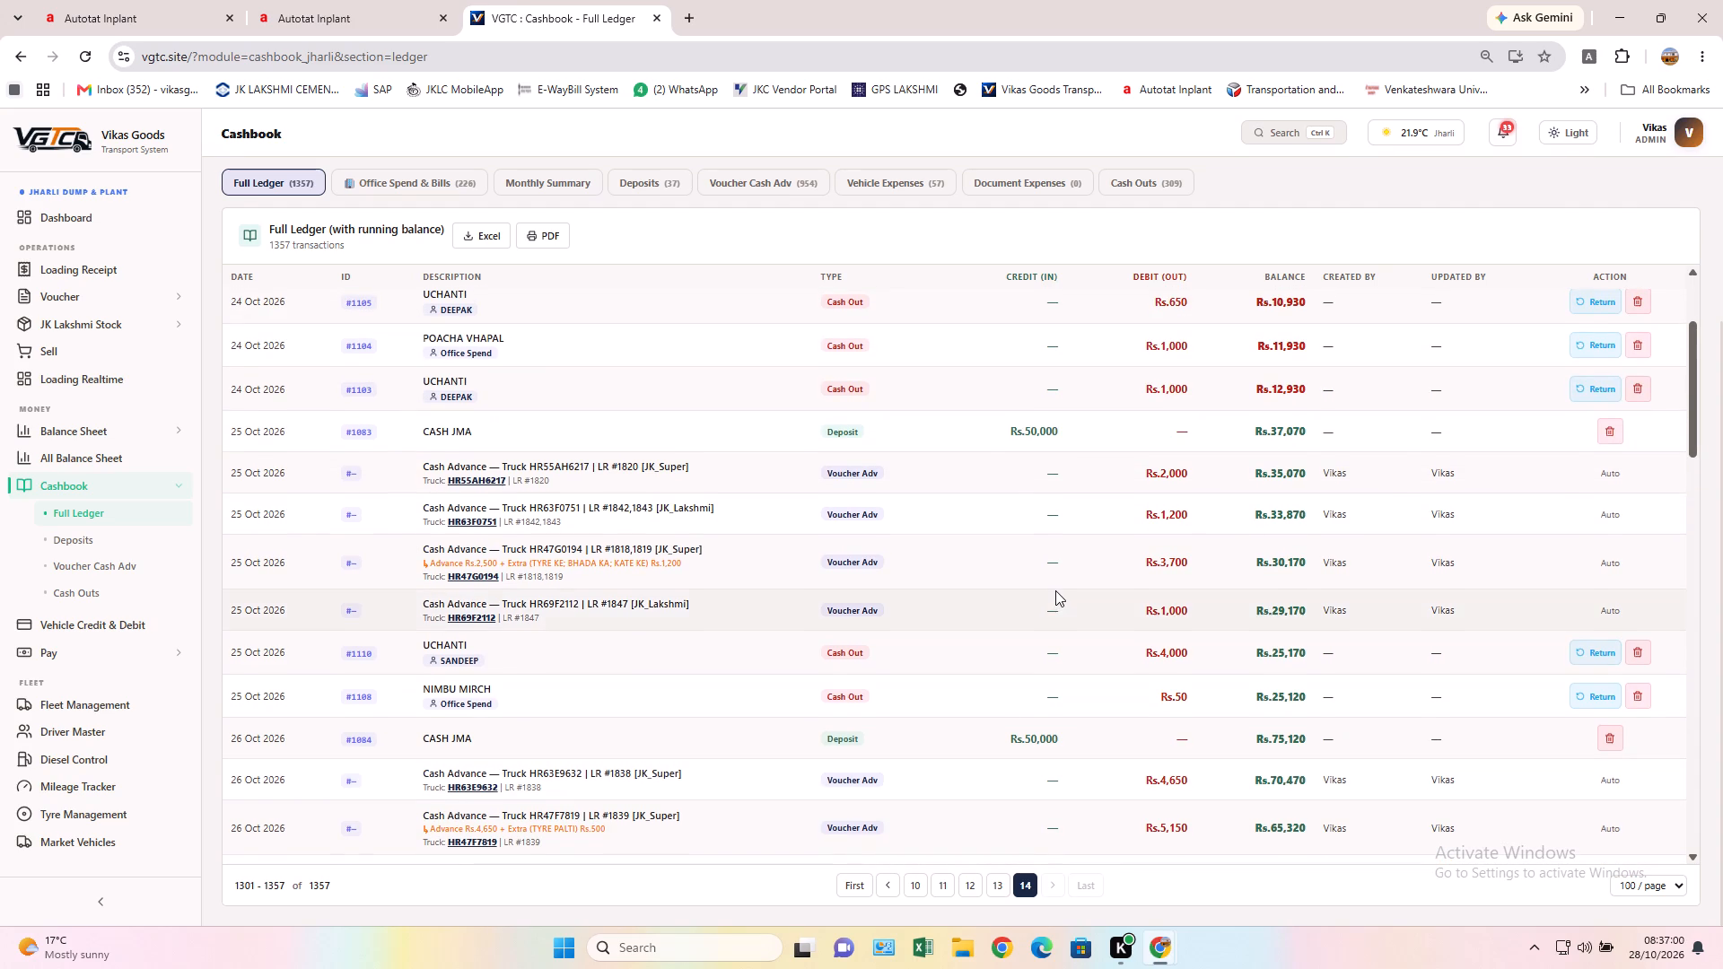